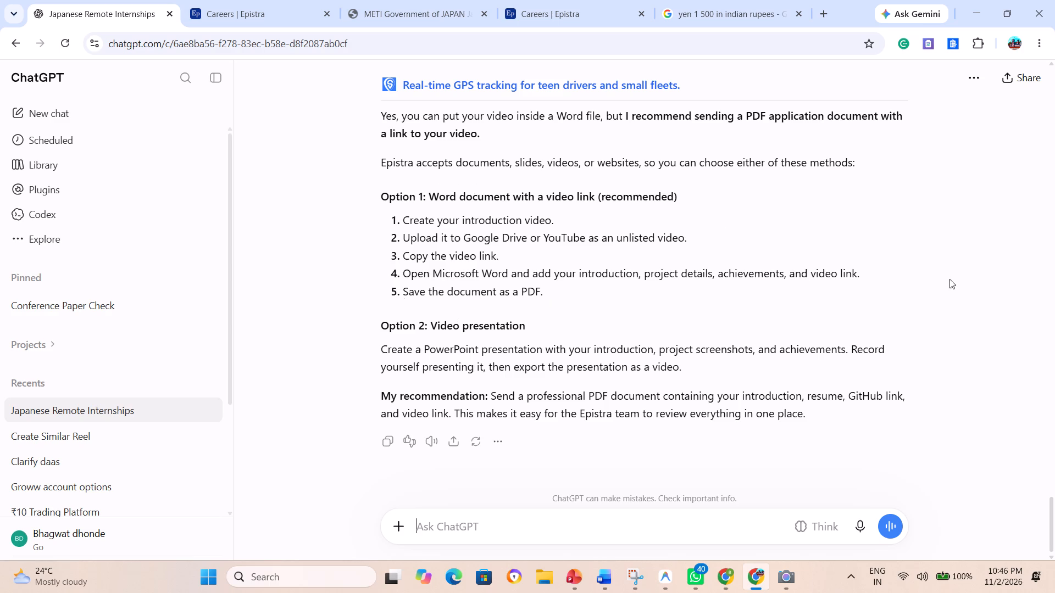
left_click(735, 0)
left_click(553, 0)
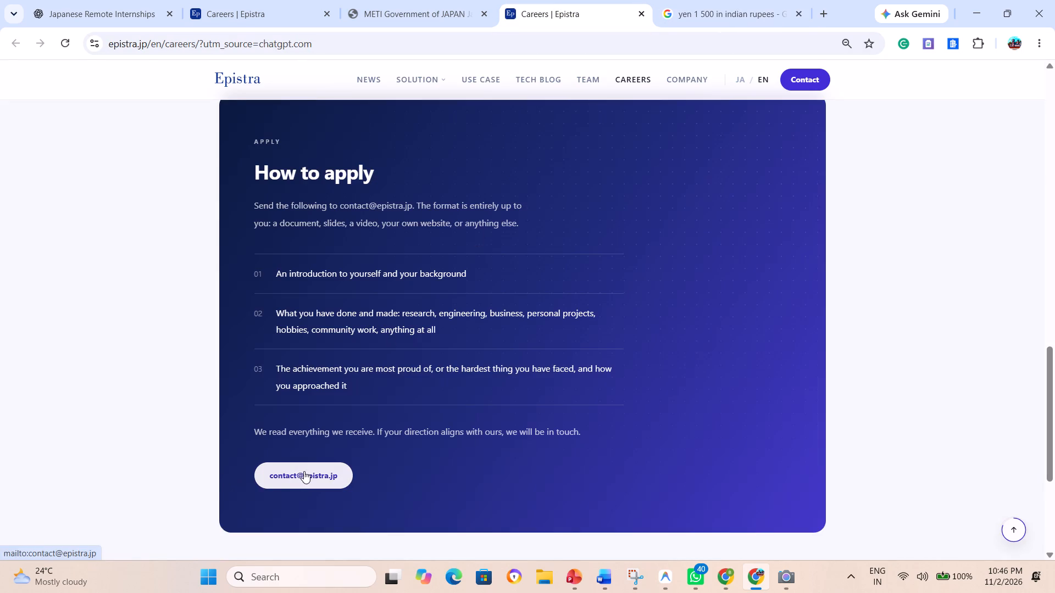
scroll(493, 351, "down", 1)
scroll(493, 351, "up", 3)
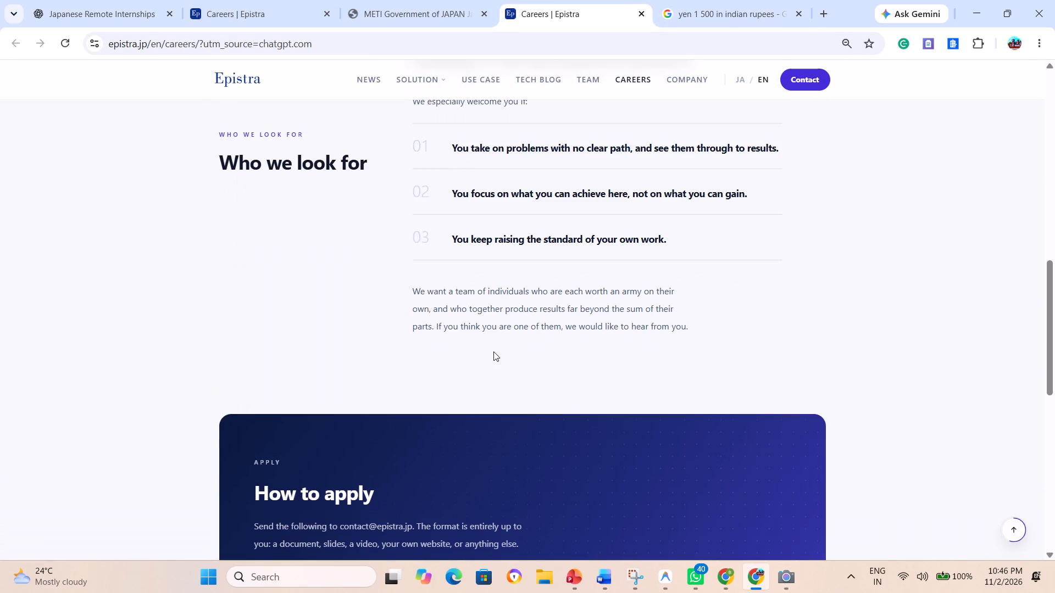
scroll(494, 351, "up", 5)
scroll(496, 351, "down", 2)
scroll(496, 351, "up", 1)
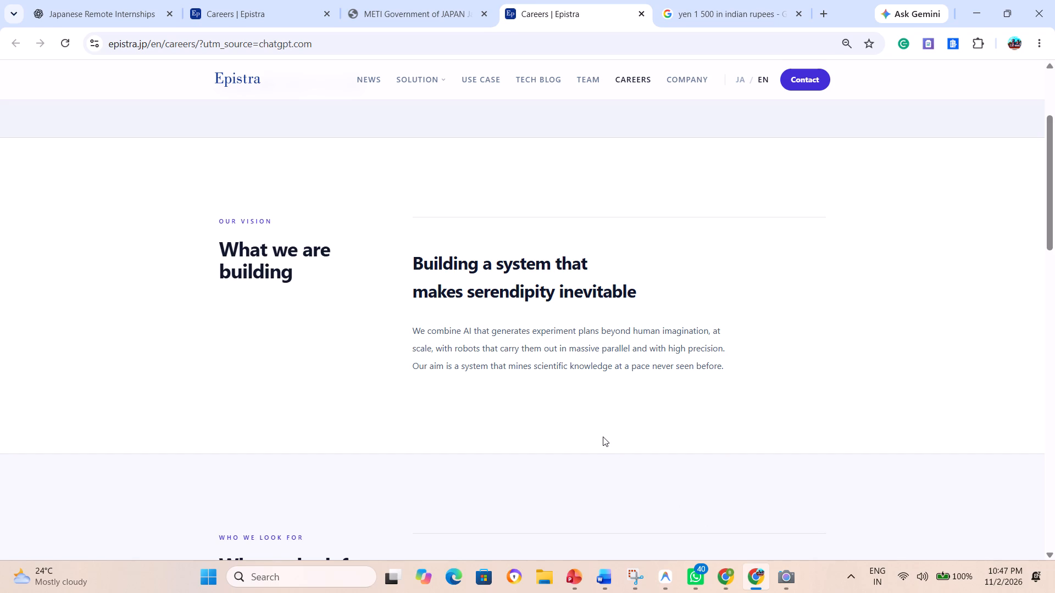
left_click(359, 0)
left_click(306, 2)
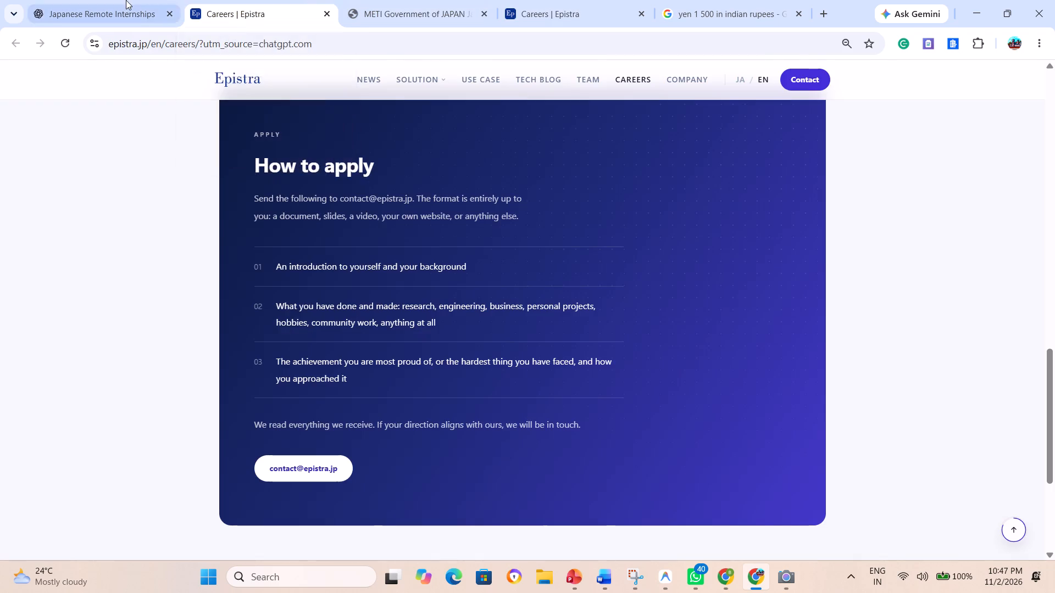
left_click(100, 3)
left_click(251, 0)
left_click(381, 0)
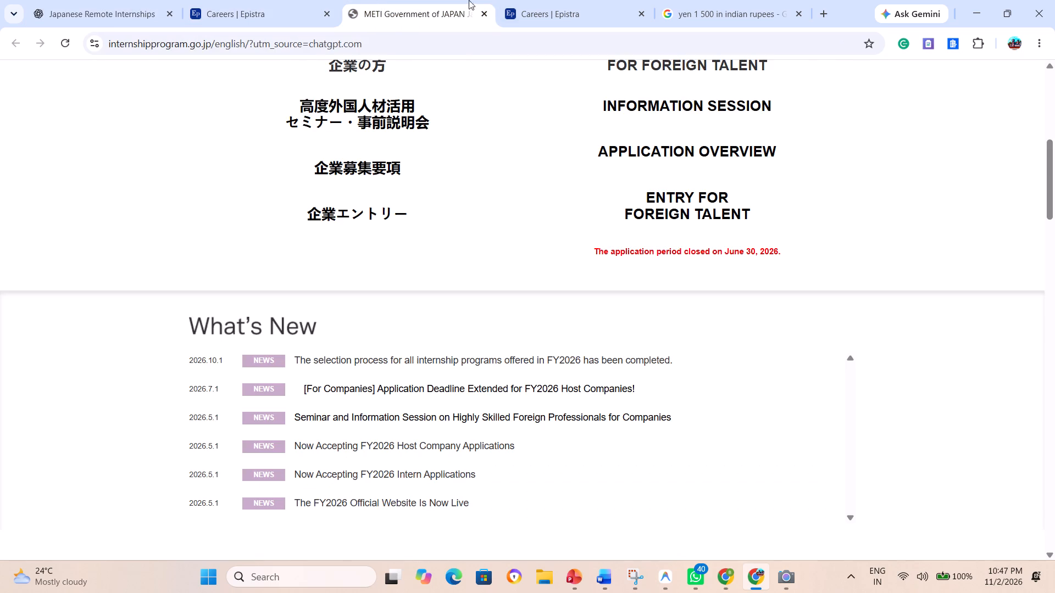
left_click(543, 7)
left_click(318, 5)
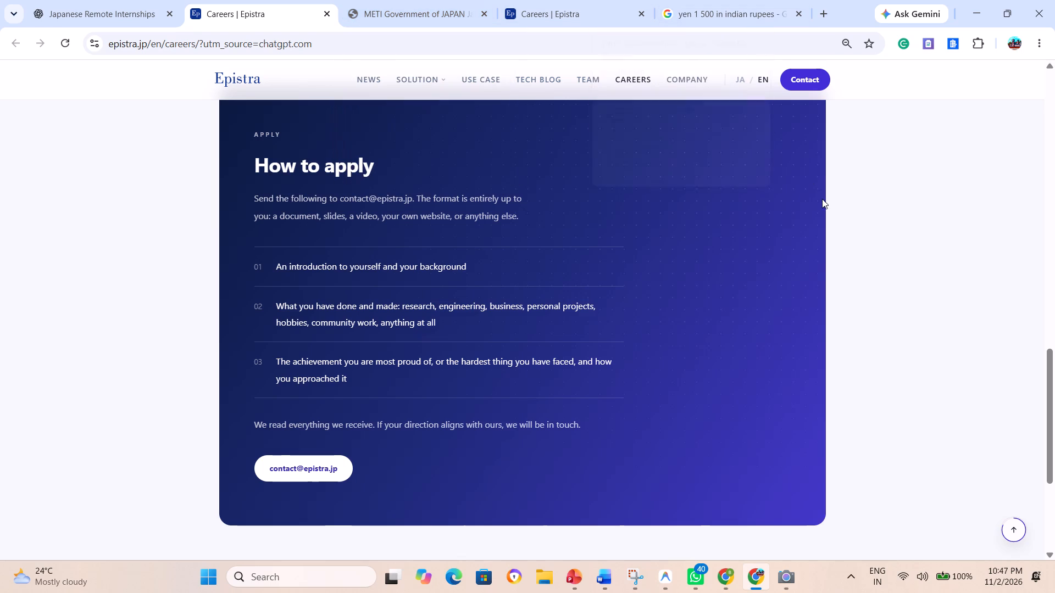
Switch to Word and create a new blank document.
left_click(596, 569)
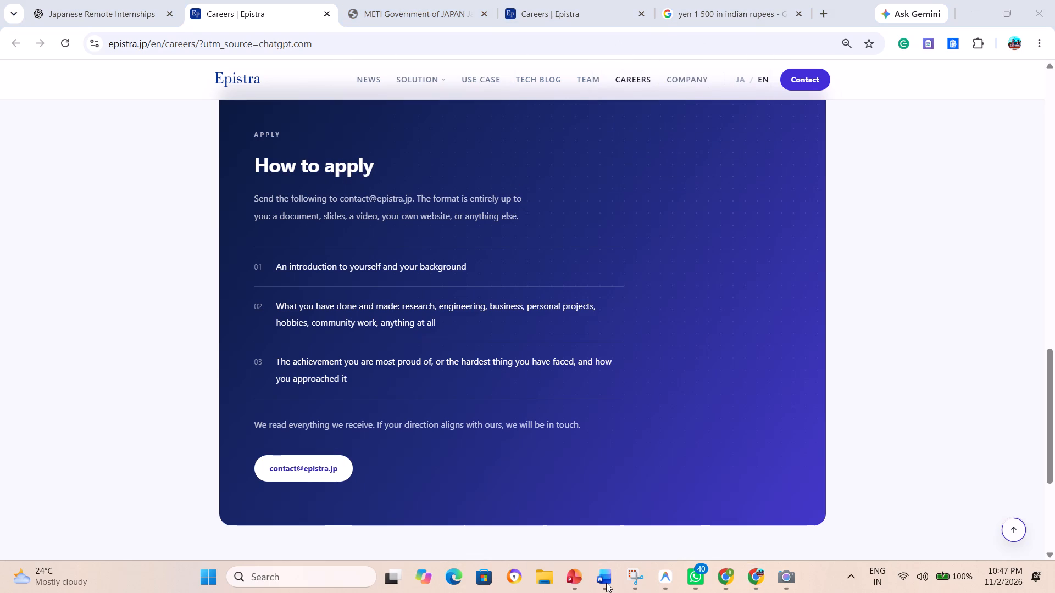
left_click(606, 583)
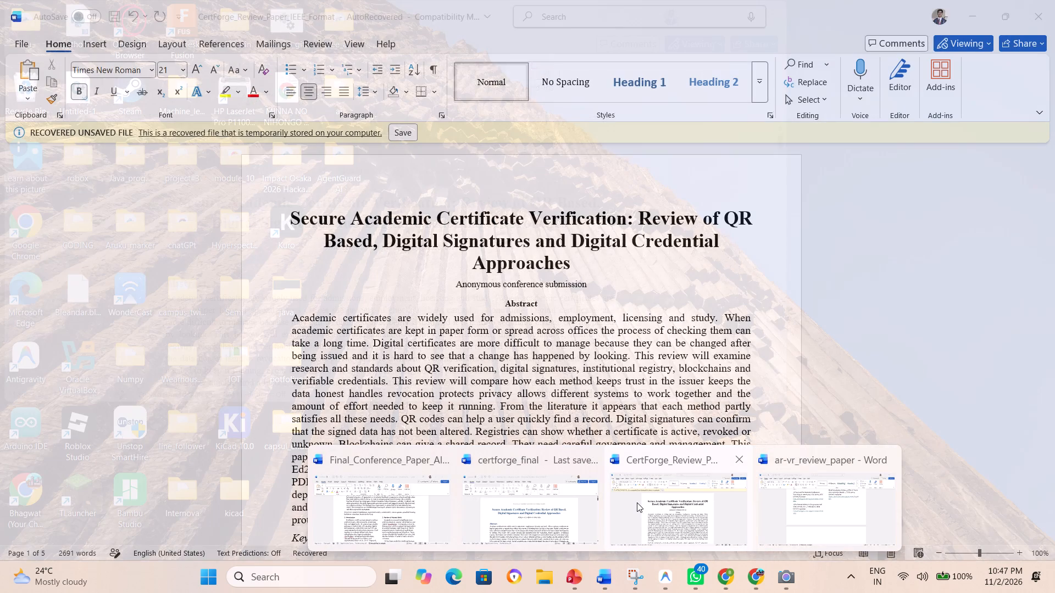
left_click(637, 502)
left_click(13, 43)
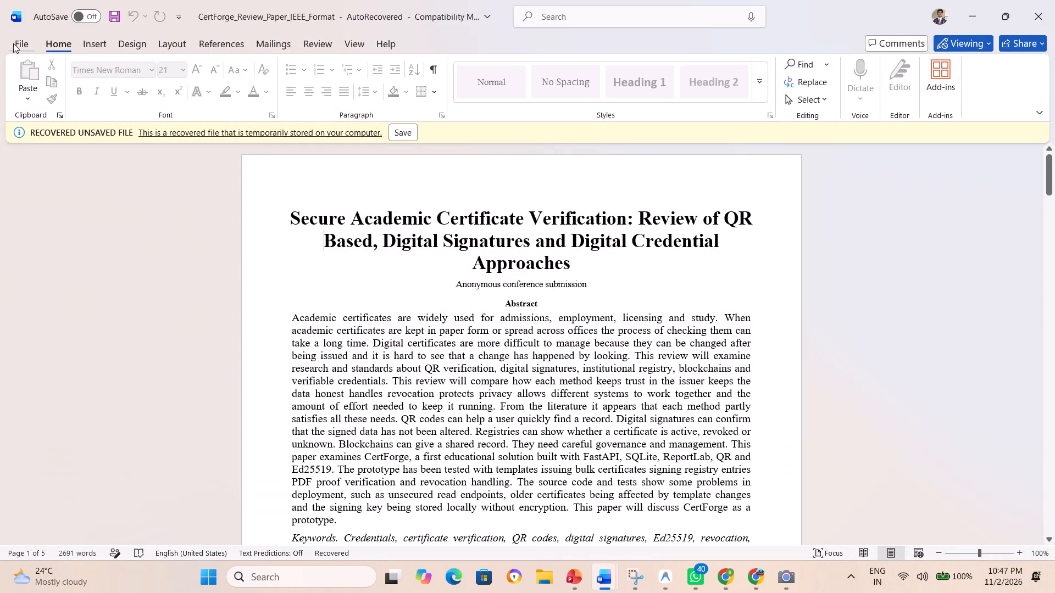
left_click(217, 82)
left_click(214, 134)
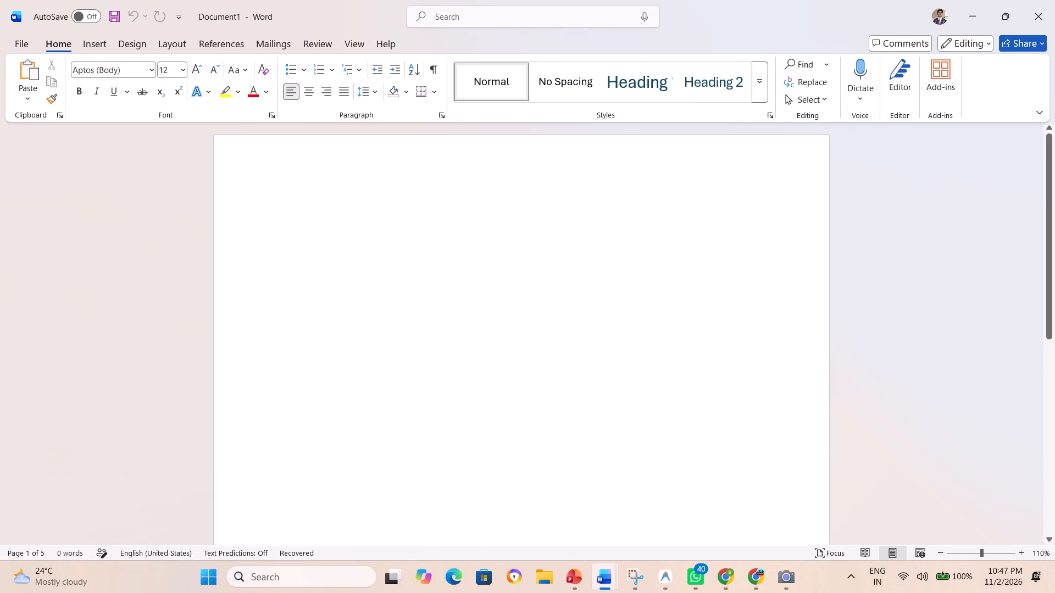
left_click(747, 573)
left_click(63, 0)
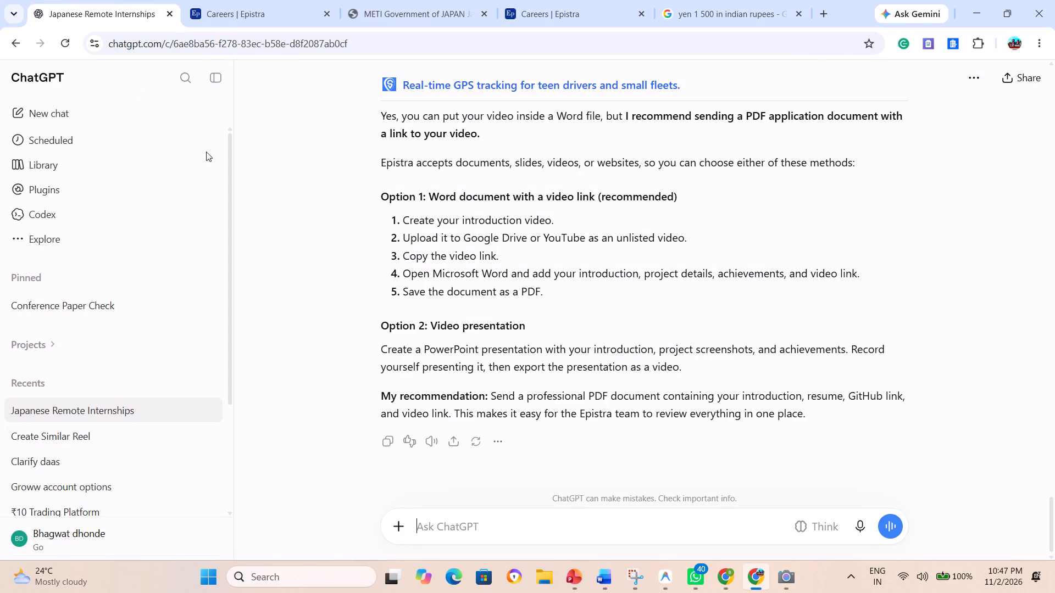
scroll(635, 387, "down", 2)
left_click(502, 527)
left_click(478, 563)
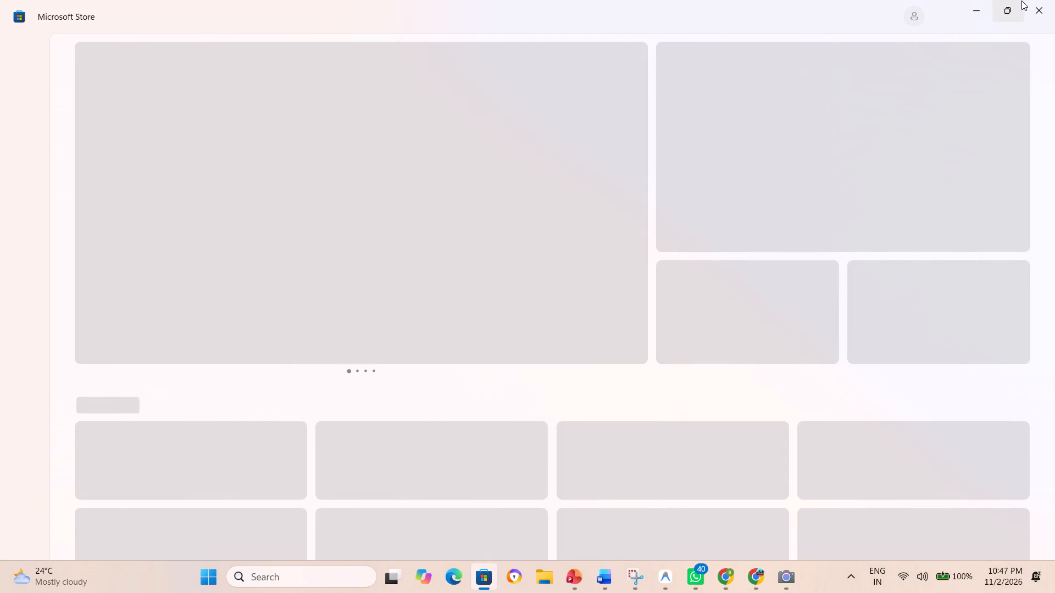
left_click(1054, 0)
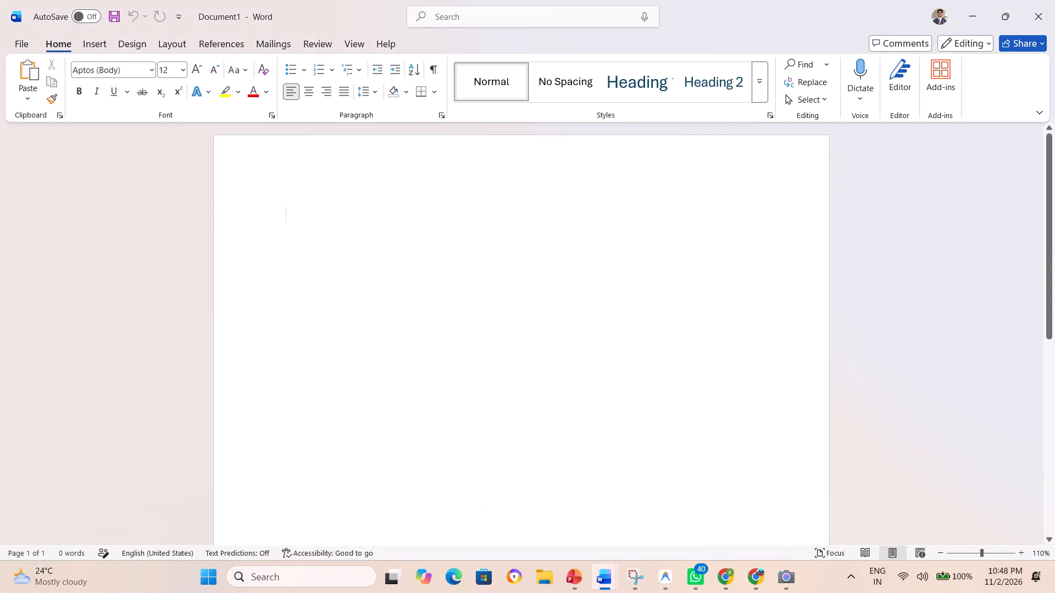
left_click(378, 222)
type("cap")
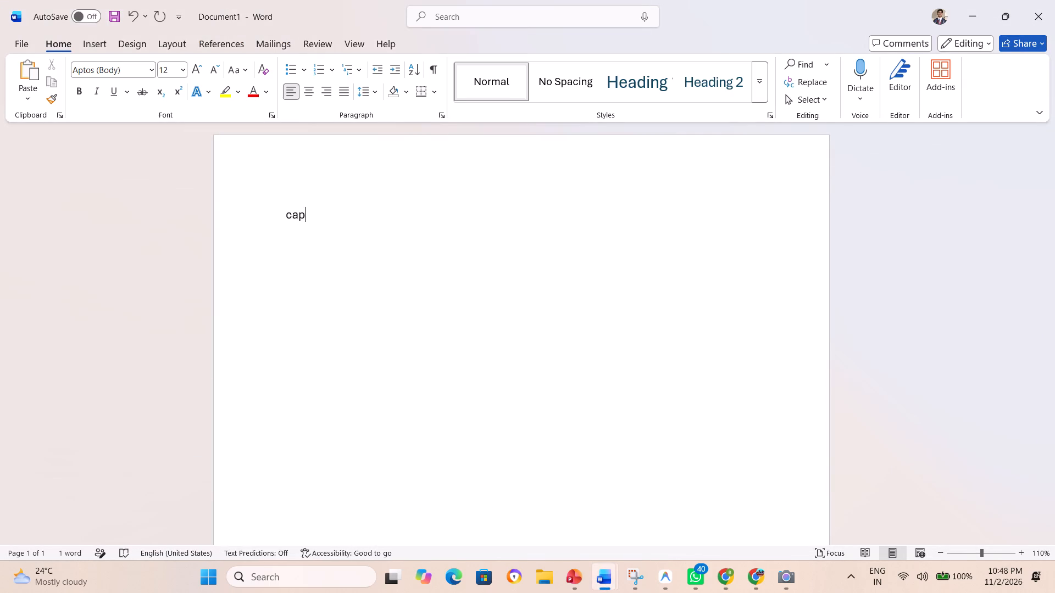
key("BackSpace")
type("mpuse")
key("space")
key("BackSpace")
key("BackSpace")
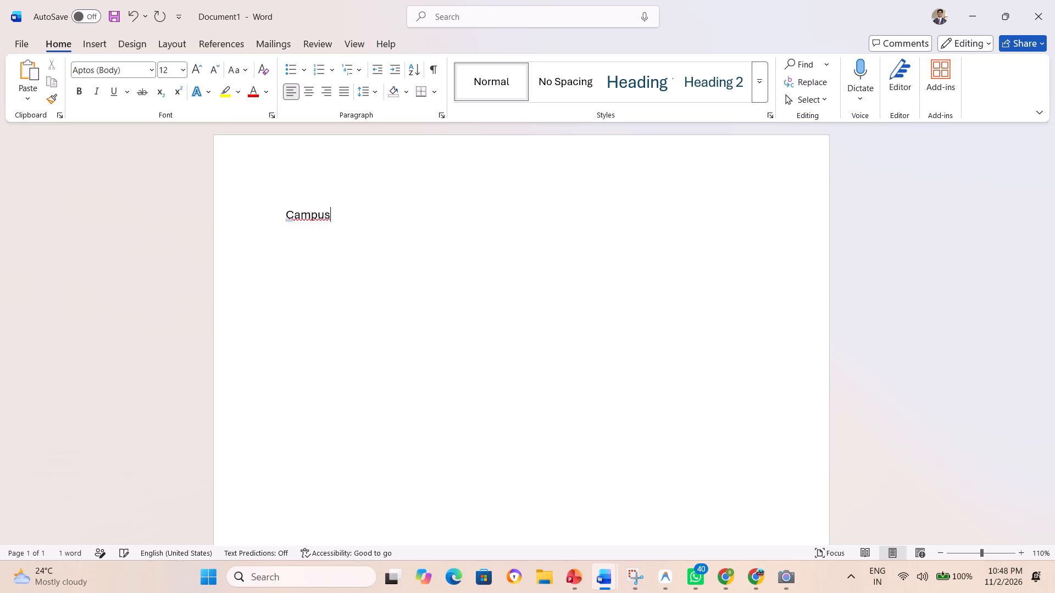
key("BackSpace")
type("se a")
type("mbasiter")
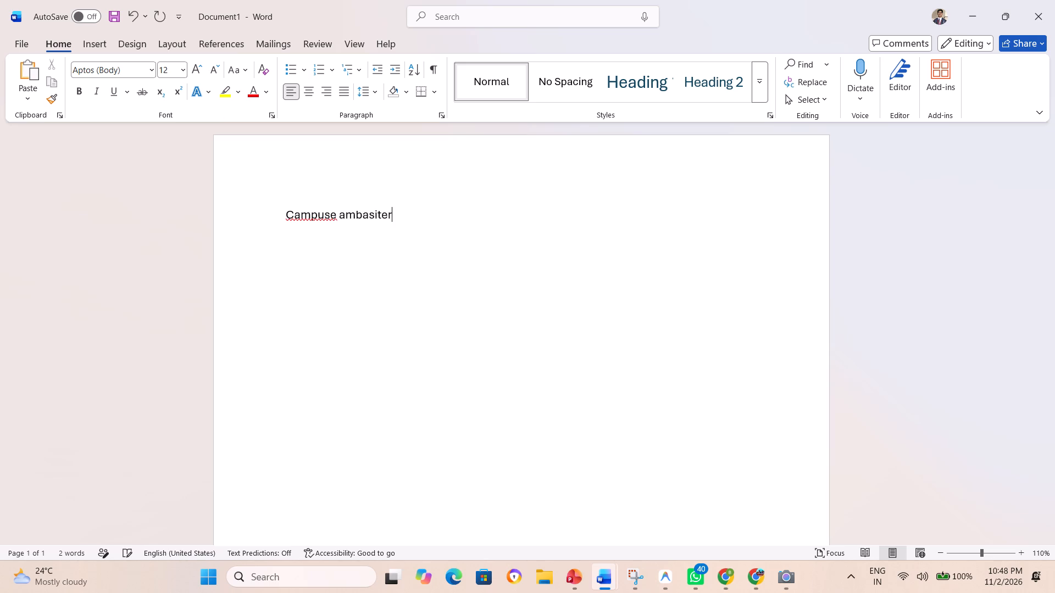
key("space")
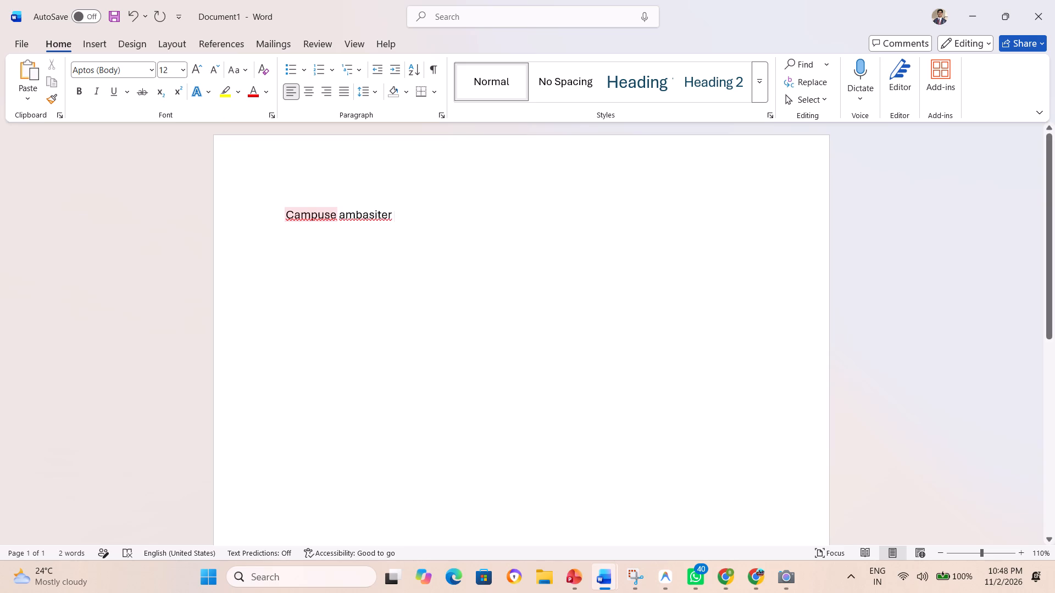
Correct the spelling of the two words on the first line to "Campus ambassador".
right_click(305, 221)
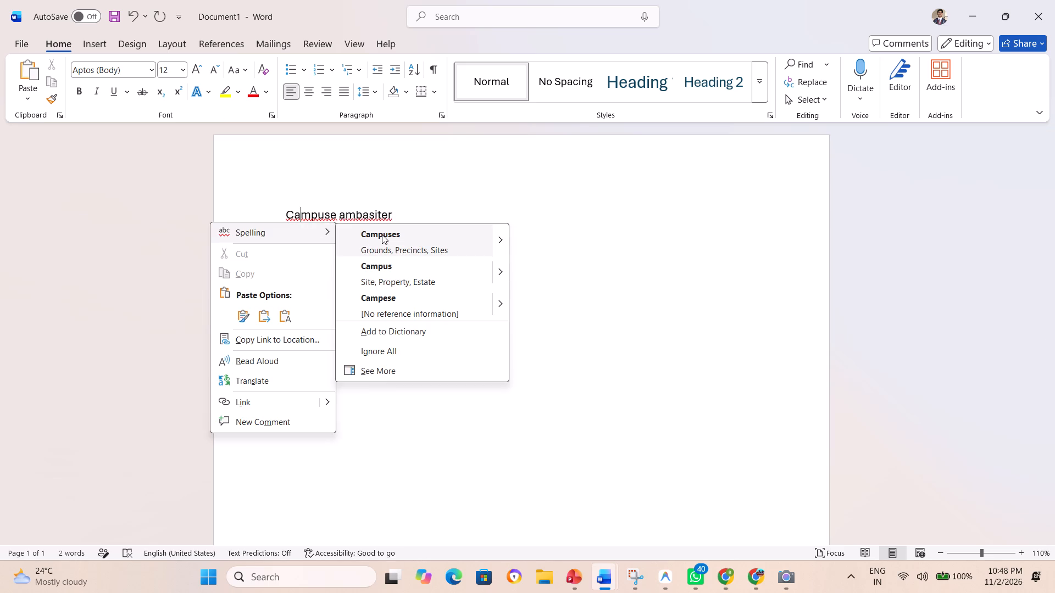
left_click(381, 263)
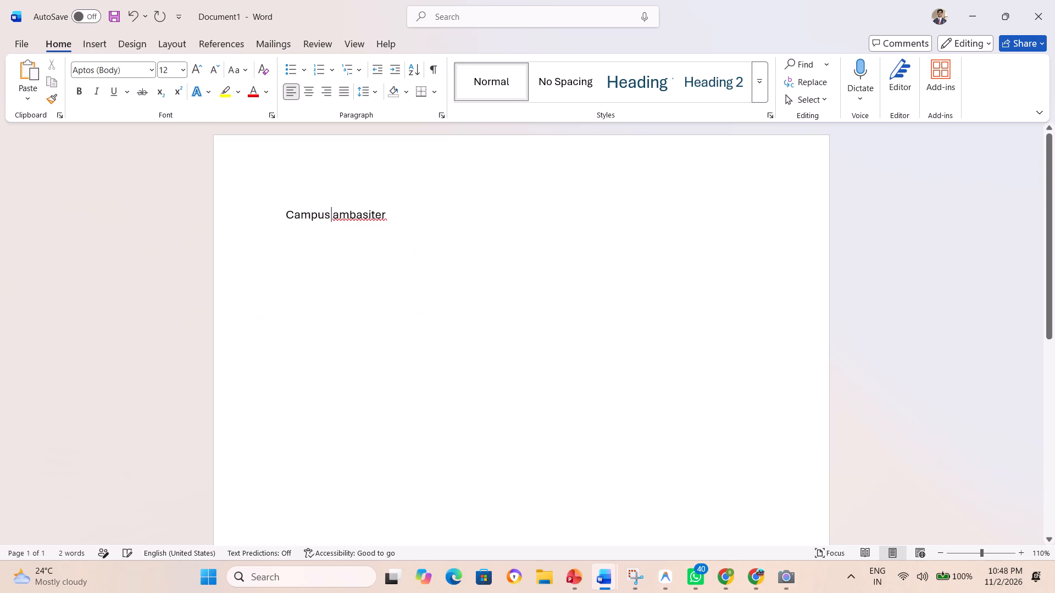
right_click(371, 214)
left_click(412, 231)
Append "of hackerrank" after "Campus ambassador".
type("of hac")
type("kerr")
type("ank")
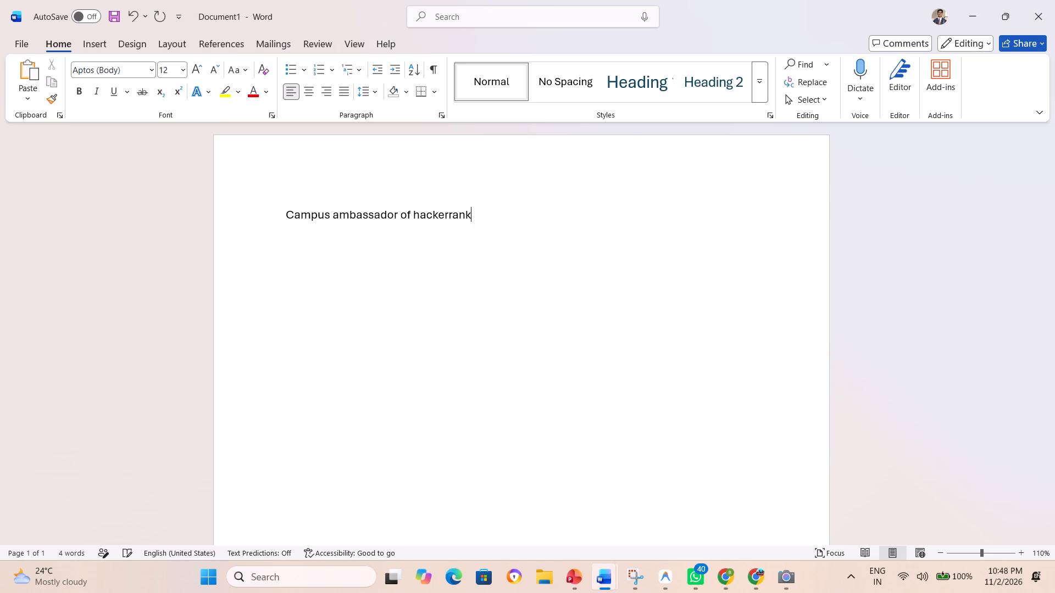
key("space")
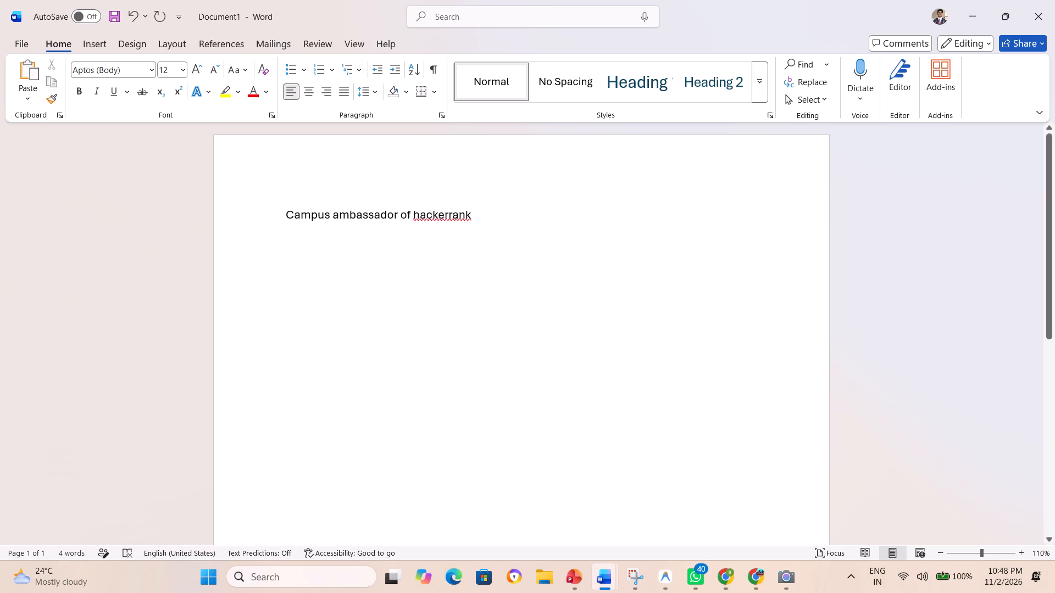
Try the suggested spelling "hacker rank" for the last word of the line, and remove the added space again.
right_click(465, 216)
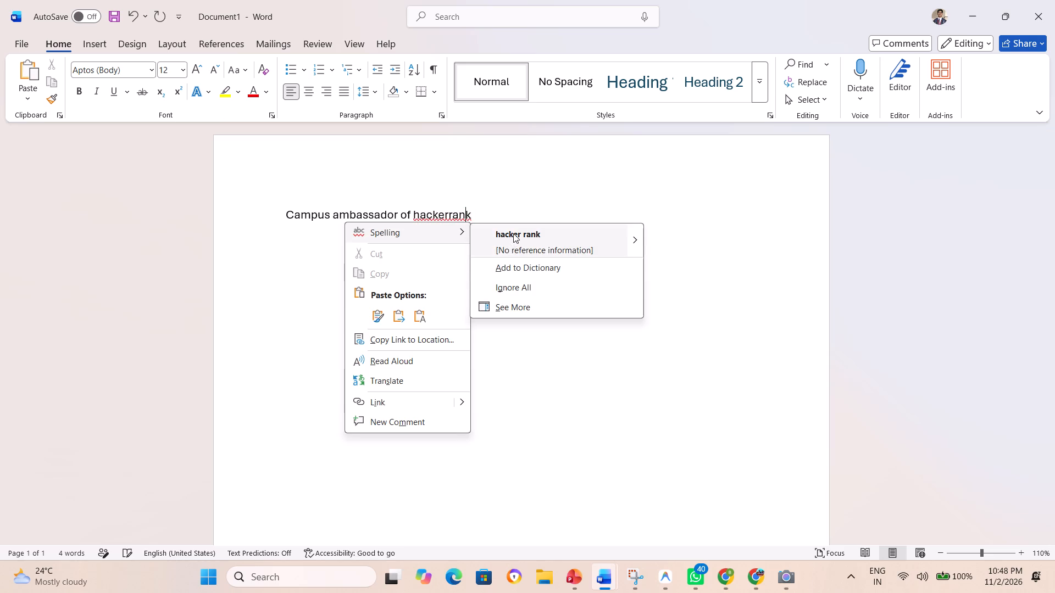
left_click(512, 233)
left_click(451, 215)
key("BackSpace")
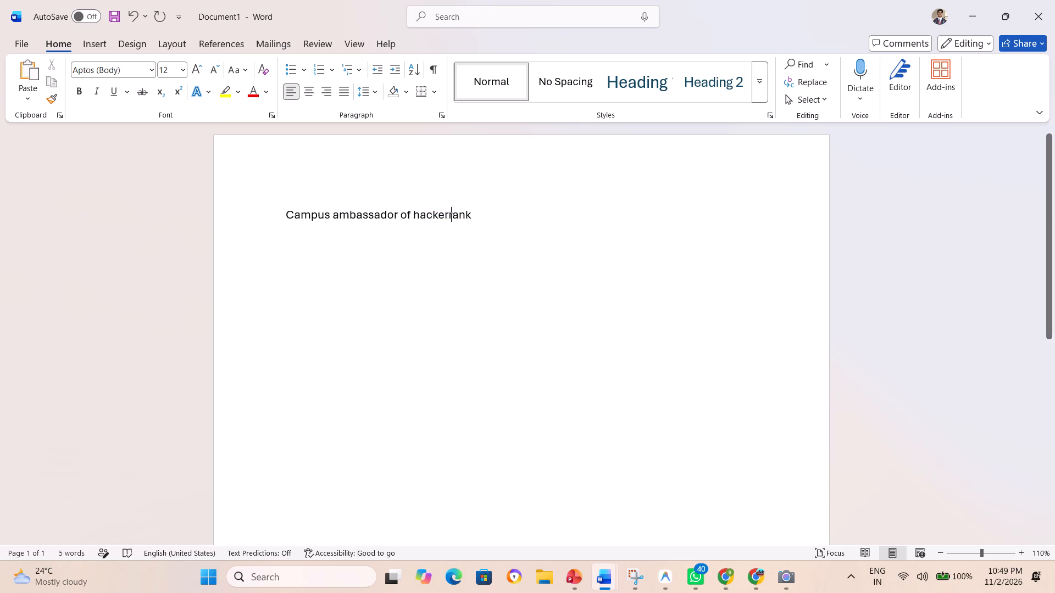
Capitalise the first letter of "hackerrank" so the line reads "Campus ambassador of Hackerrank".
left_click(418, 217)
key("shift+BackSpace")
key("shift+h")
left_click(520, 231)
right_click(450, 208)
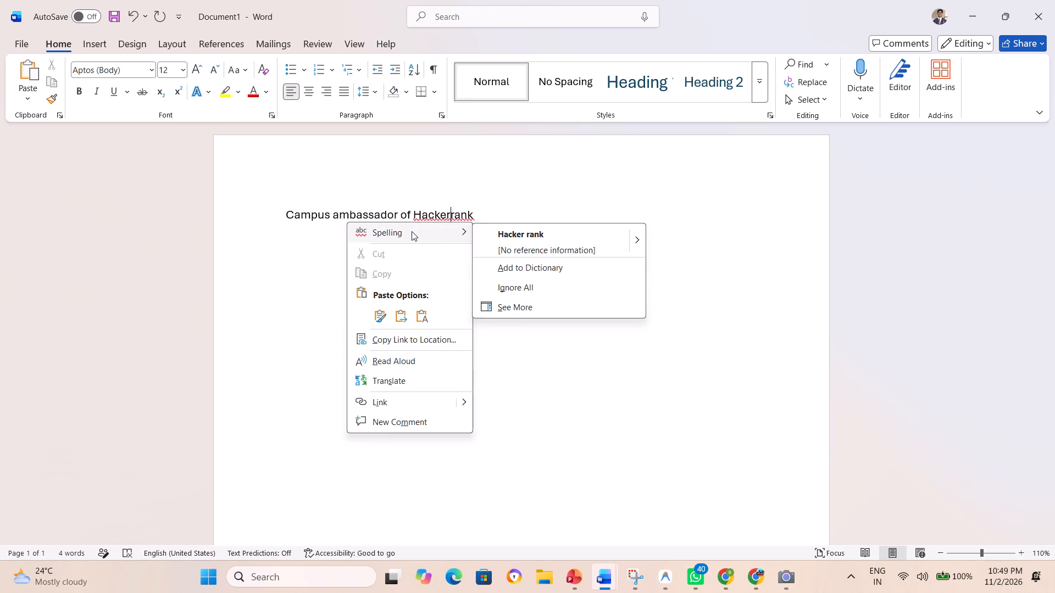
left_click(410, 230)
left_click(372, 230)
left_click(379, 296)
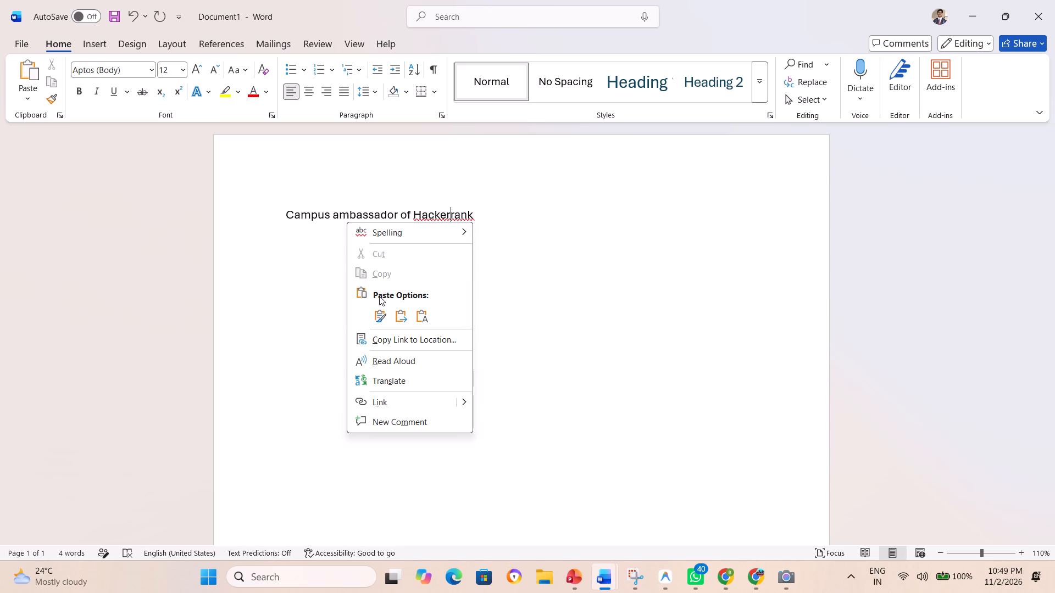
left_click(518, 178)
Add a line break after "Campus ambassador of Hackerrank" and format that line as a bold heading at font size 18.
left_click(487, 212)
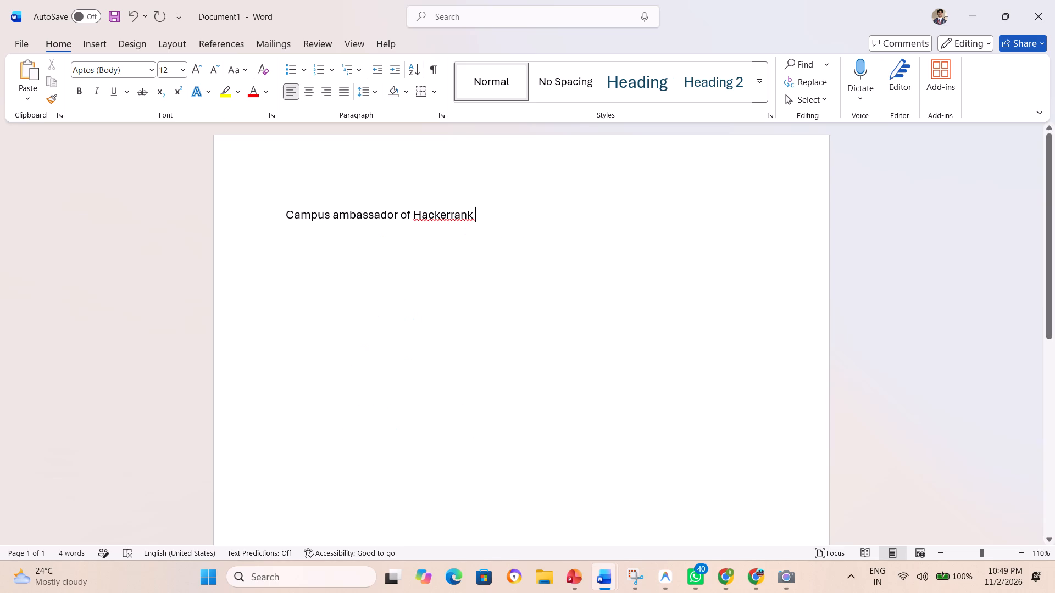
key("Return")
left_click_drag(543, 217, 258, 204)
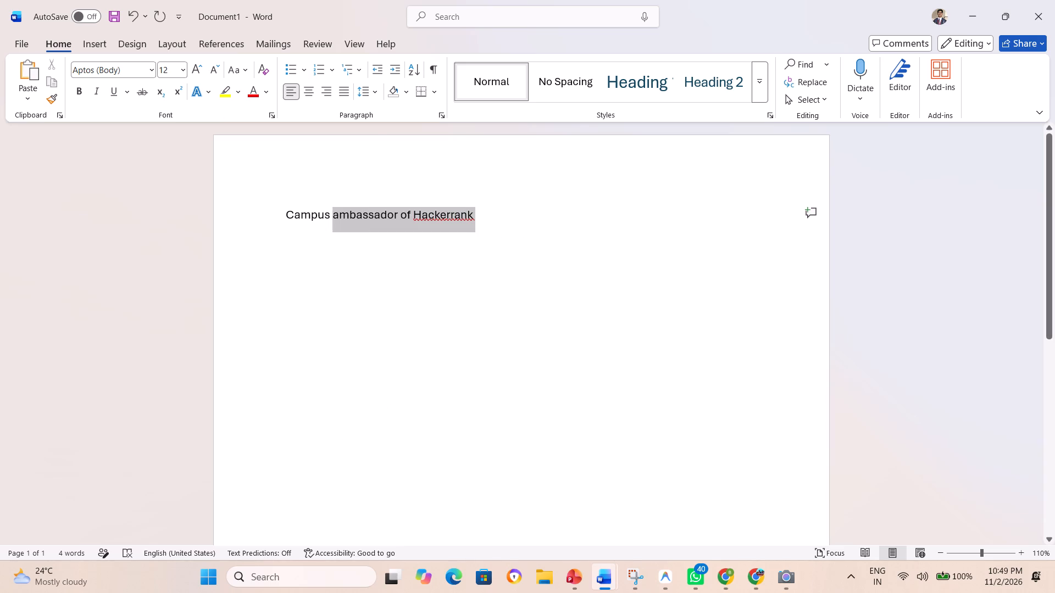
left_click_drag(258, 204, 152, 194)
left_click(162, 174)
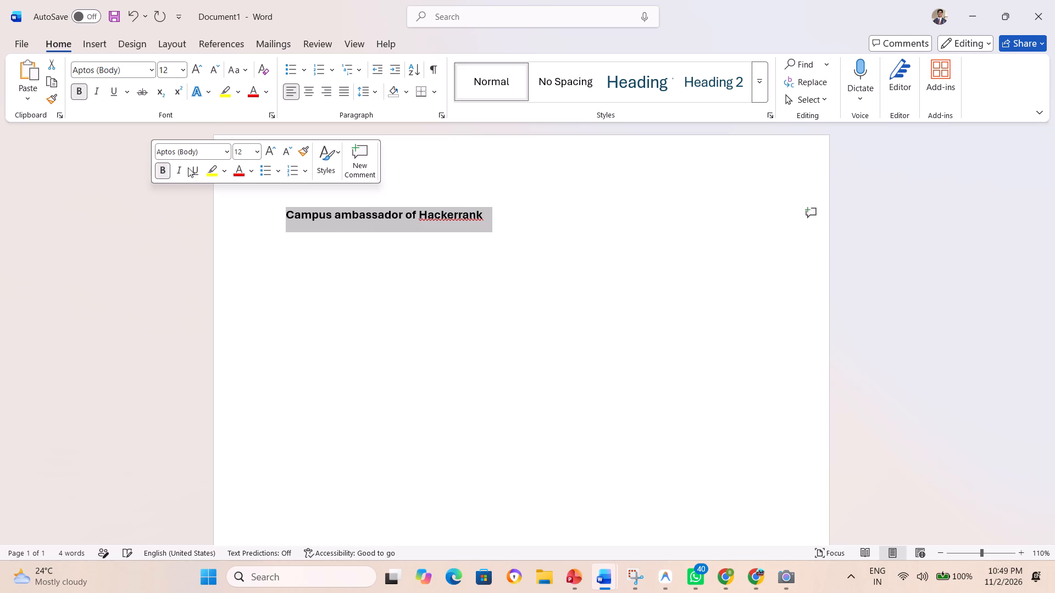
left_click(253, 156)
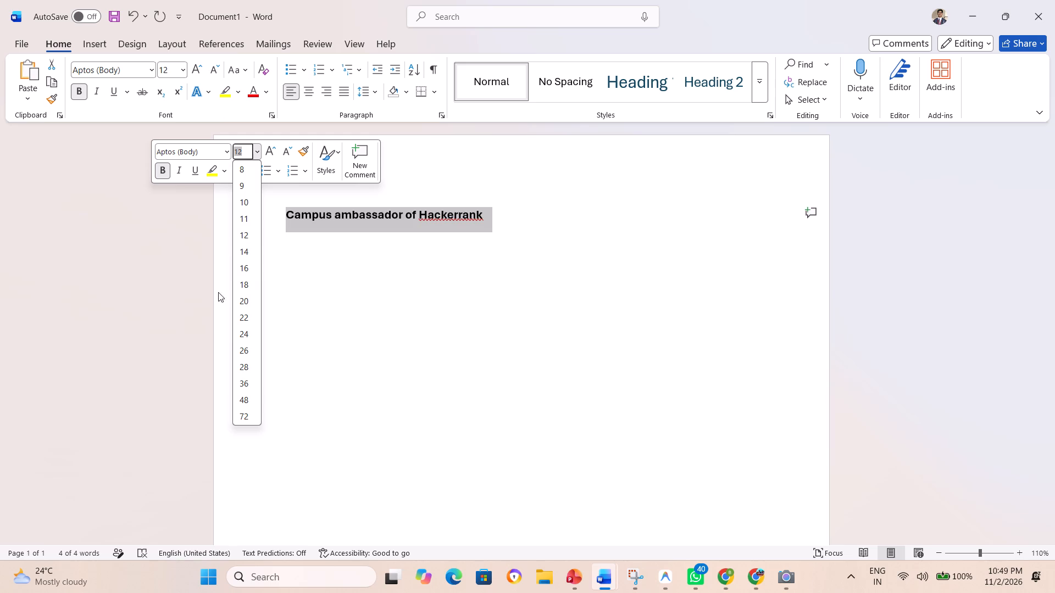
left_click(245, 287)
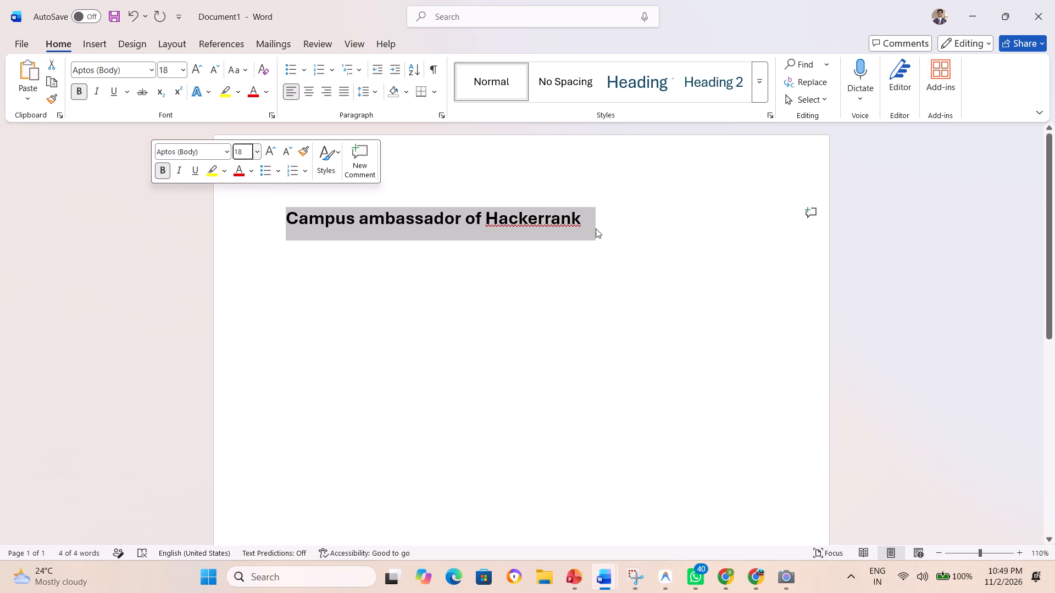
Start a new empty line directly below the "Campus ambassador of Hackerrank" heading.
left_click(599, 226)
key("space")
key("backslash")
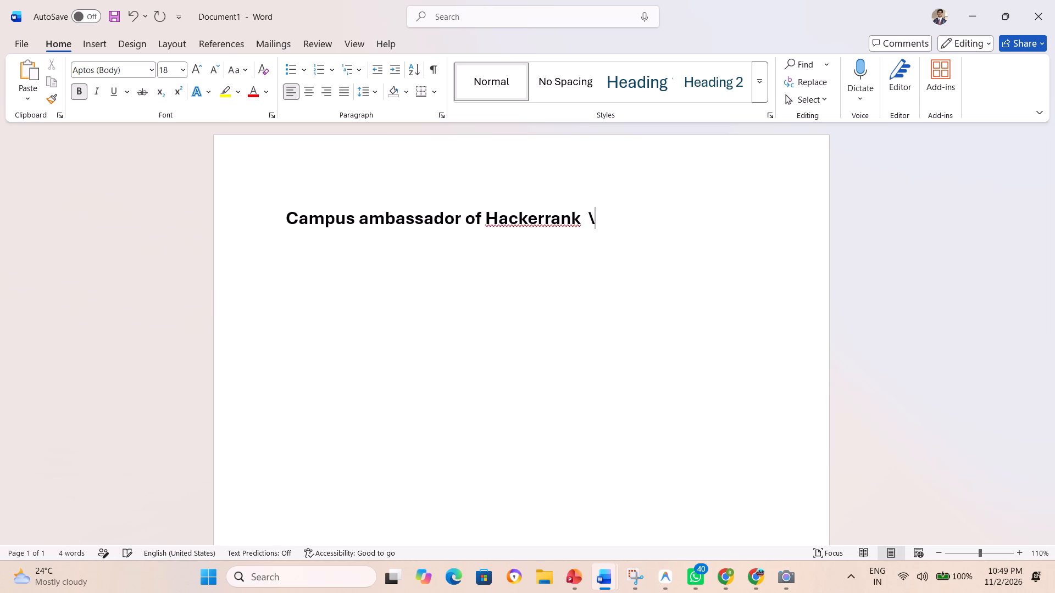
key("BackSpace")
key("Return")
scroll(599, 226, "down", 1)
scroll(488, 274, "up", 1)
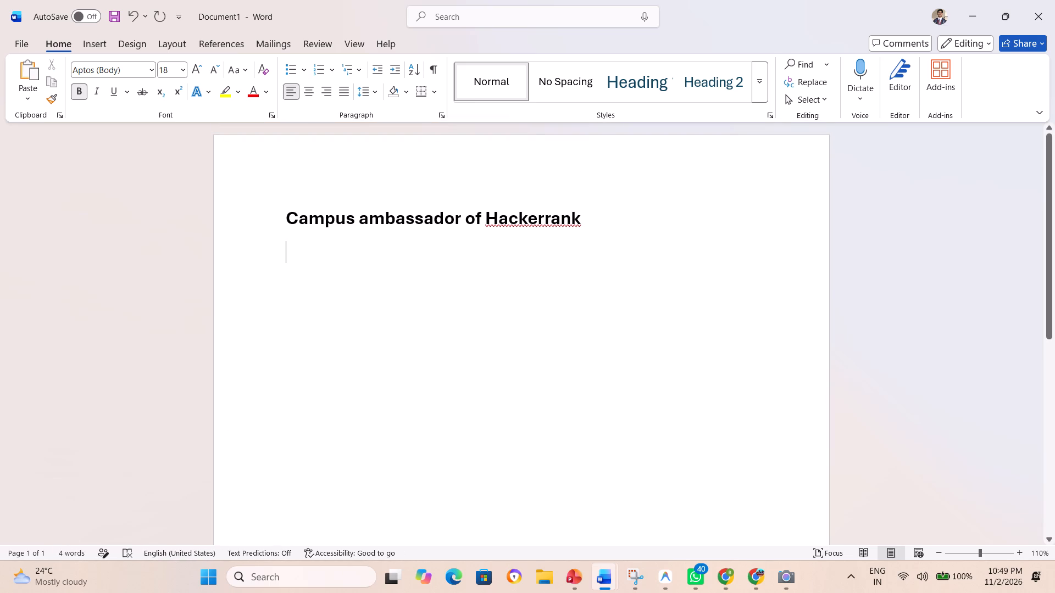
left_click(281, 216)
Open the LinkedIn app and look through the notifications and the home feed.
left_click(206, 586)
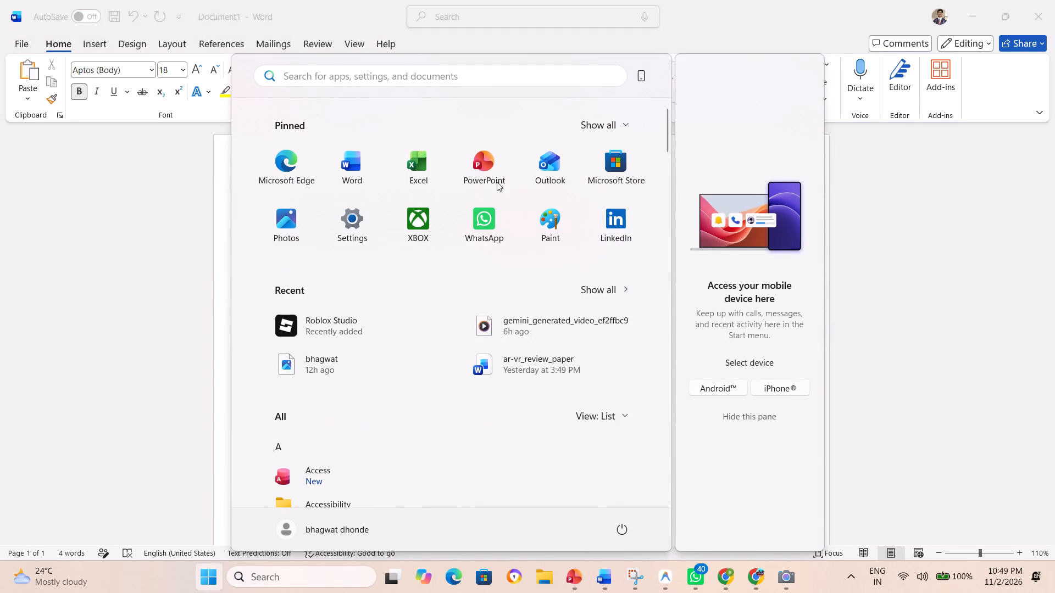
left_click(607, 214)
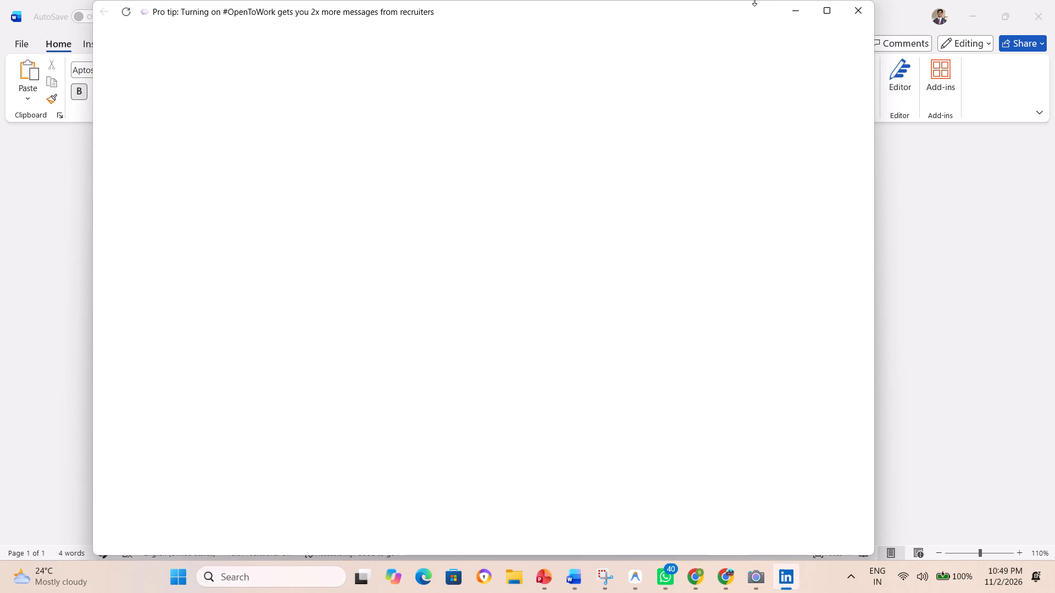
scroll(414, 169, "down", 1)
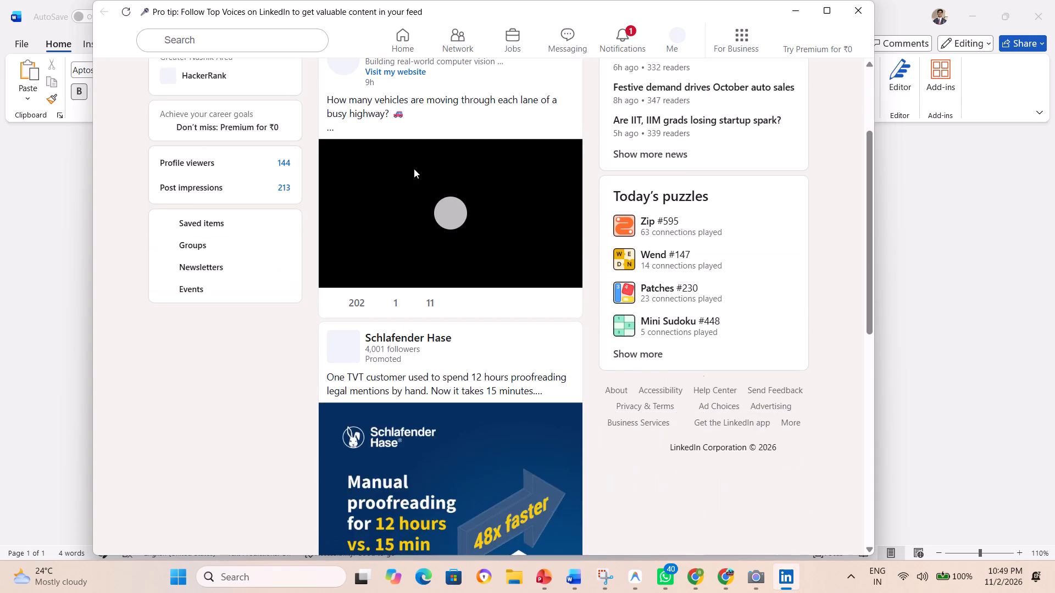
scroll(416, 167, "up", 1)
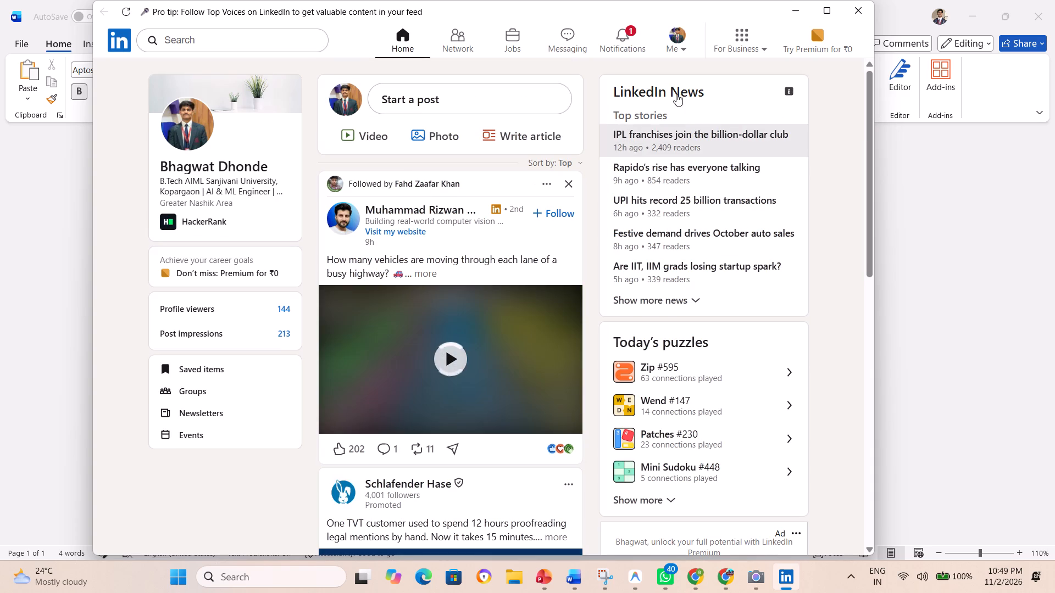
left_click(615, 39)
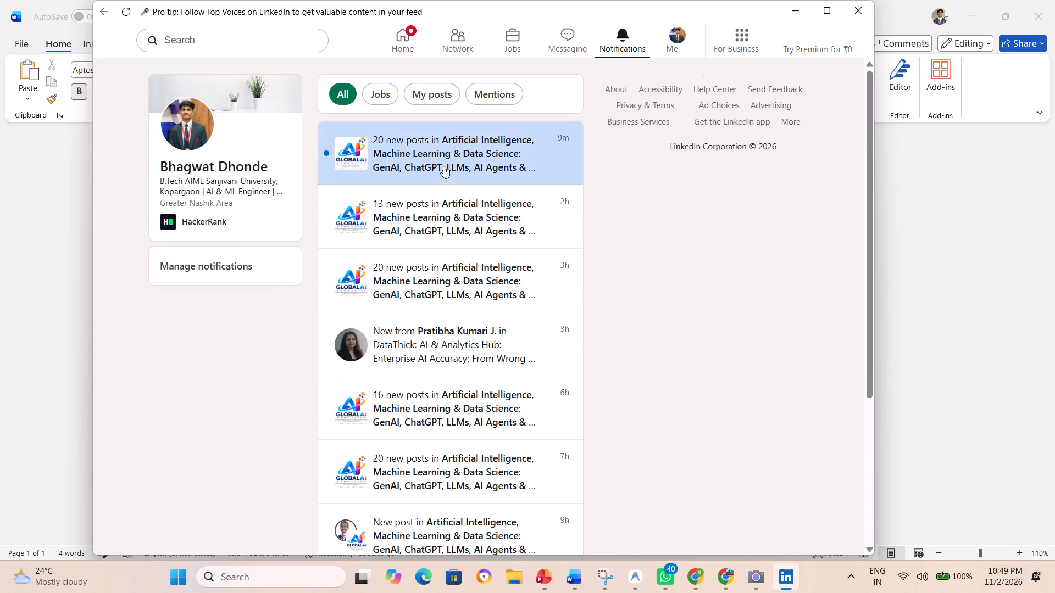
left_click(392, 28)
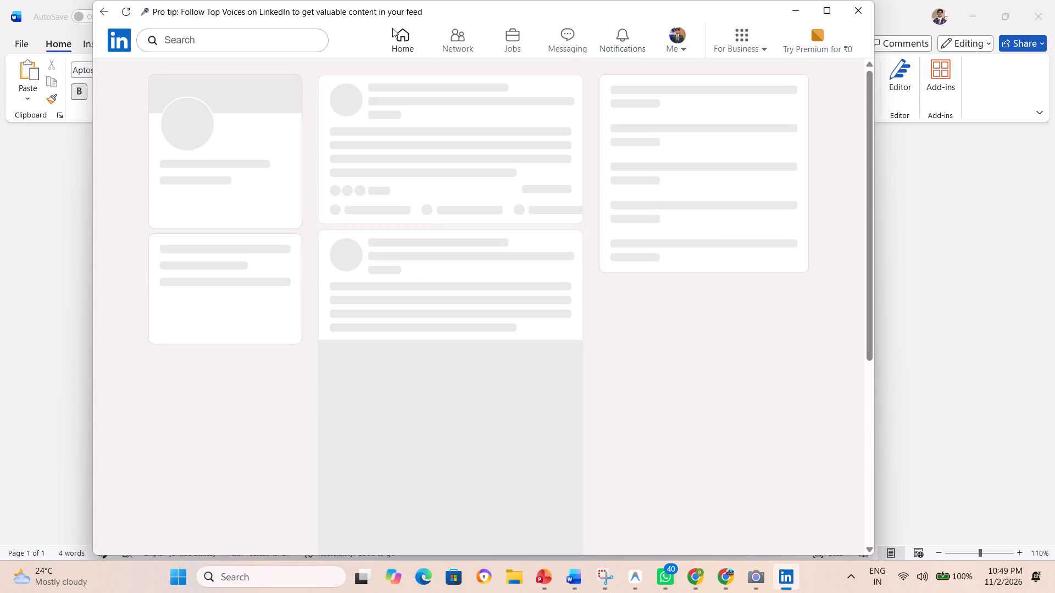
scroll(473, 317, "down", 2)
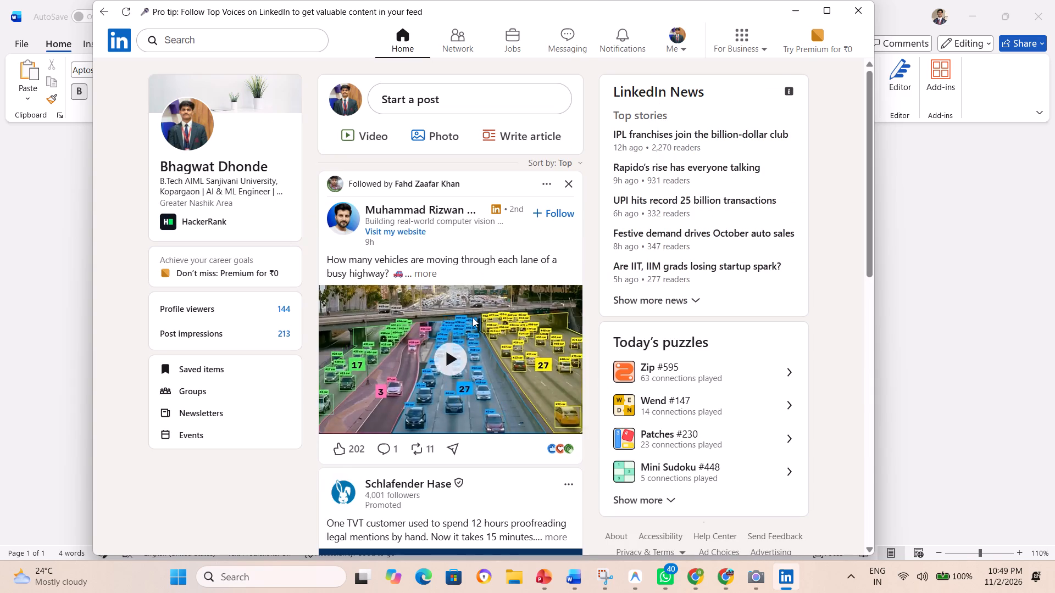
scroll(473, 317, "down", 1)
scroll(419, 259, "down", 2)
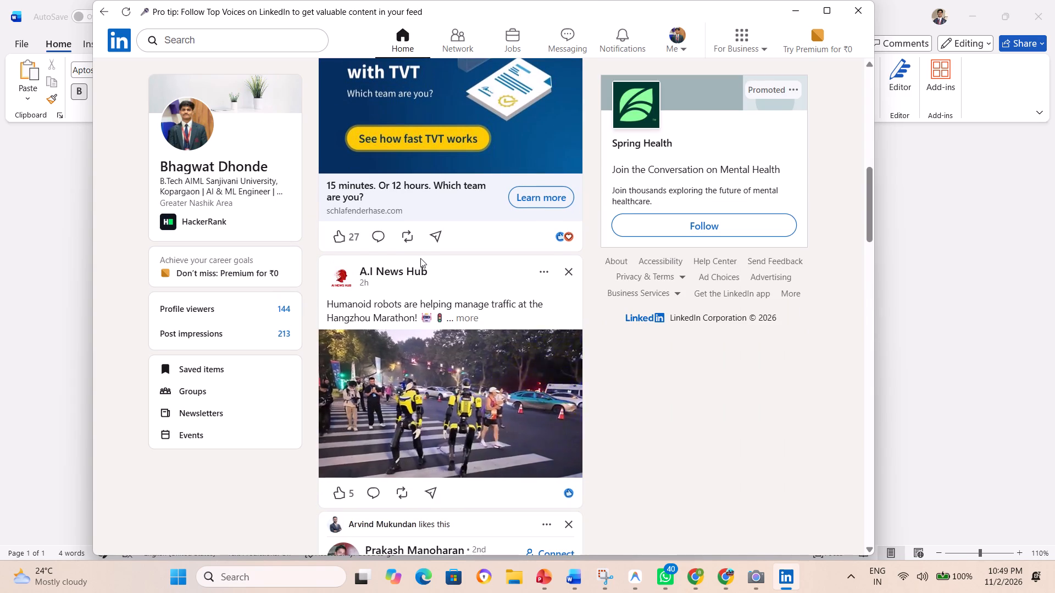
Open the own LinkedIn profile and browse its posts for the HackerRank Campus Ambassador announcement.
left_click(216, 183)
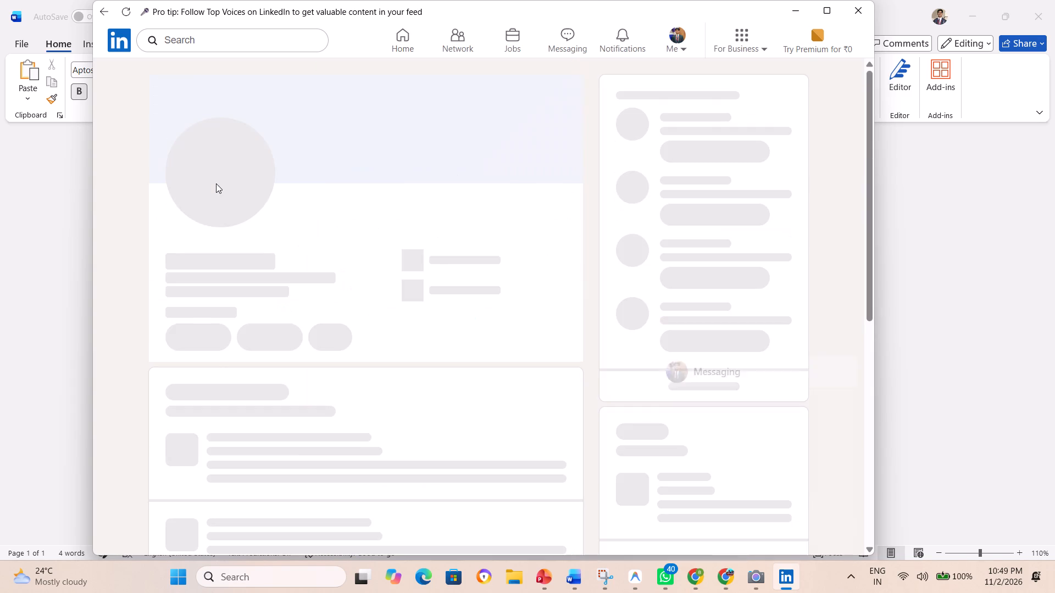
scroll(435, 266, "down", 1)
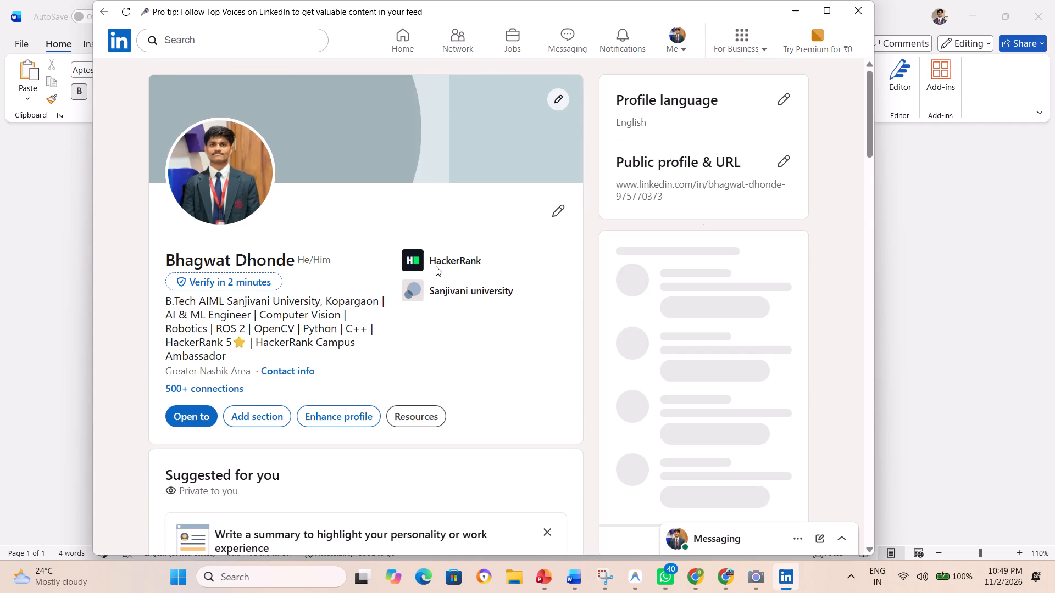
scroll(436, 266, "down", 5)
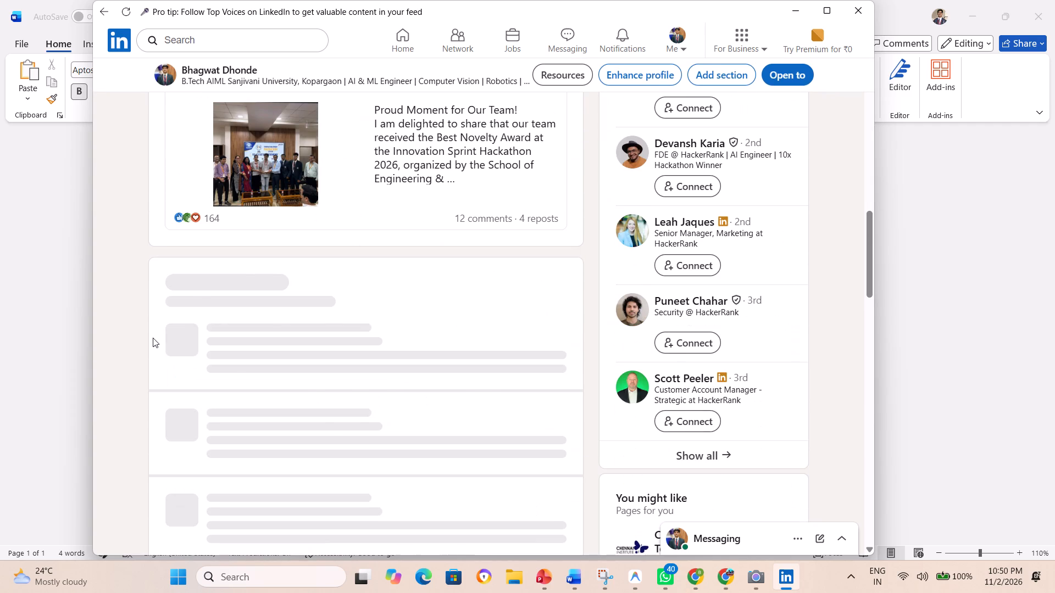
scroll(253, 322, "down", 3)
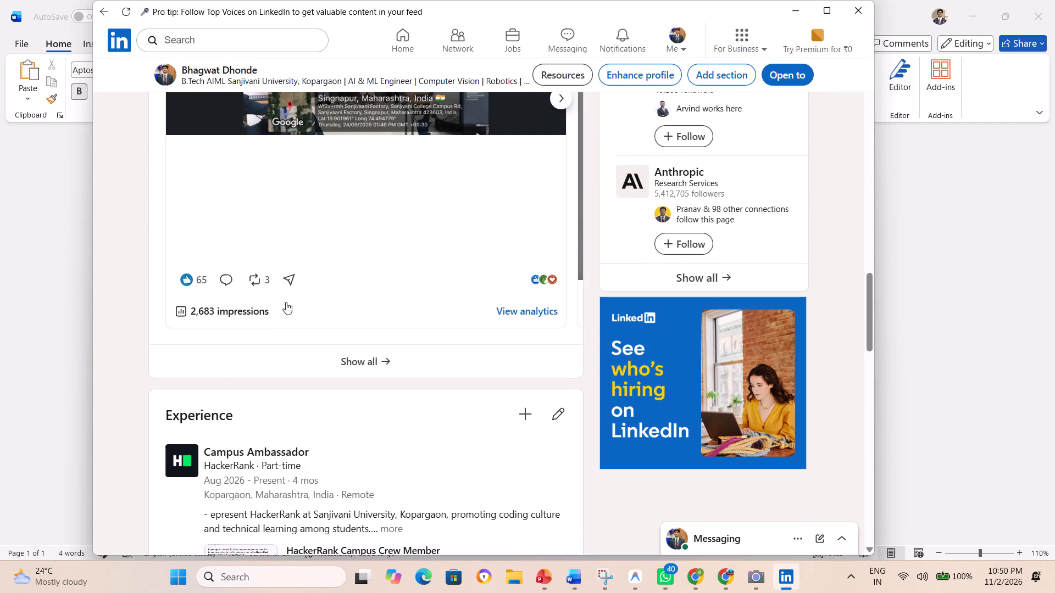
scroll(338, 289, "up", 1)
left_click(560, 260)
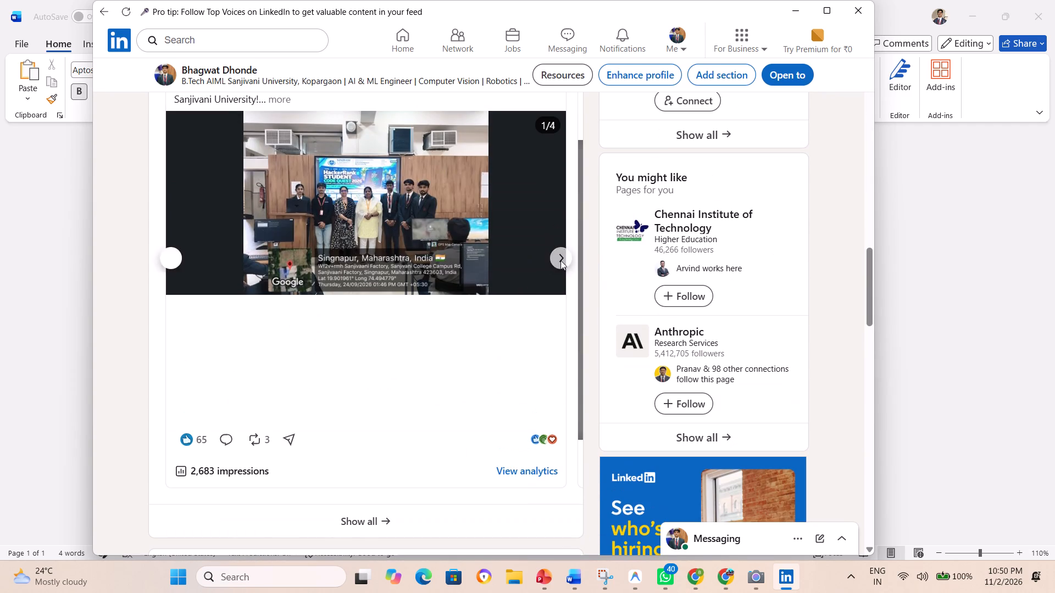
left_click(560, 260)
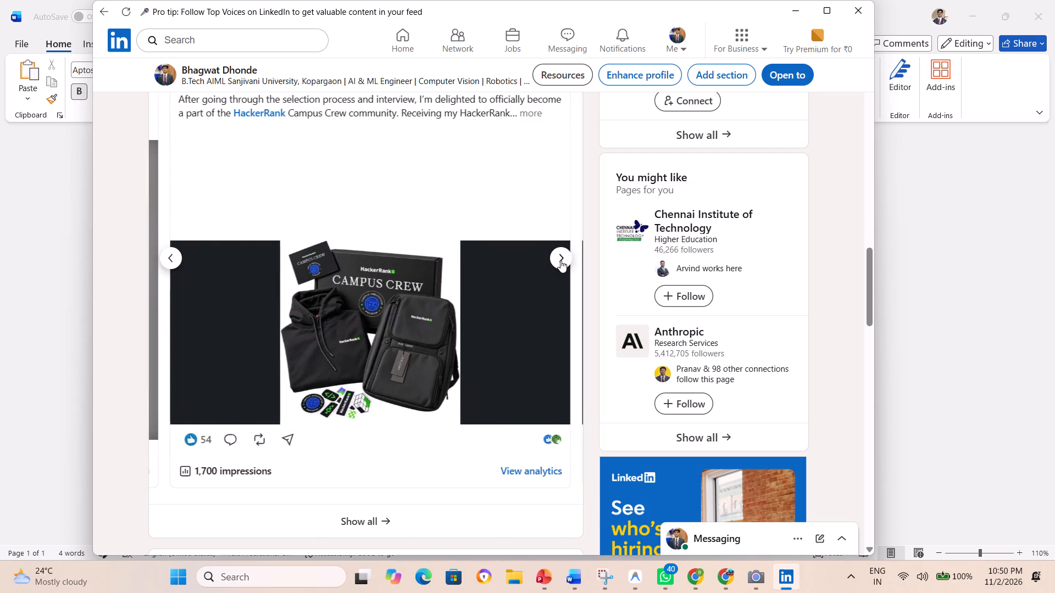
left_click(560, 260)
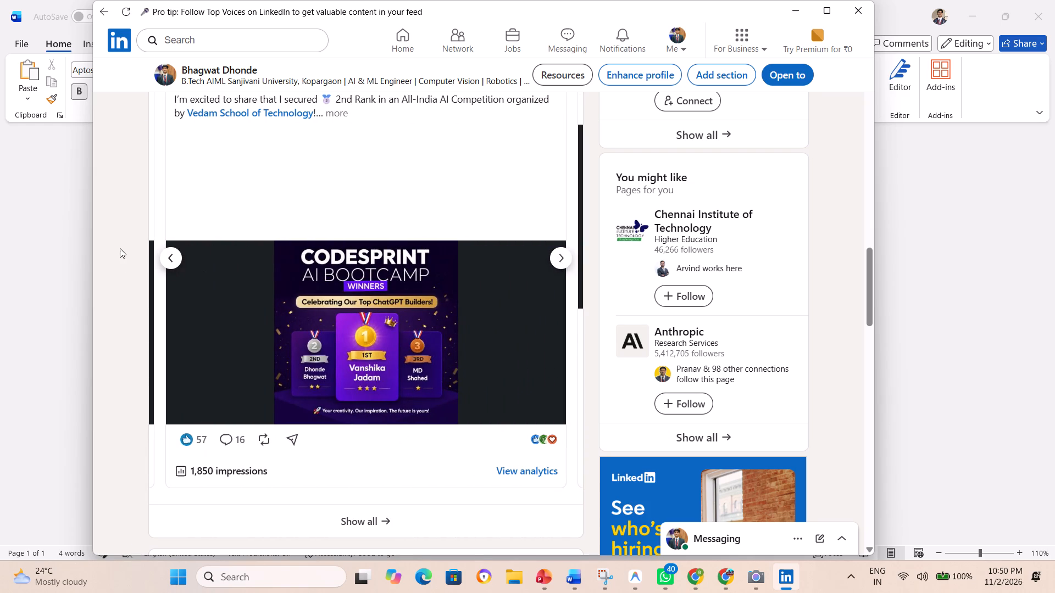
left_click(553, 262)
left_click(553, 262)
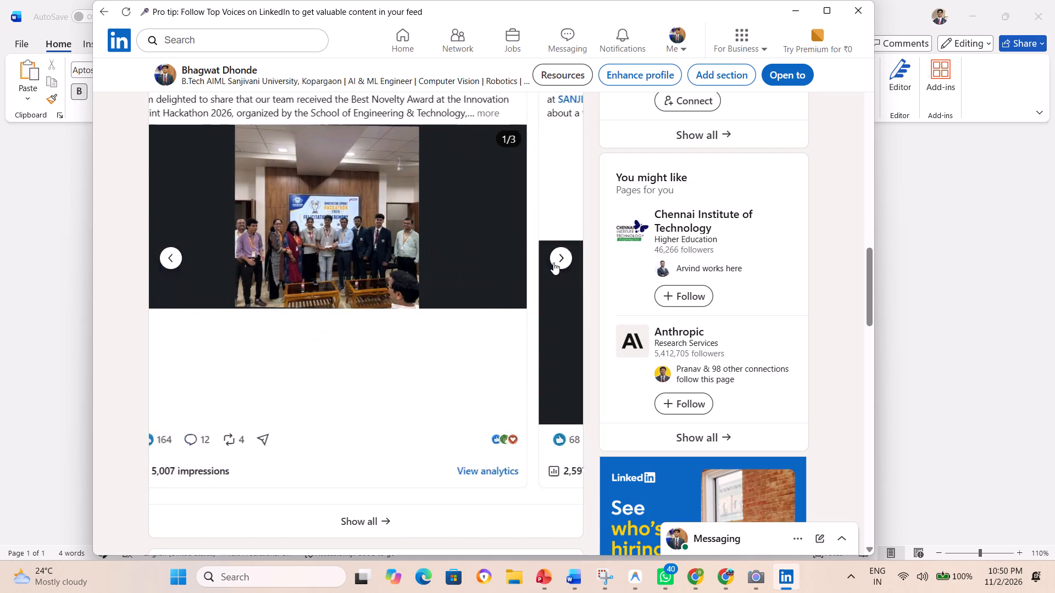
Open the HackerRank Campus Ambassador post, enlarge its "Welcome to the HackerRank Campus Crew" email image and take a screenshot of the full image.
left_click(337, 320)
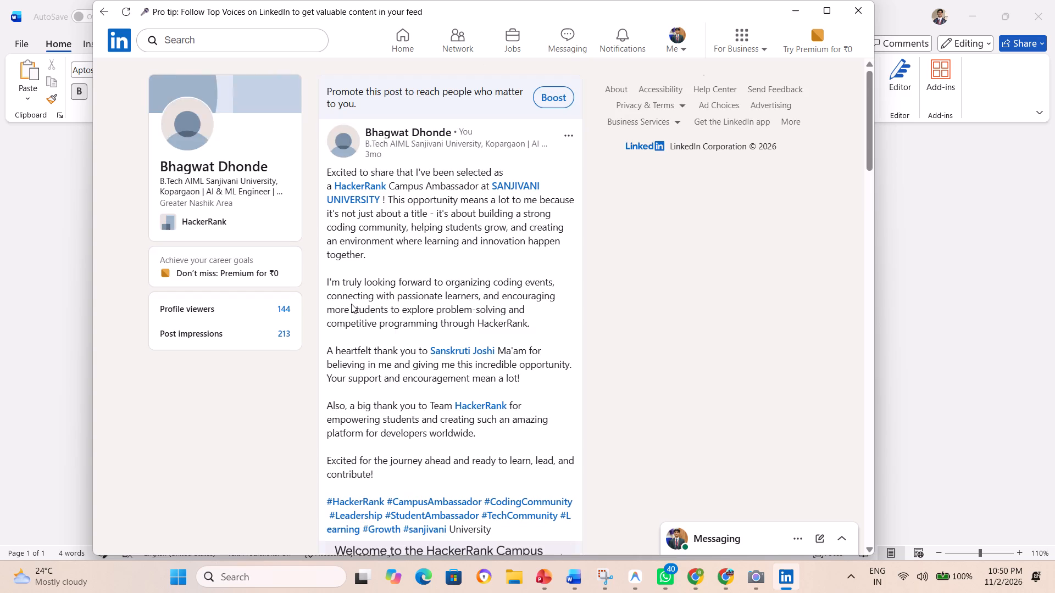
scroll(360, 294, "down", 4)
scroll(360, 293, "up", 1)
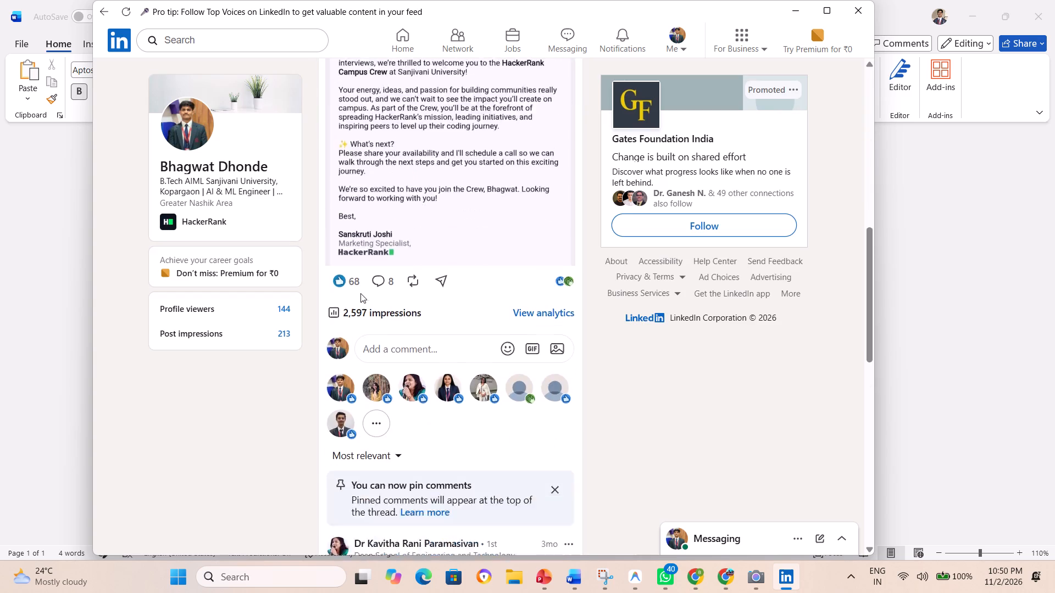
scroll(360, 293, "up", 1)
left_click(398, 339)
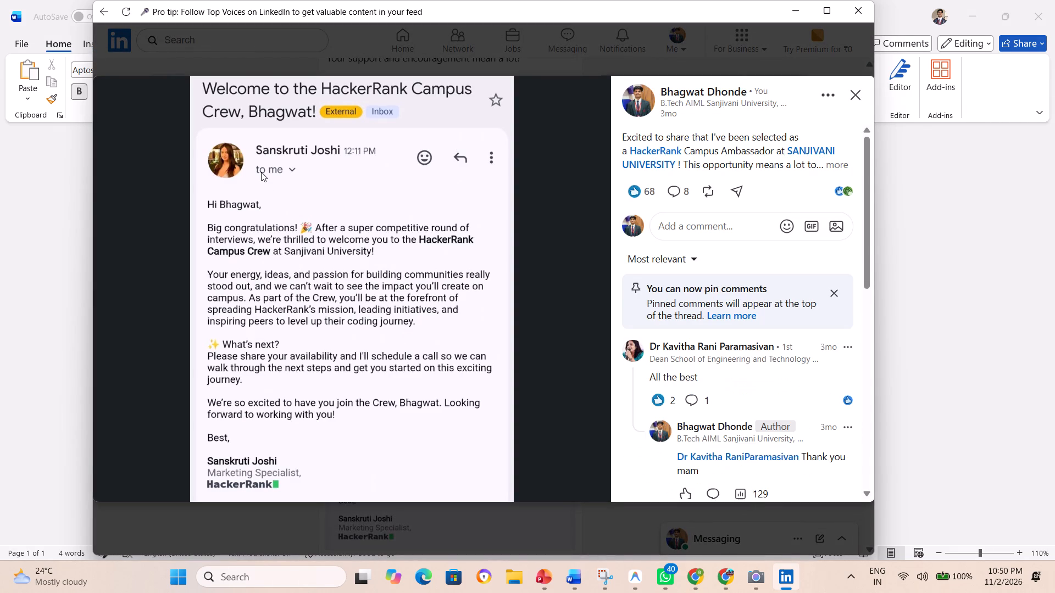
key("Print")
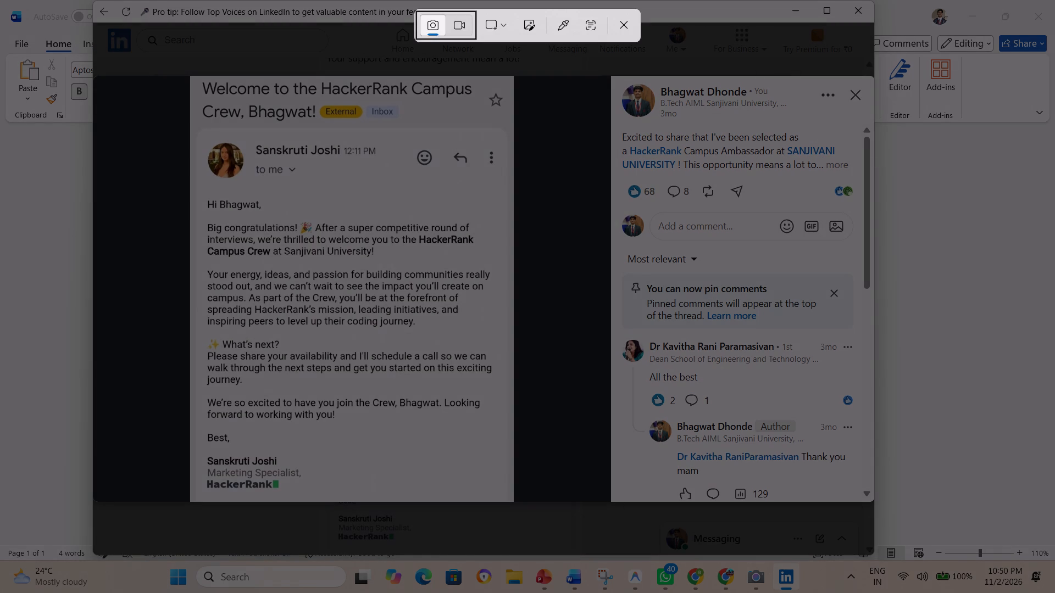
left_click_drag(179, 71, 256, 121)
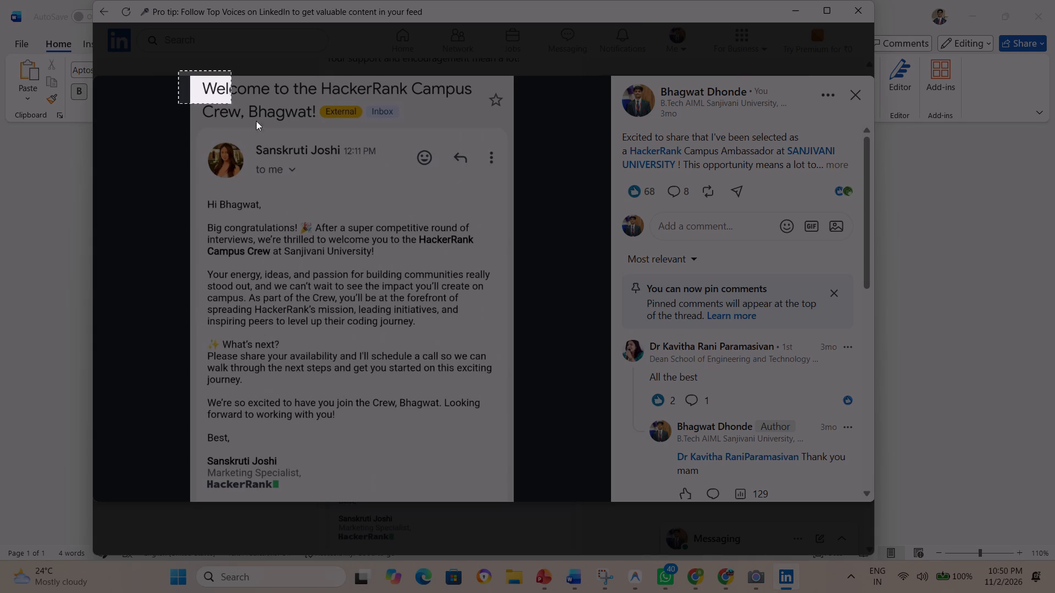
left_click_drag(256, 121, 535, 508)
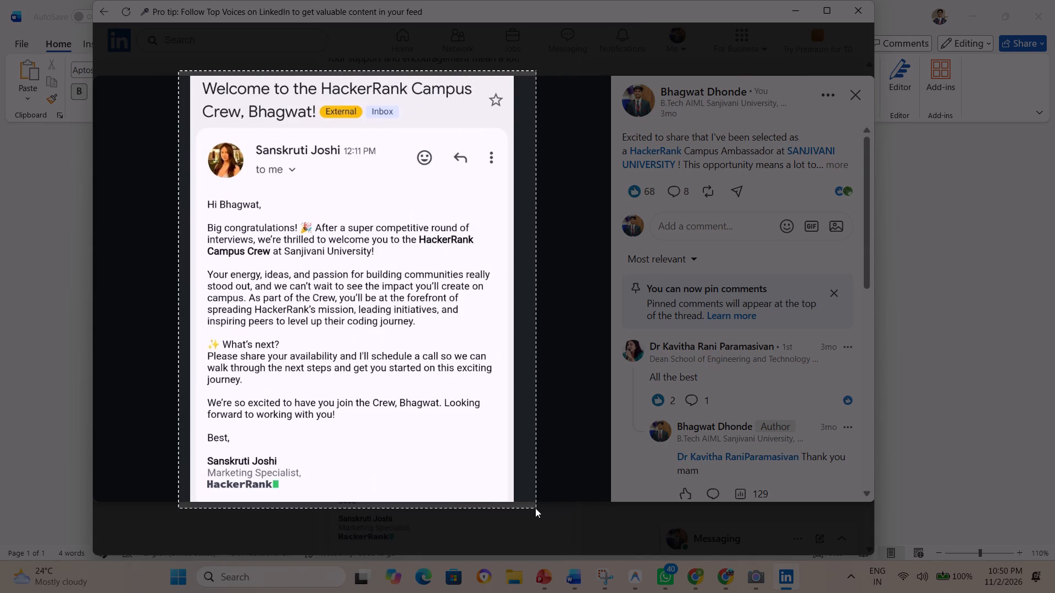
left_click_drag(535, 508, 521, 505)
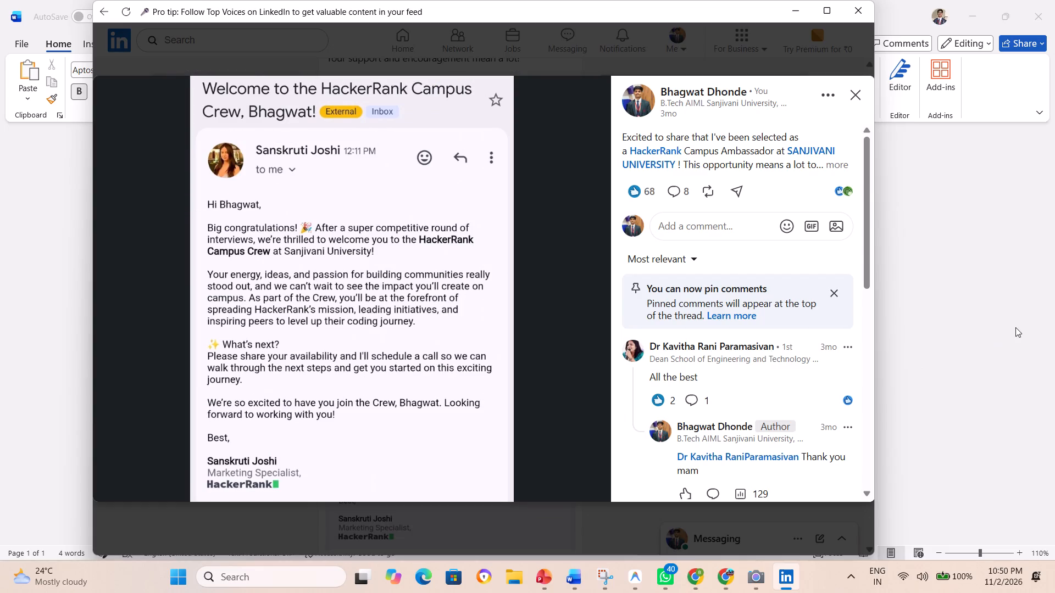
Switch to Word and paste the welcome email screenshot below the "Campus ambassador of Hackerrank" heading.
left_click(1014, 325)
left_click(316, 268)
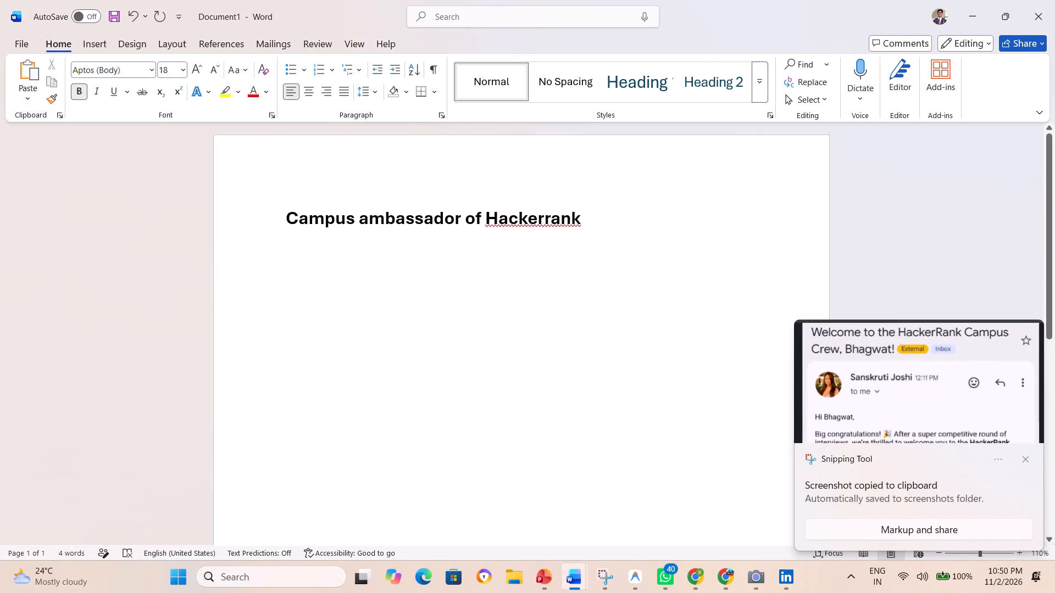
key("ctrl+v")
scroll(503, 343, "up", 3)
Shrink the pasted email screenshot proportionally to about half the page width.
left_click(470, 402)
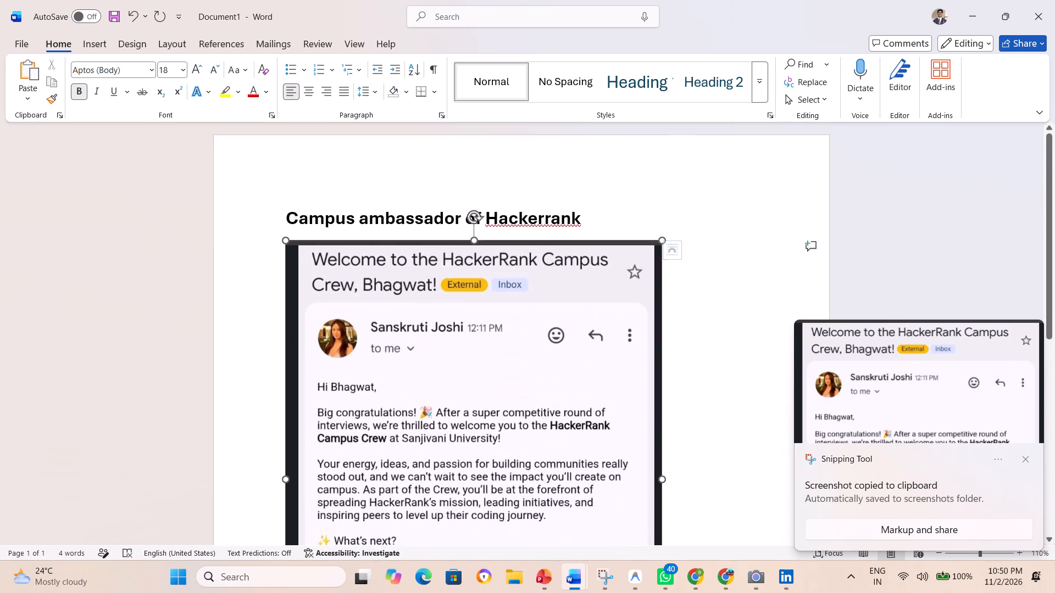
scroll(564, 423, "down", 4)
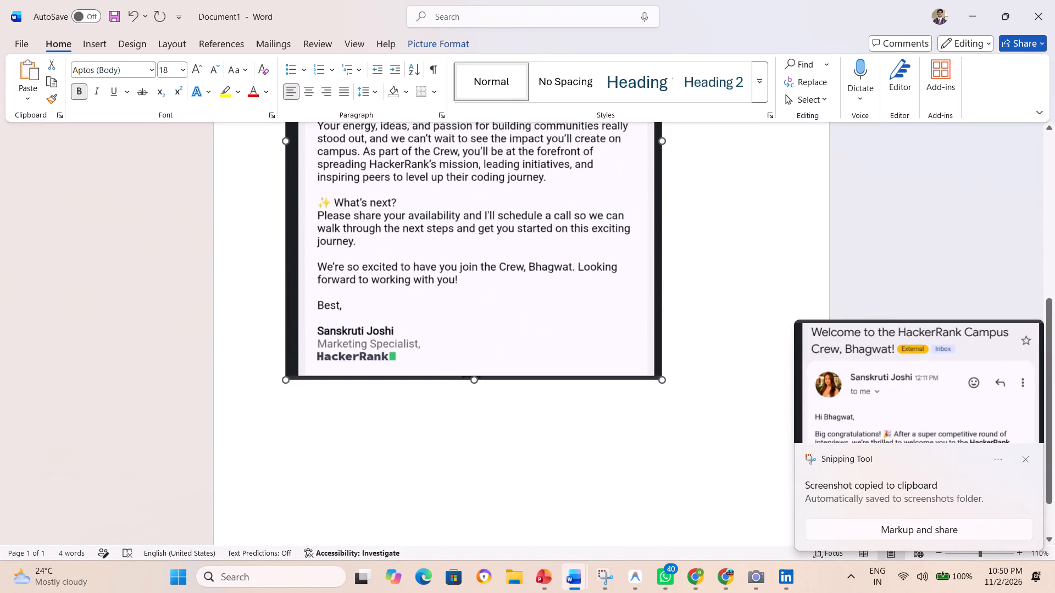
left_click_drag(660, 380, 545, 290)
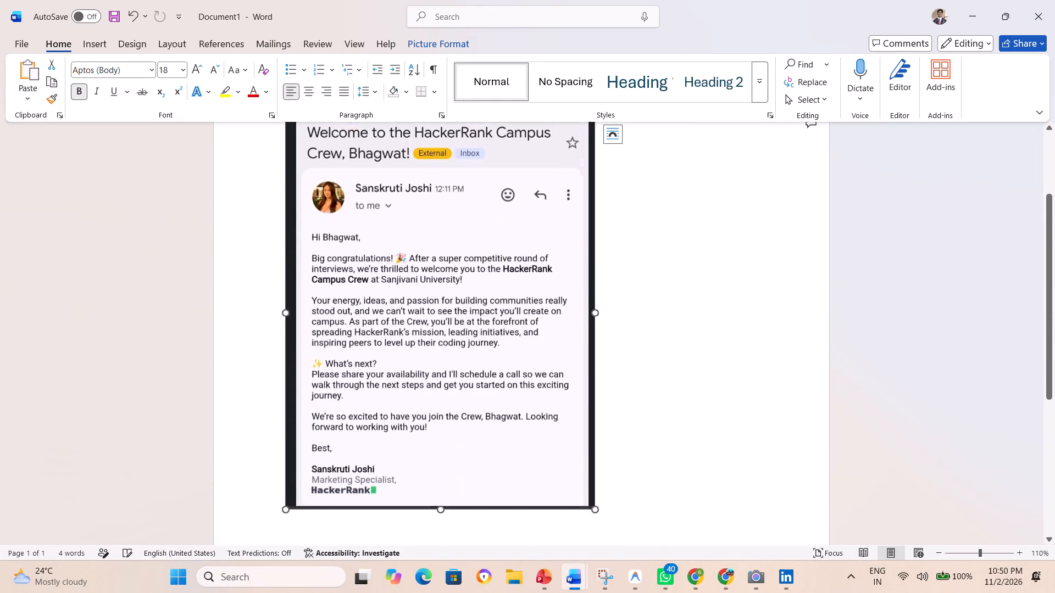
Add seven line breaks directly after the pasted email screenshot.
scroll(622, 306, "up", 2)
left_click(634, 437)
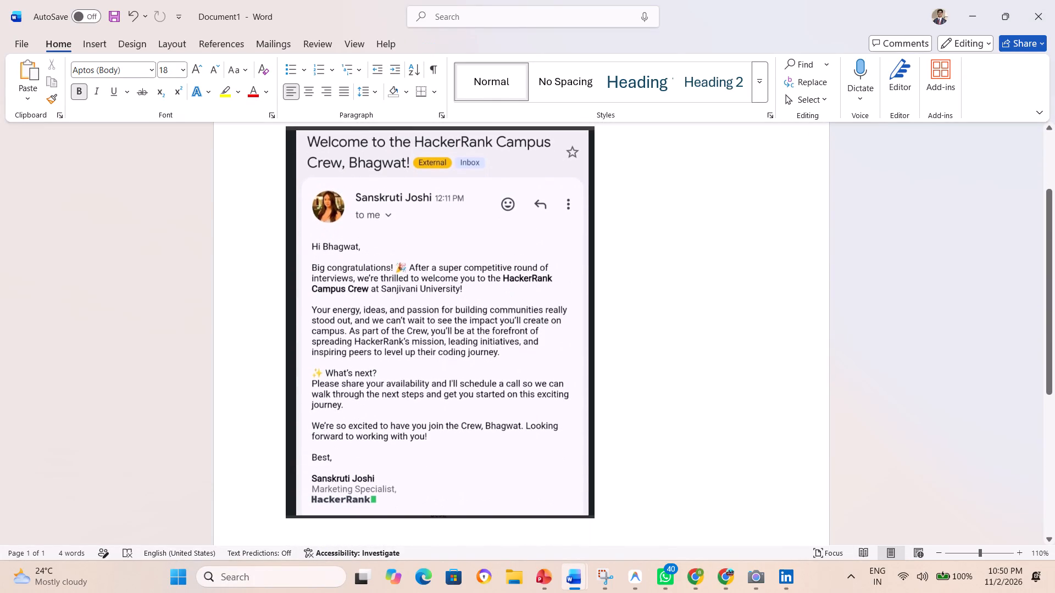
key("Return")
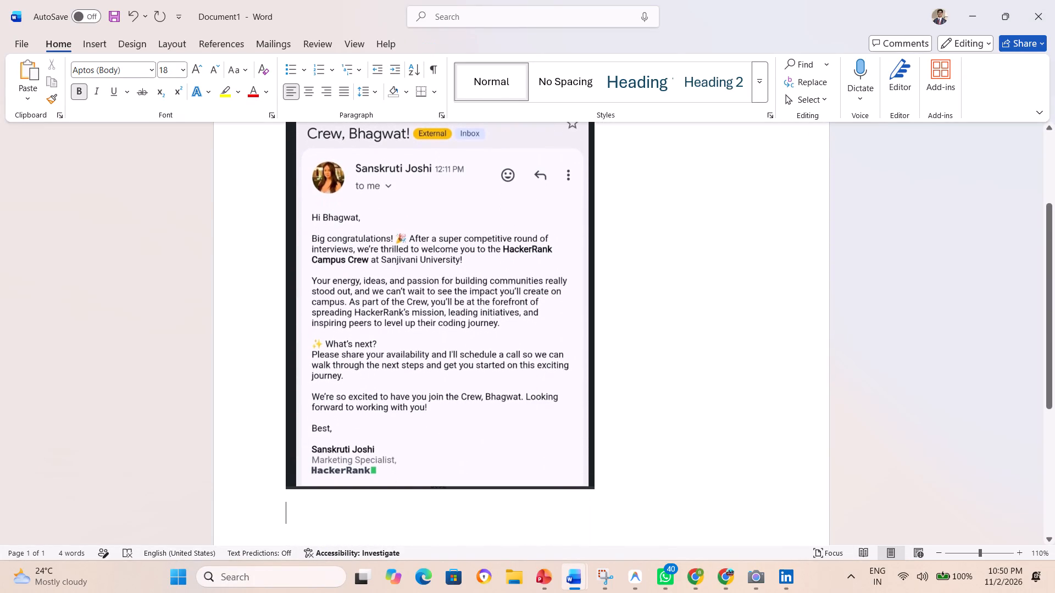
key("Return")
key("Return")
key("Return")
key("Return")
key("Return")
key("Return")
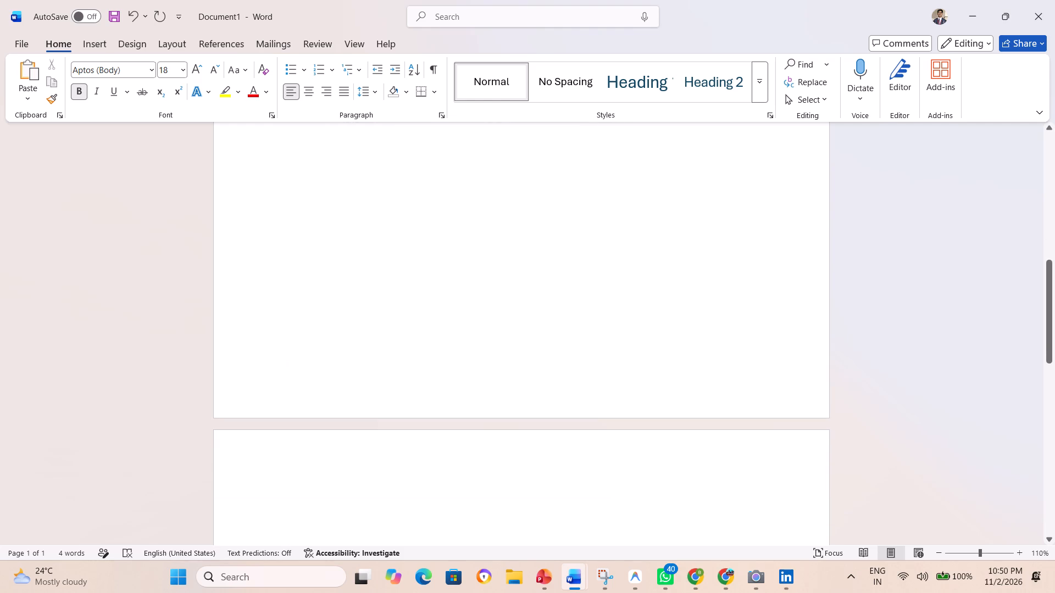
Shrink the email screenshot proportionally to about a third of the page width.
scroll(536, 364, "up", 3)
left_click(536, 364)
scroll(539, 315, "down", 1)
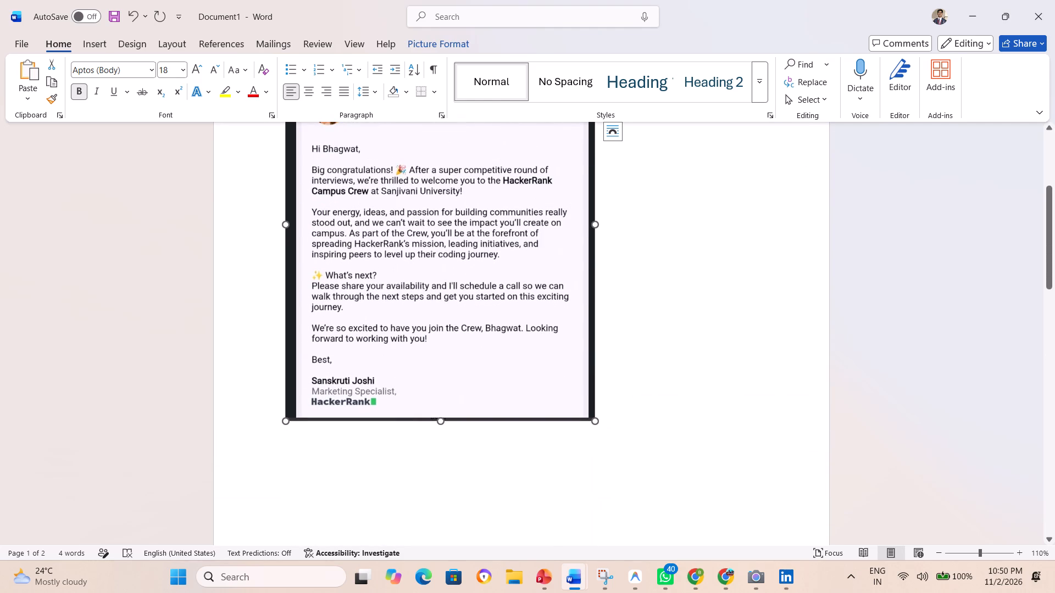
left_click_drag(593, 420, 499, 259)
scroll(499, 259, "up", 2)
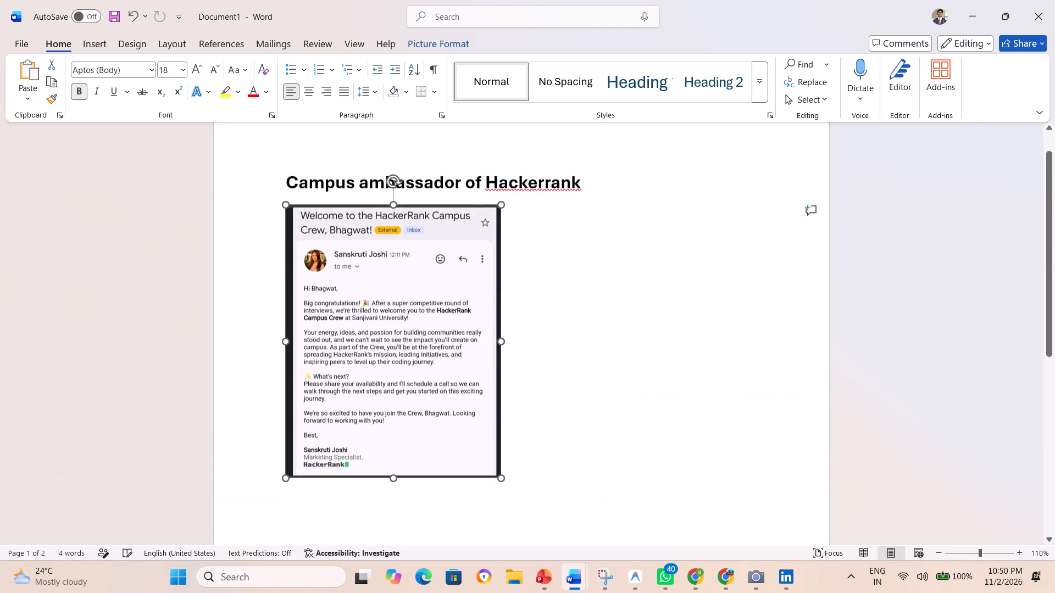
Add the line "Python programming IBM" directly below the email screenshot, with correct spelling, and start an empty line under it.
scroll(502, 418, "down", 2)
left_click(539, 346)
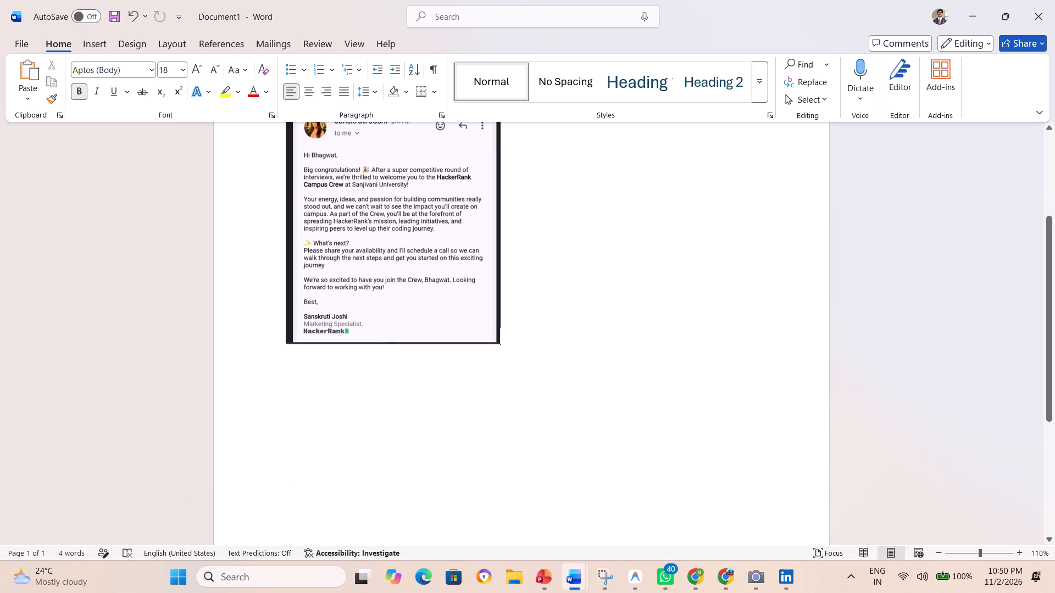
key("Return")
key("m")
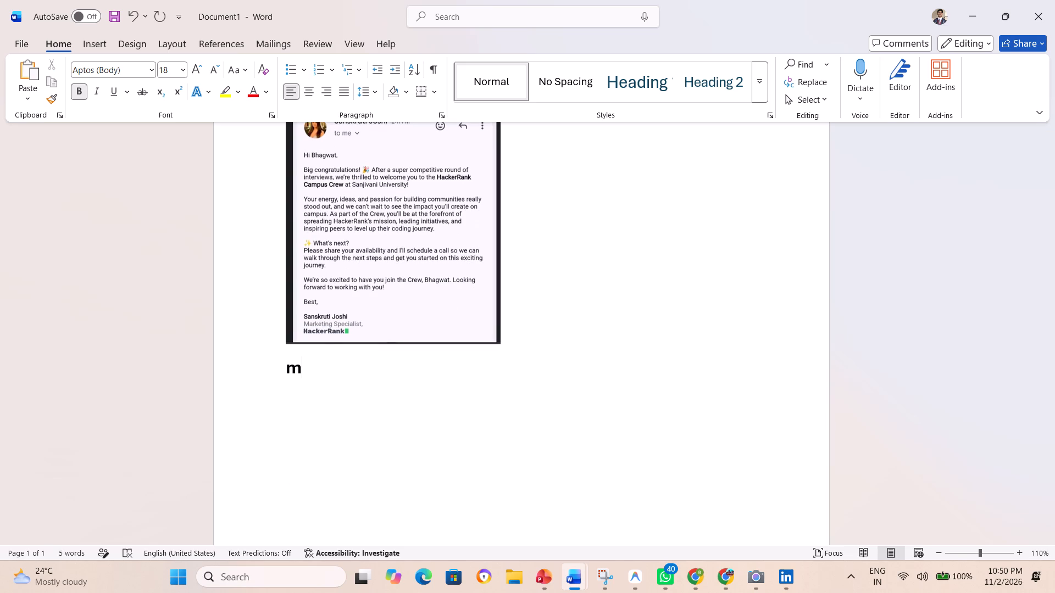
key("BackSpace")
type("Python")
key("space")
type("pro")
type("garming")
key("space")
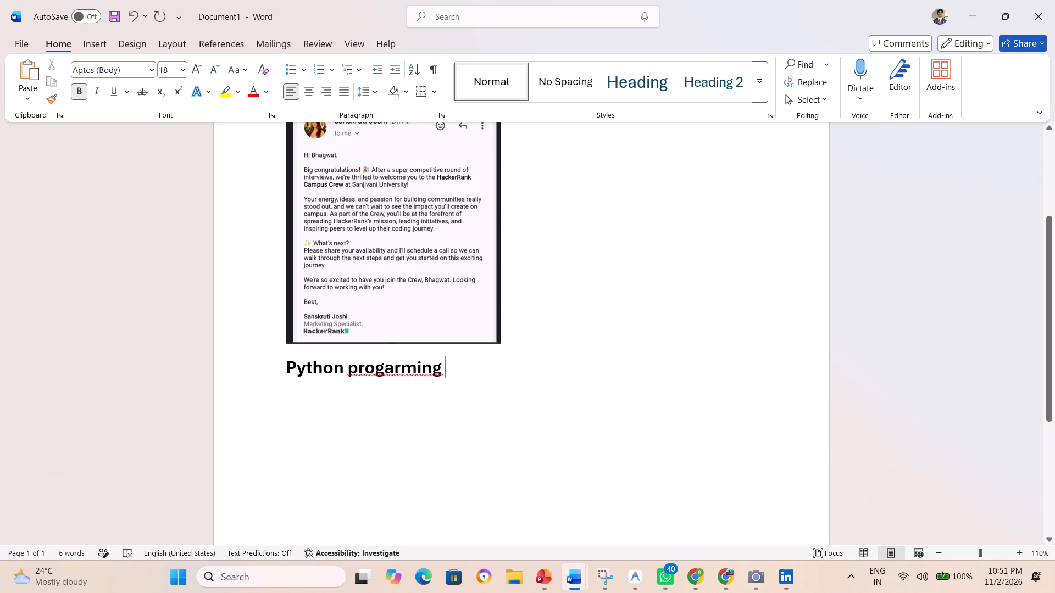
right_click(419, 367)
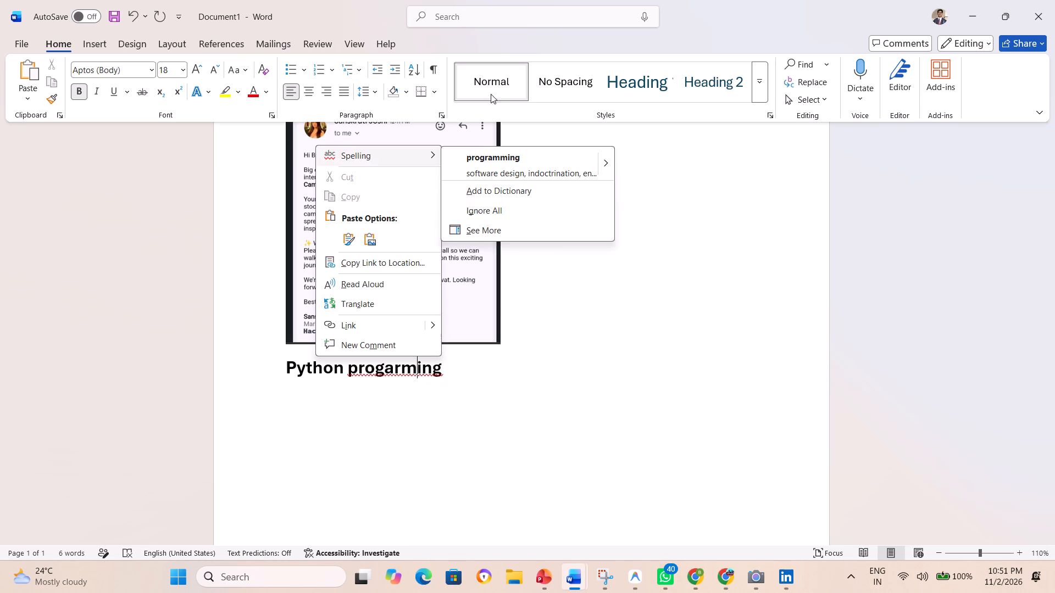
left_click(494, 153)
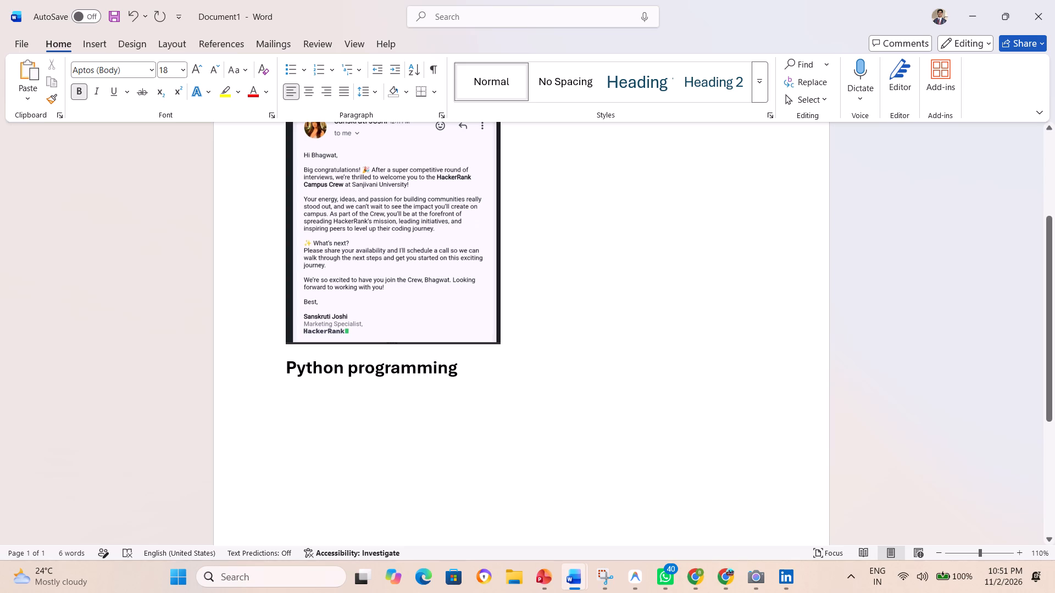
type("IBM")
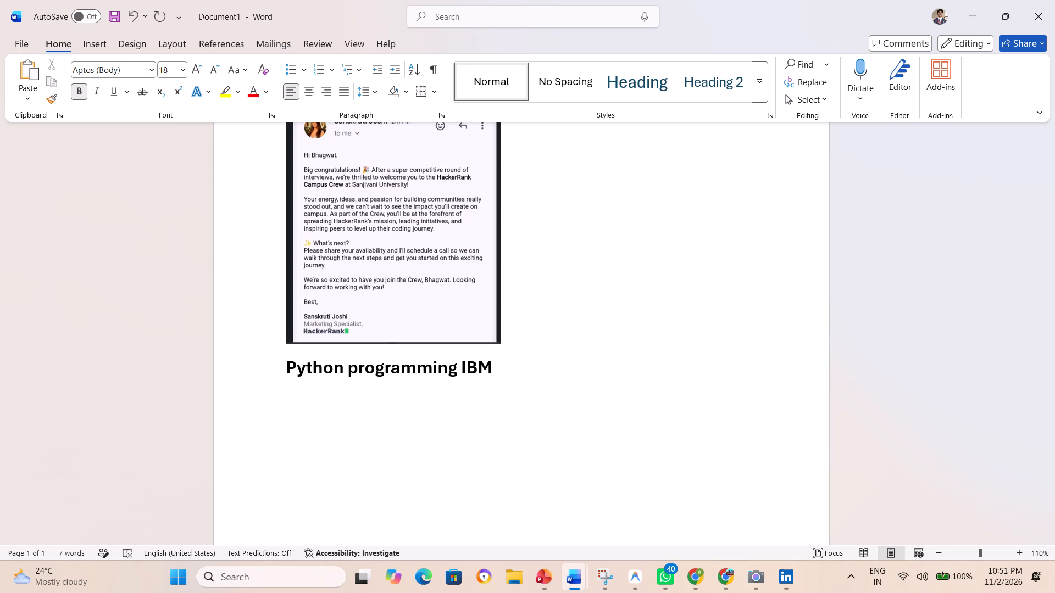
key("space")
key("Return")
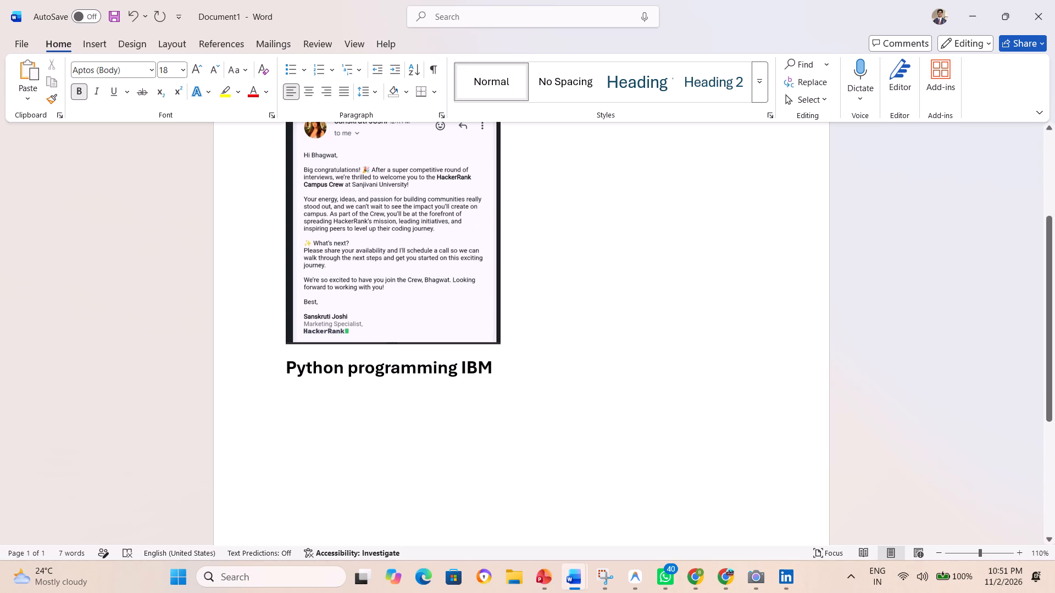
Switch to LinkedIn, close the enlarged email image and open the own profile page.
left_click(797, 572)
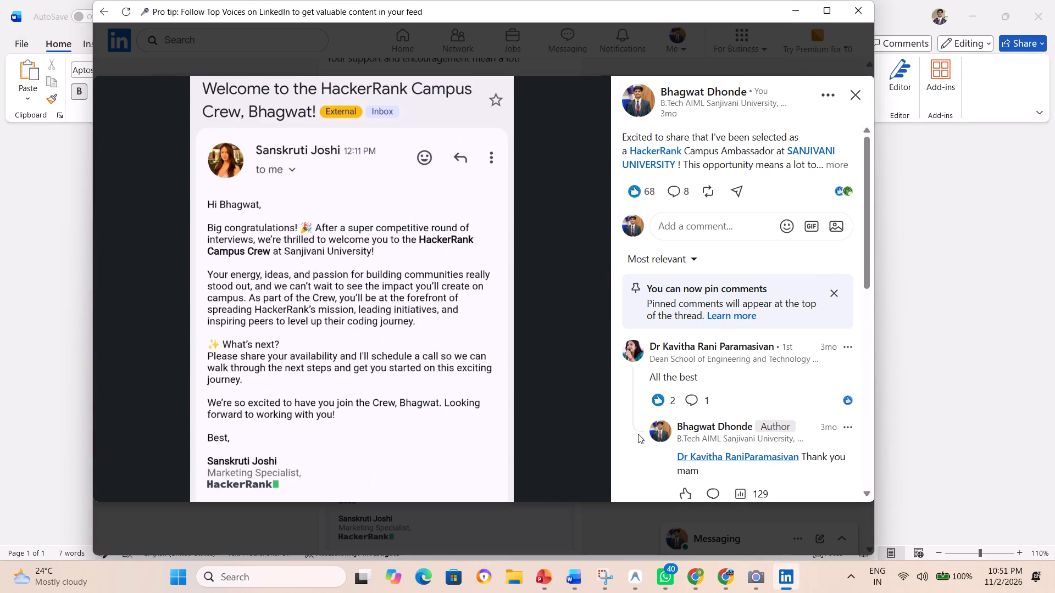
left_click(612, 277)
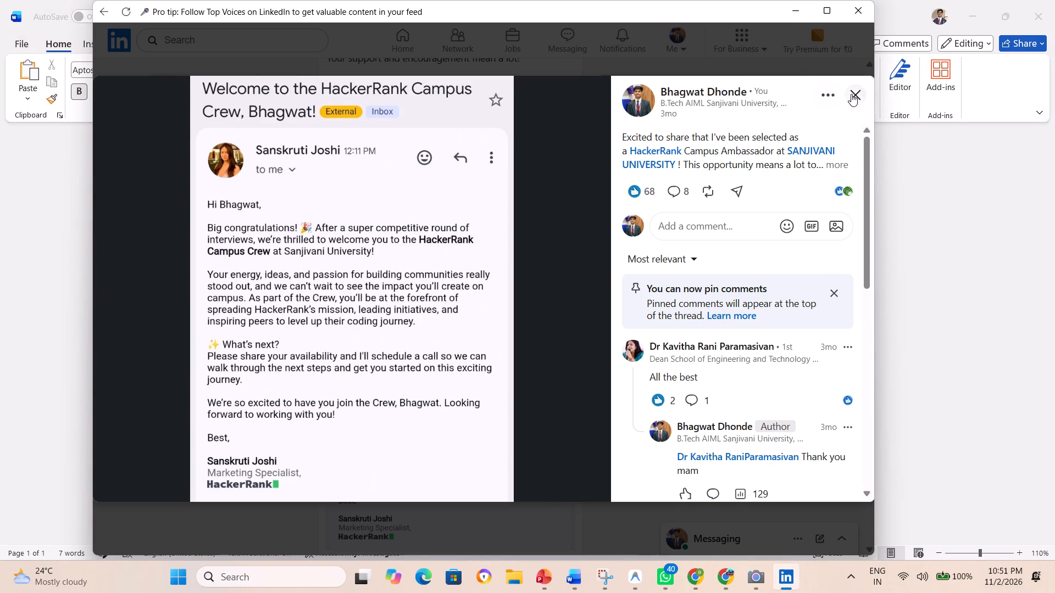
left_click(851, 94)
left_click(236, 187)
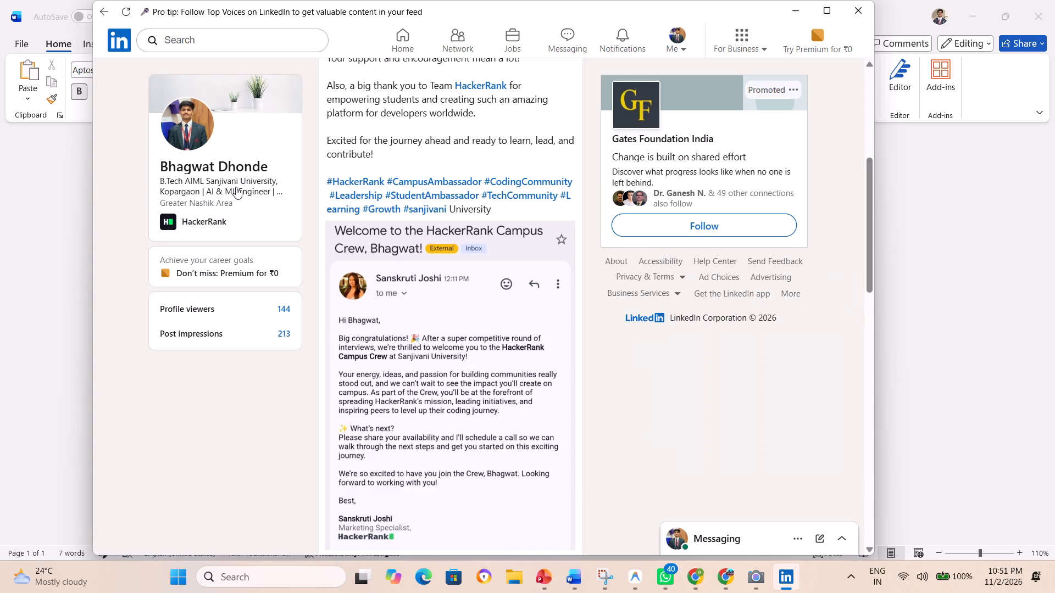
scroll(227, 320, "down", 1)
left_click(196, 187)
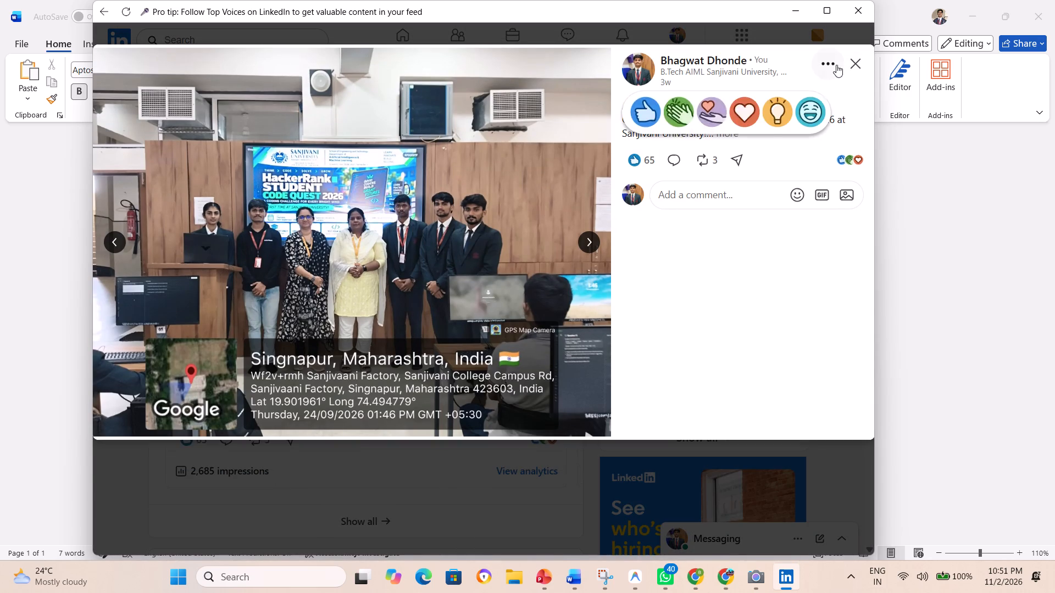
left_click(848, 65)
Look through the profile for the Licenses & certifications section and open the certificate image of "IBM Certified Python programming".
scroll(343, 133, "up", 6)
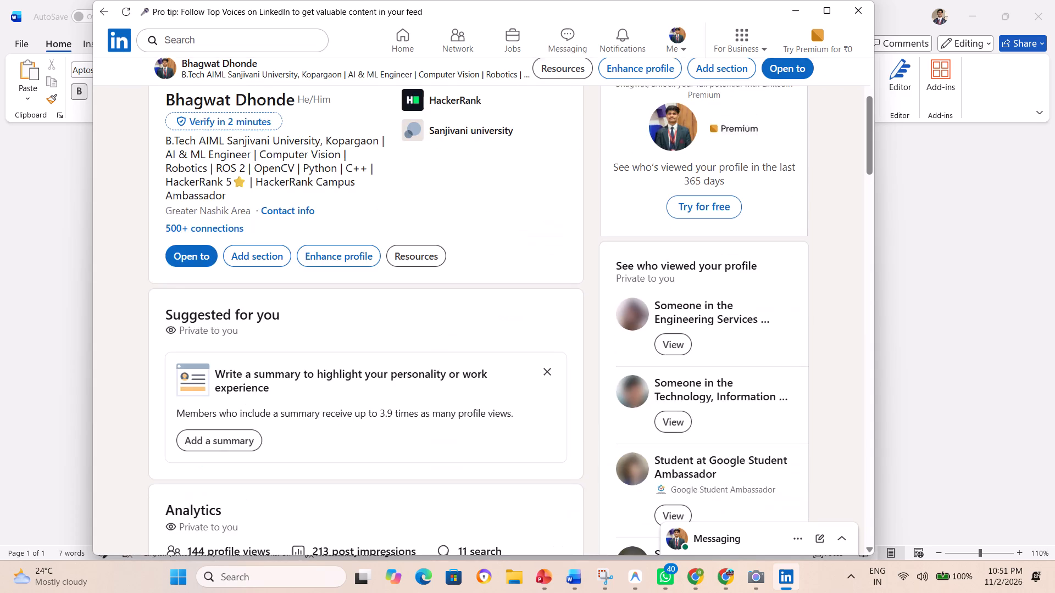
scroll(343, 133, "up", 3)
scroll(343, 133, "down", 3)
scroll(280, 224, "down", 12)
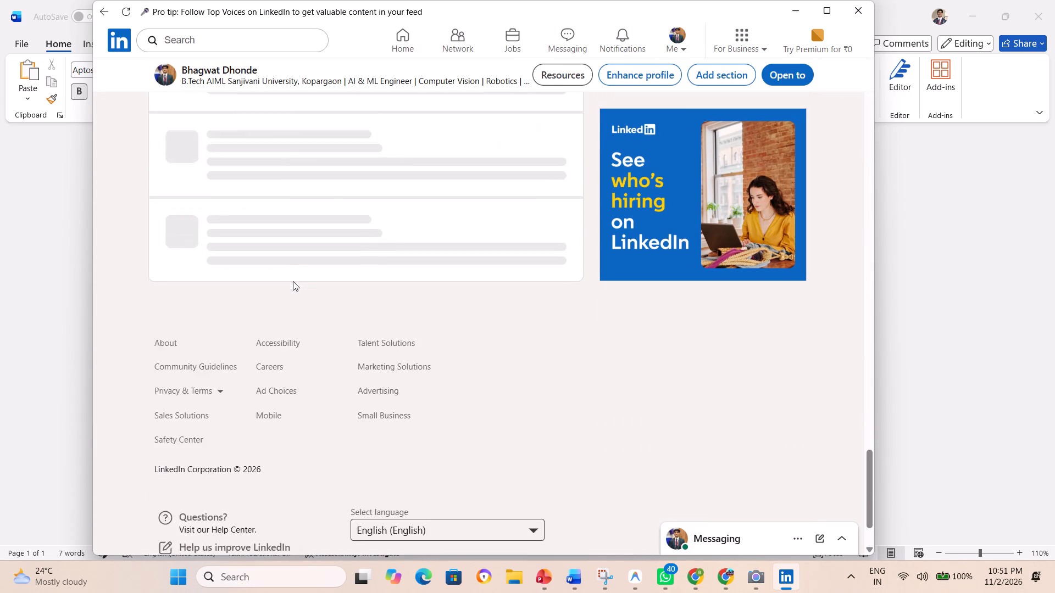
scroll(293, 281, "up", 2)
scroll(251, 178, "up", 1)
scroll(225, 410, "down", 2)
scroll(252, 349, "up", 5)
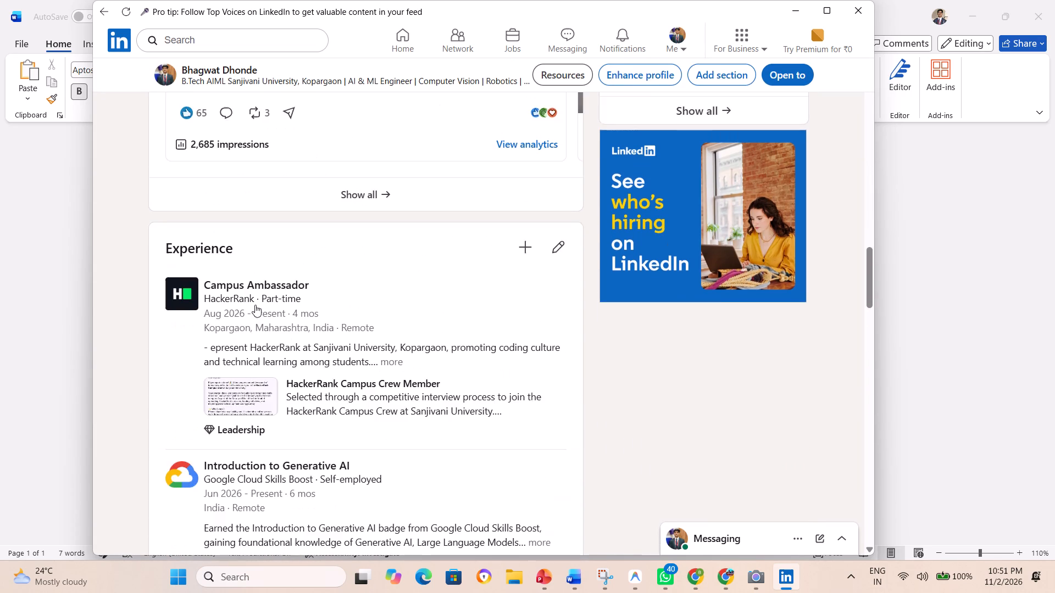
scroll(256, 302, "up", 6)
scroll(256, 301, "down", 1)
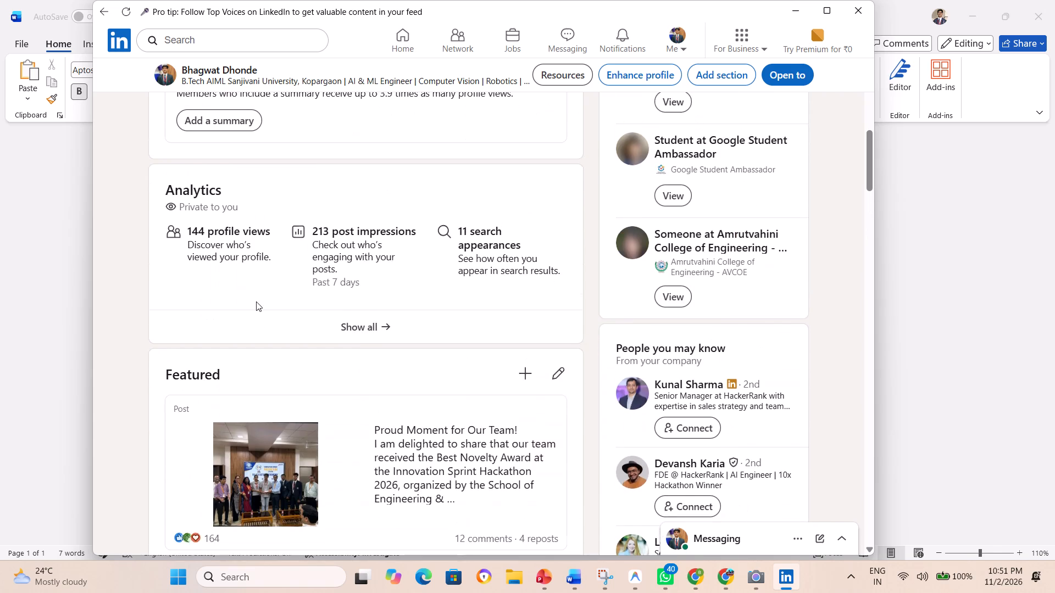
scroll(258, 300, "up", 3)
scroll(258, 300, "down", 14)
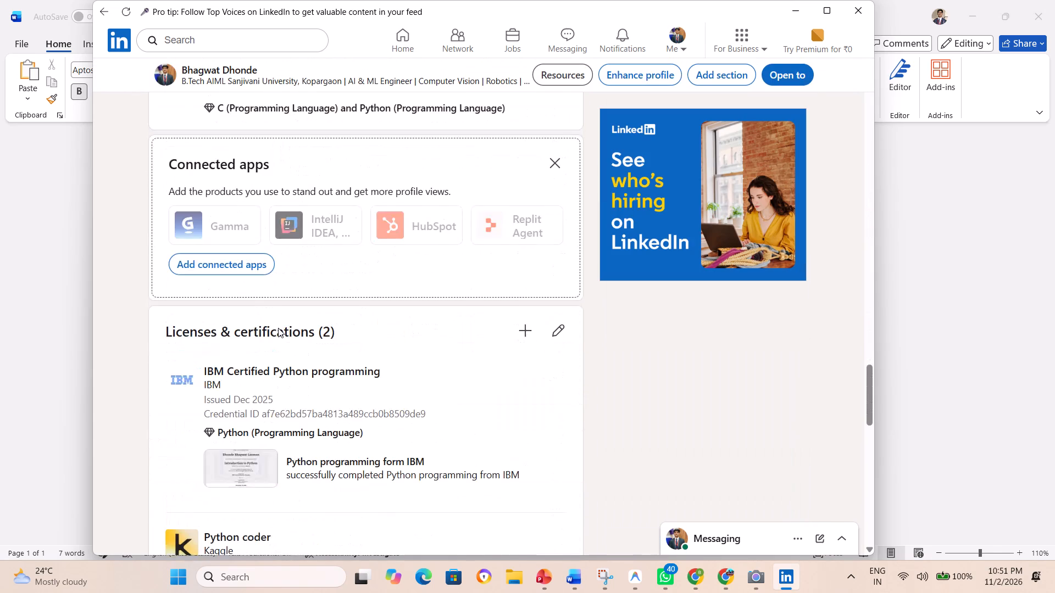
scroll(278, 328, "up", 2)
scroll(375, 339, "down", 2)
scroll(306, 288, "down", 3)
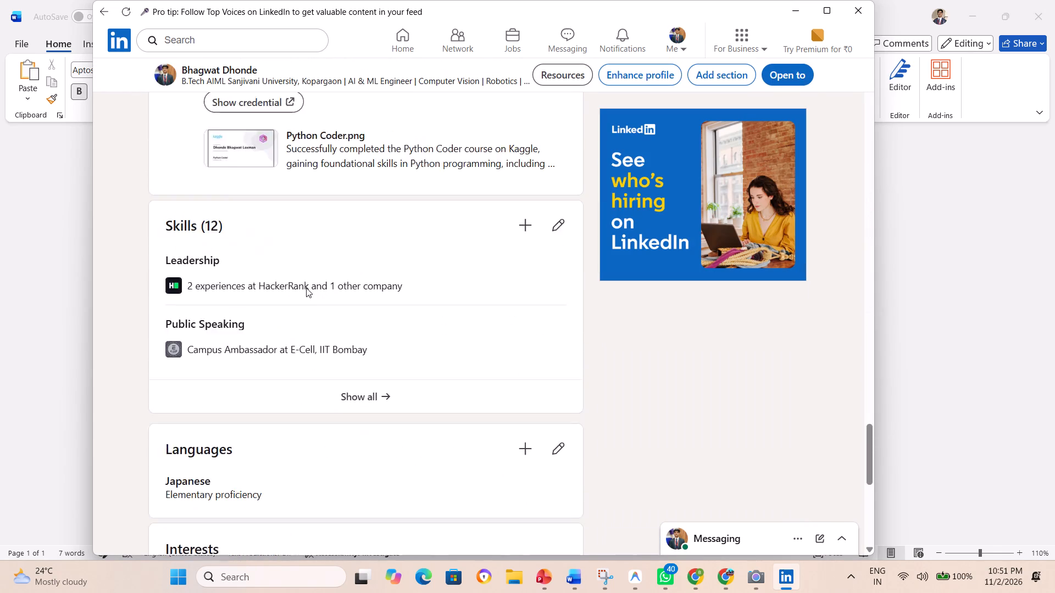
scroll(306, 288, "down", 1)
scroll(294, 272, "up", 2)
scroll(236, 235, "up", 1)
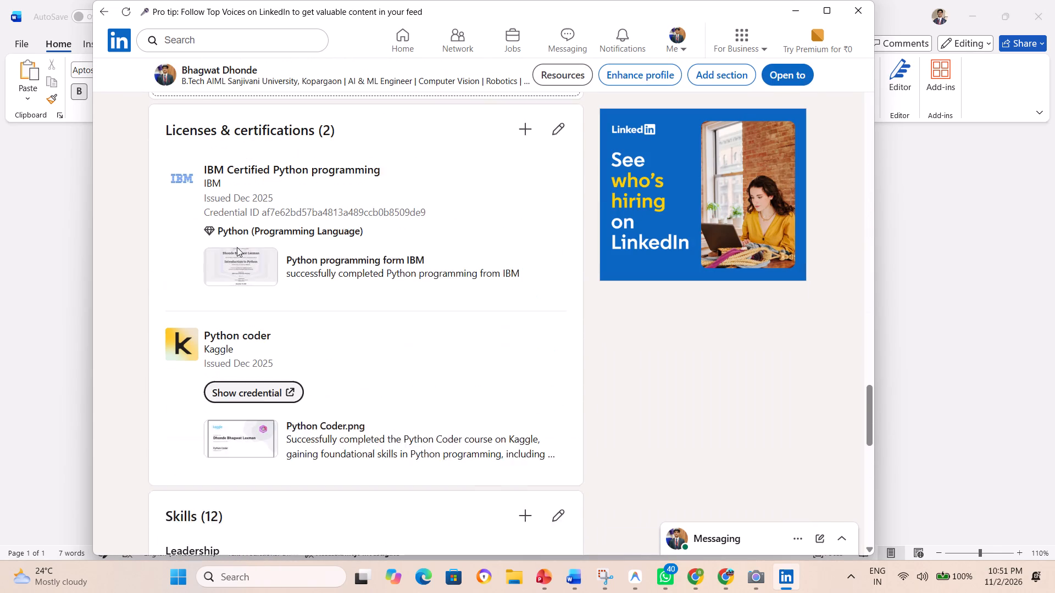
left_click(256, 267)
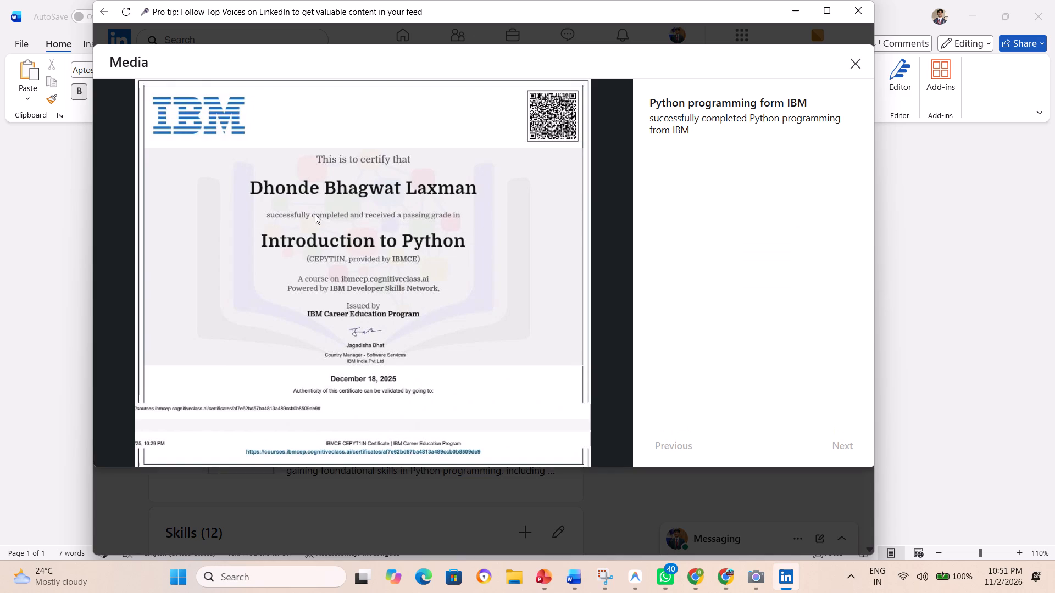
Capture the whole IBM "Introduction to Python" certificate image as a screen snip and close the enlarged image.
key("Print")
left_click_drag(125, 75, 153, 80)
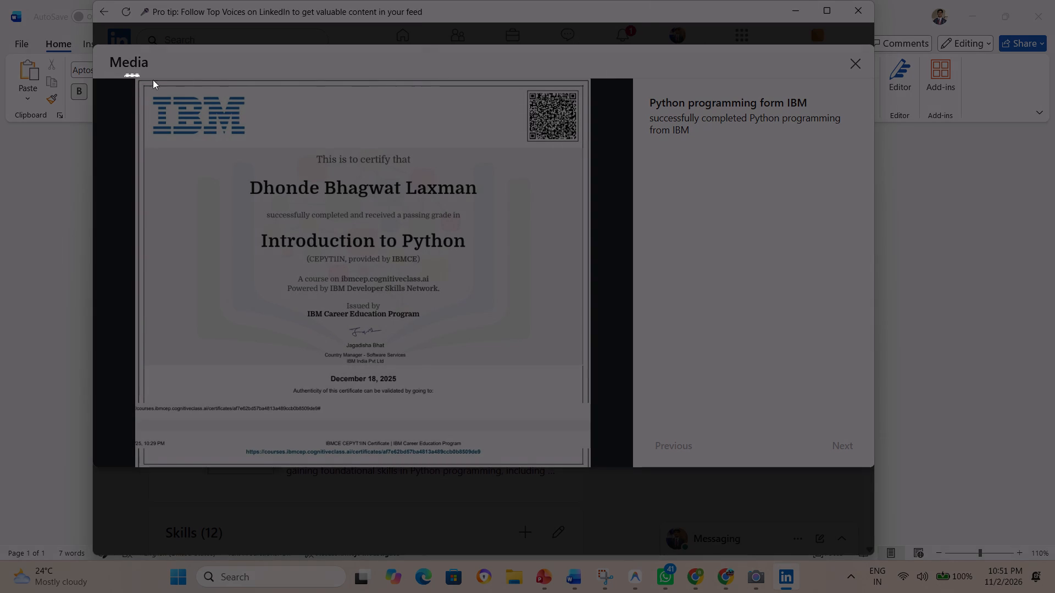
left_click_drag(153, 80, 602, 441)
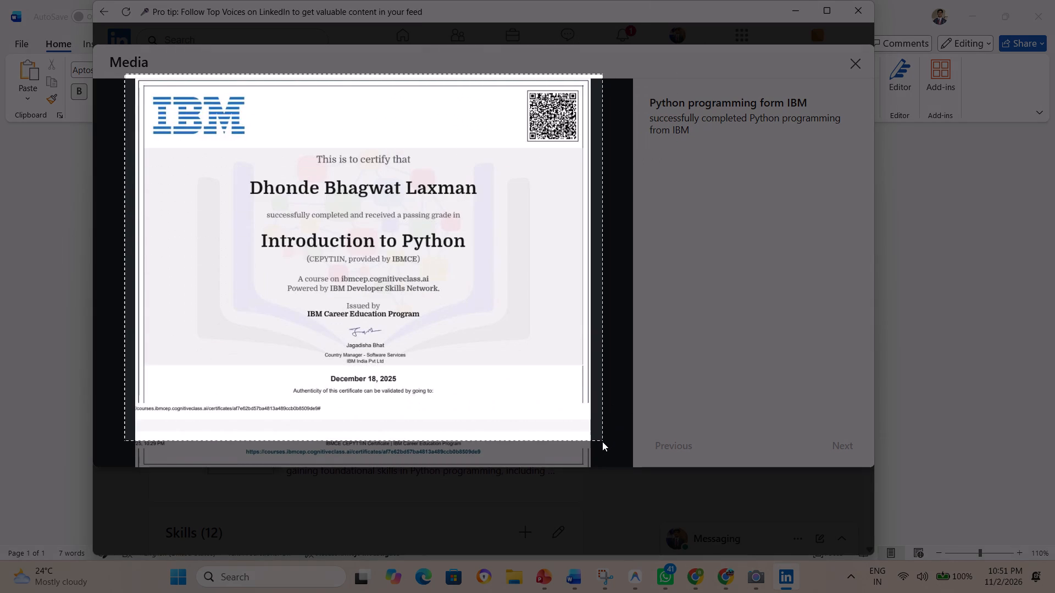
left_click_drag(602, 441, 600, 462)
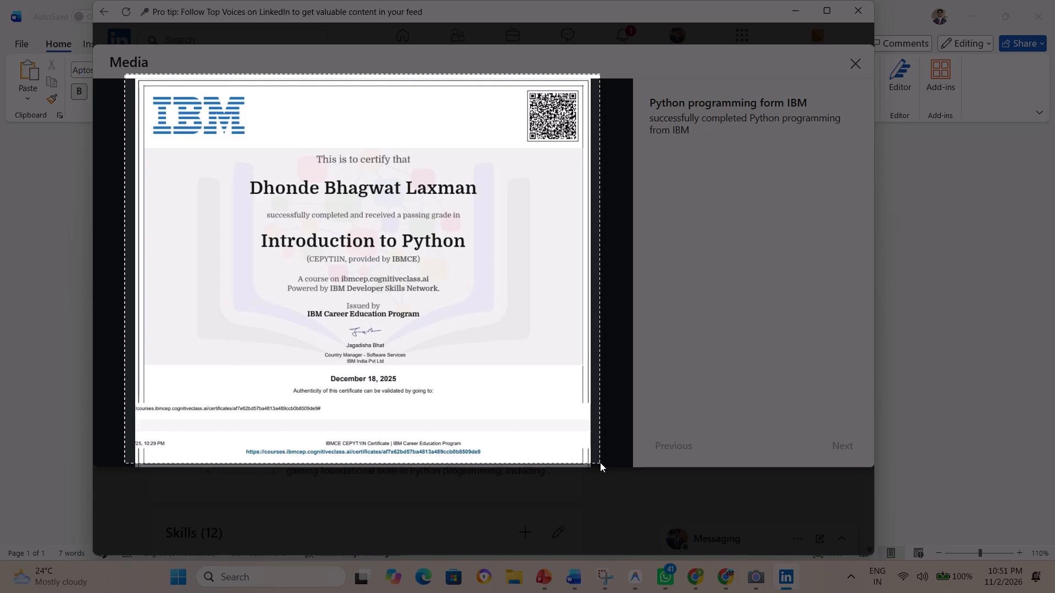
left_click_drag(600, 462, 602, 469)
left_click(437, 244)
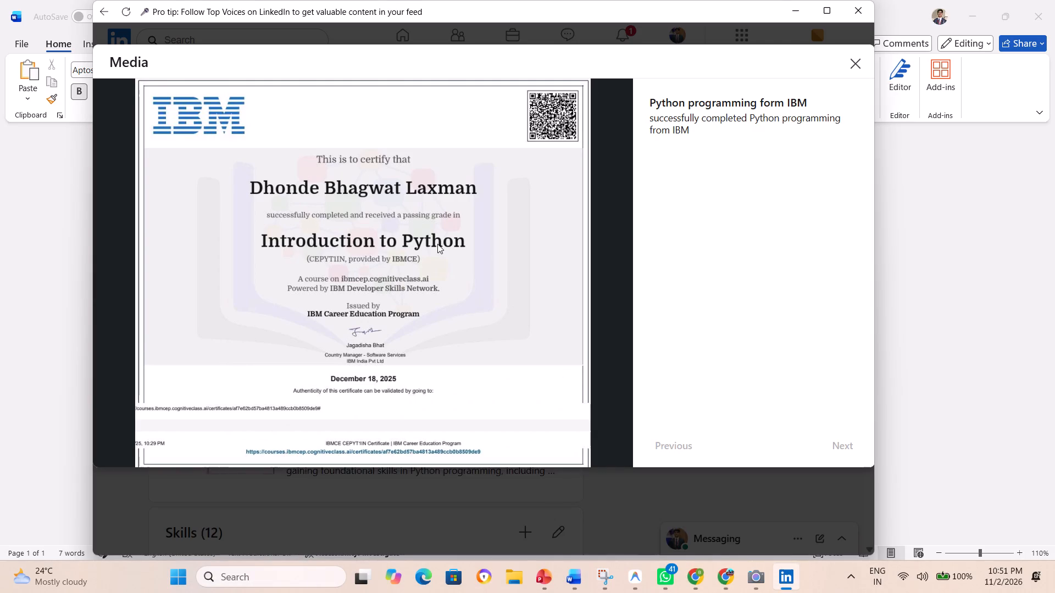
left_click(670, 113)
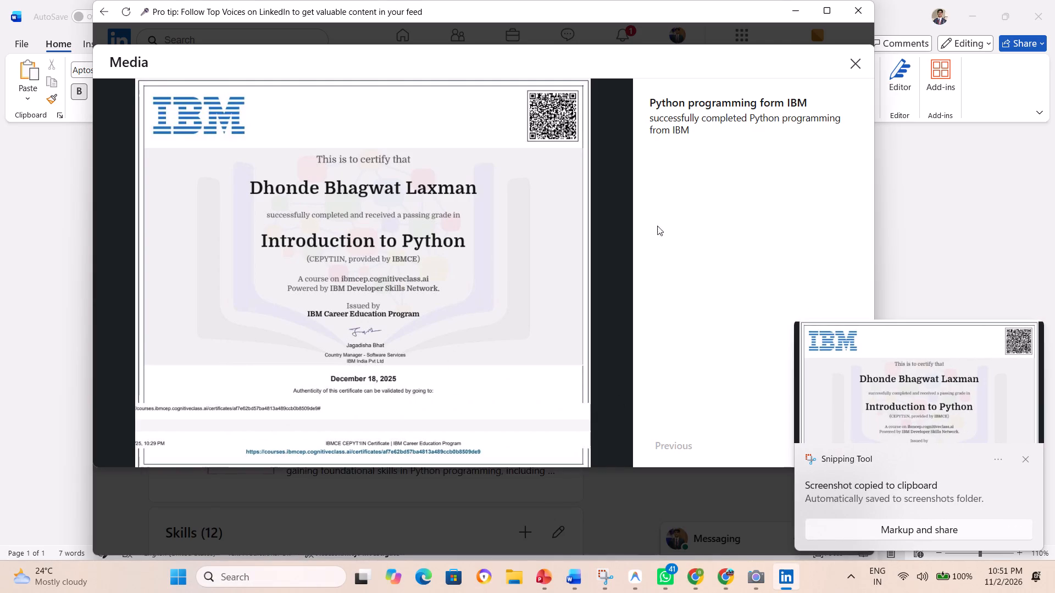
left_click(848, 61)
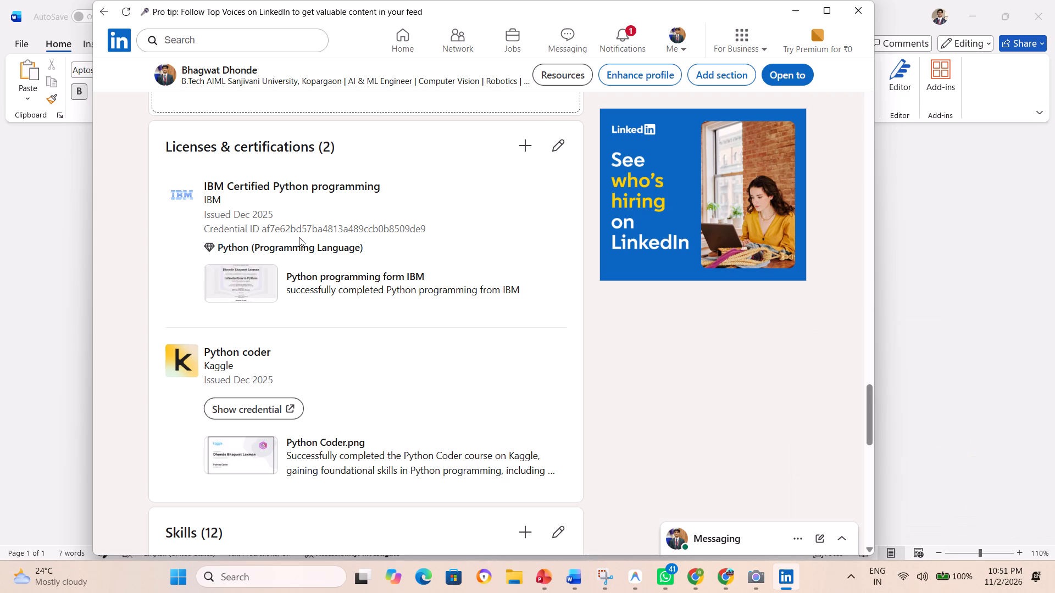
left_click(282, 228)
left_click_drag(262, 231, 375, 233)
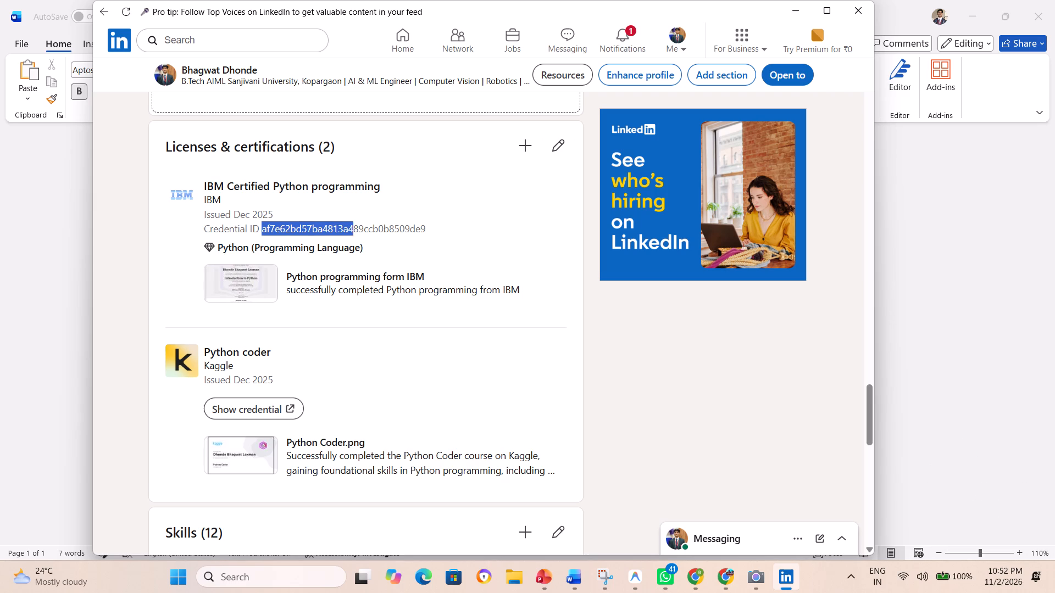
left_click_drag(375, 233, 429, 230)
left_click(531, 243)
Switch to Word, insert the captured certificate under "Python programming IBM" and shrink it proportionally to about 60% of the text width.
left_click(946, 296)
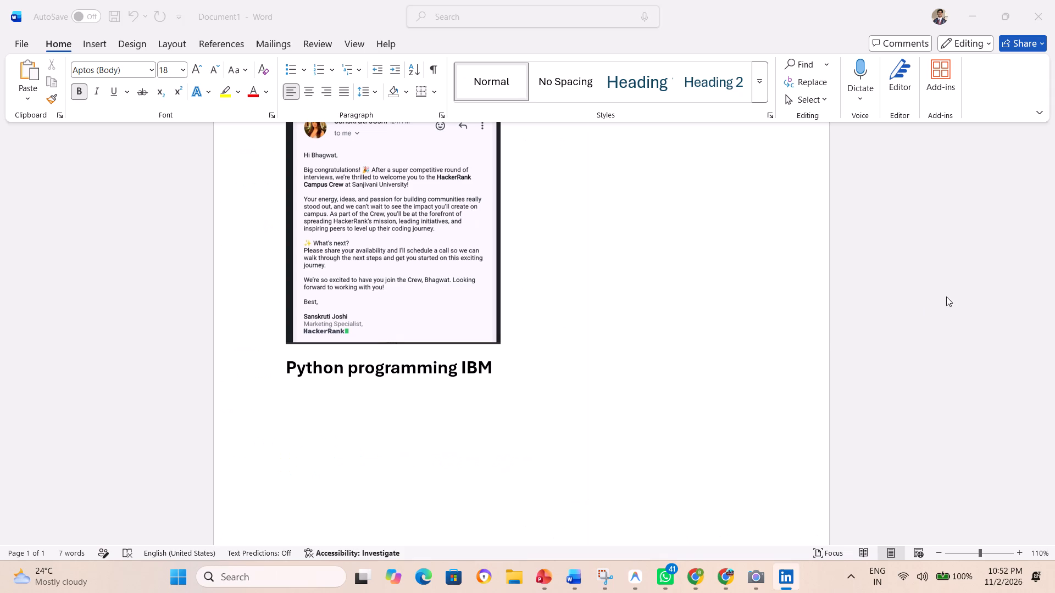
key("ctrl+v")
left_click(471, 342)
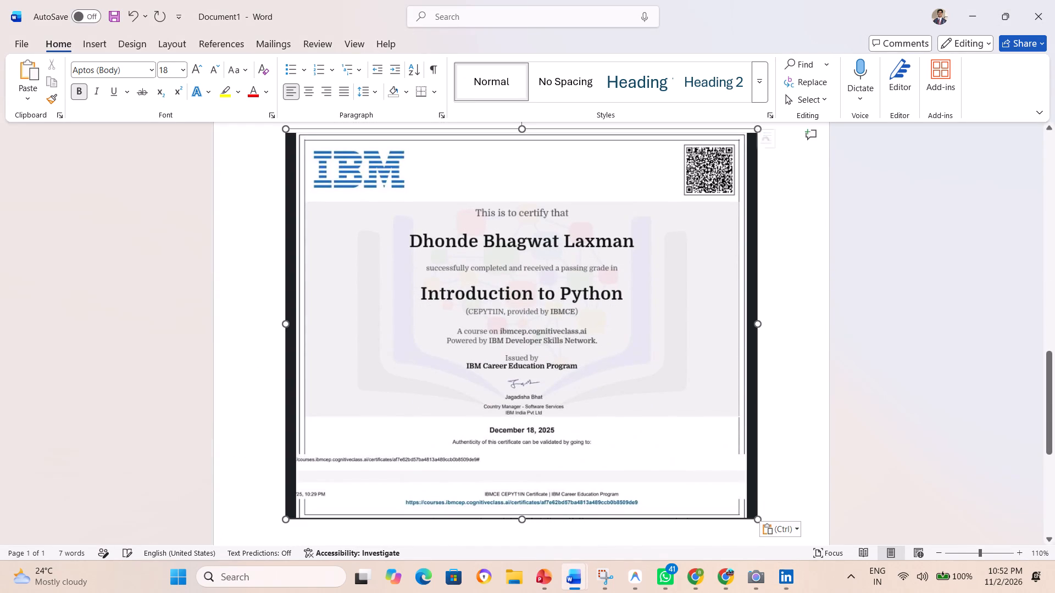
left_click_drag(759, 518, 534, 369)
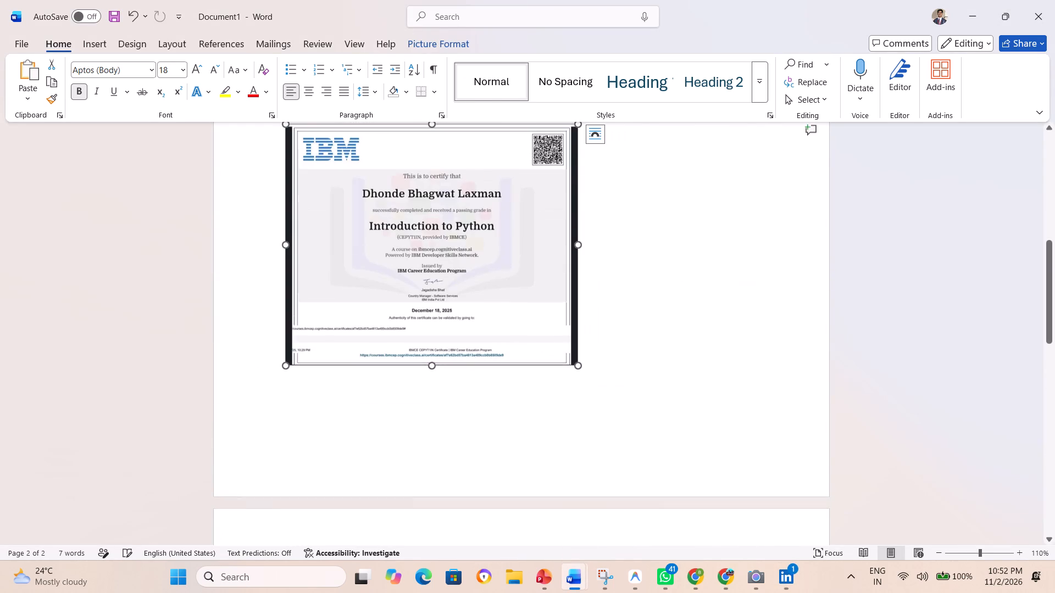
scroll(429, 289, "up", 2)
Copy the IBM certification's full "Credential ID" line from the LinkedIn profile onto a new line below the certificate picture in Word.
left_click(643, 491)
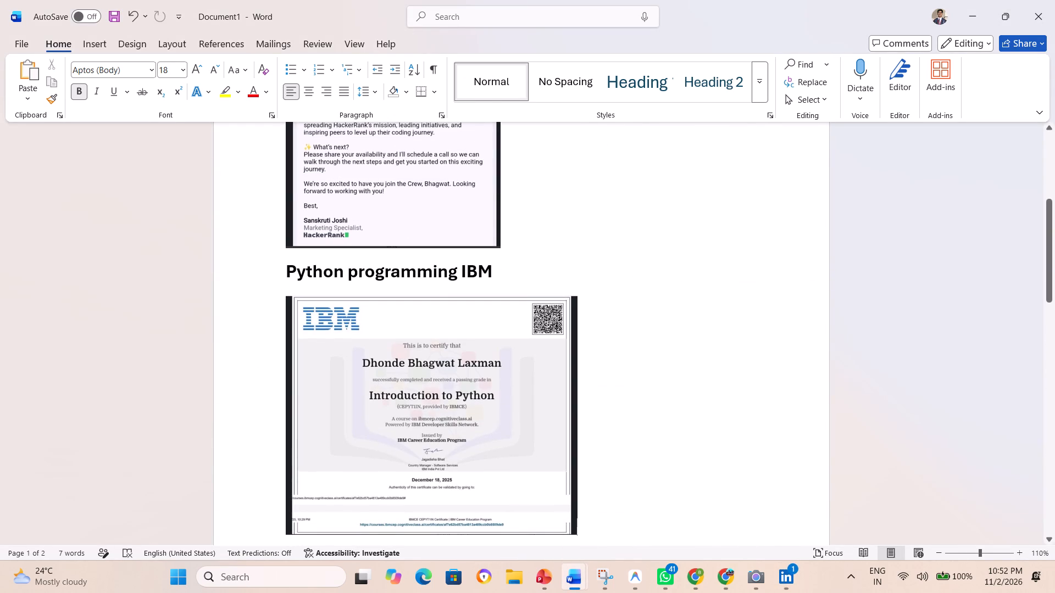
scroll(597, 499, "down", 2)
key("Return")
key("alt+Tab")
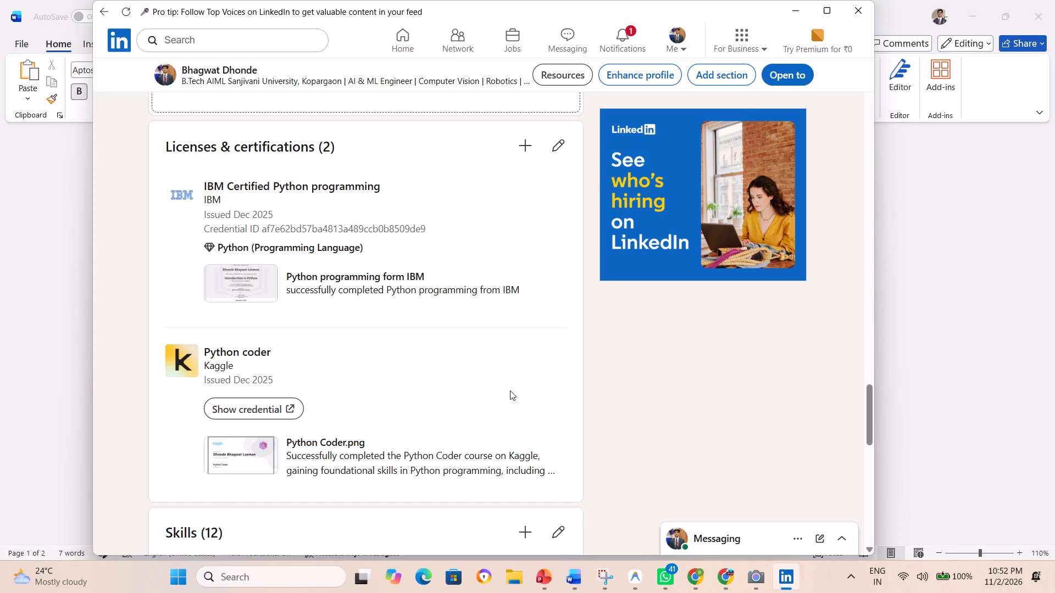
left_click_drag(443, 225, 203, 228)
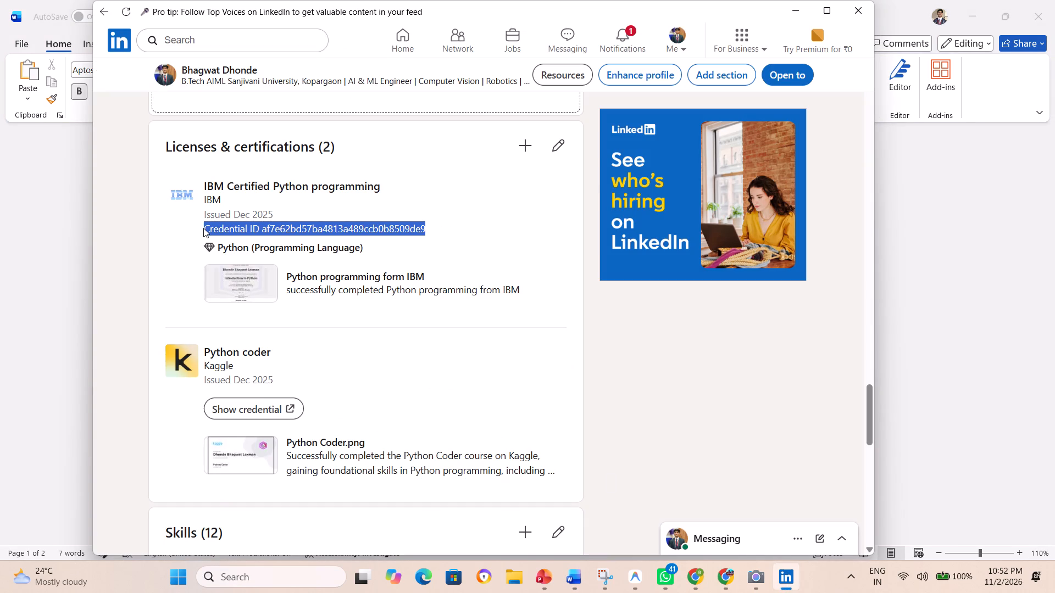
key("ctrl+c")
key("alt+Tab")
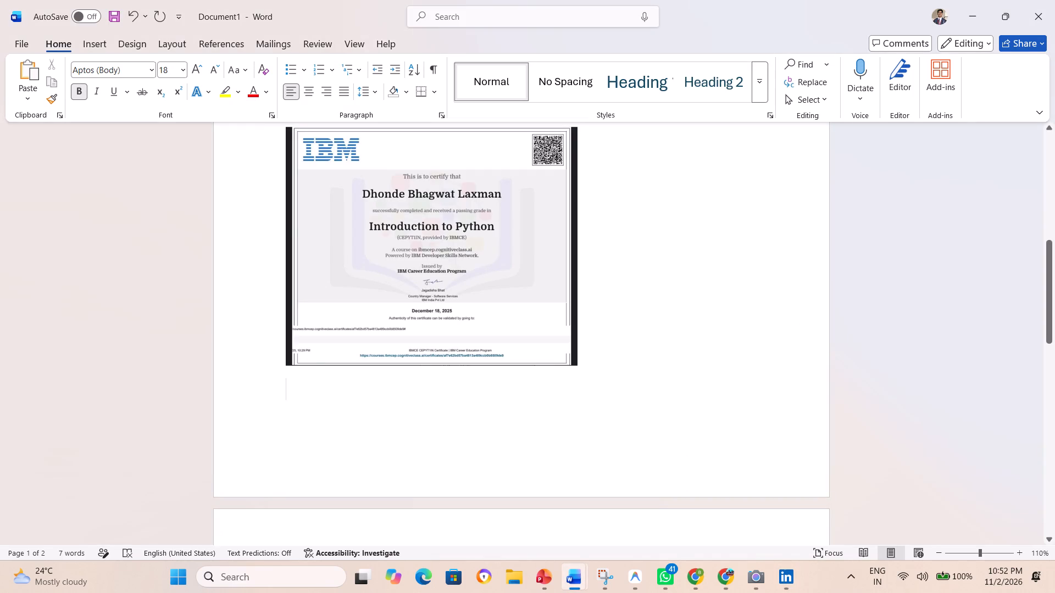
key("ctrl+v")
Remove bold from the Credential ID line and set its font size to 12.
left_click_drag(738, 394, 398, 388)
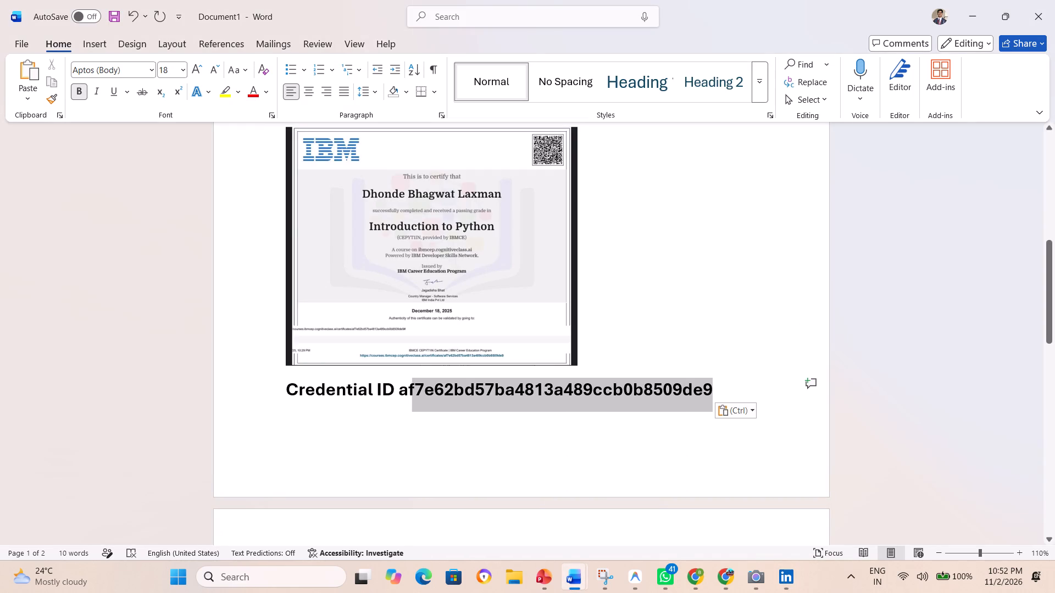
left_click_drag(398, 388, 295, 396)
left_click(304, 377)
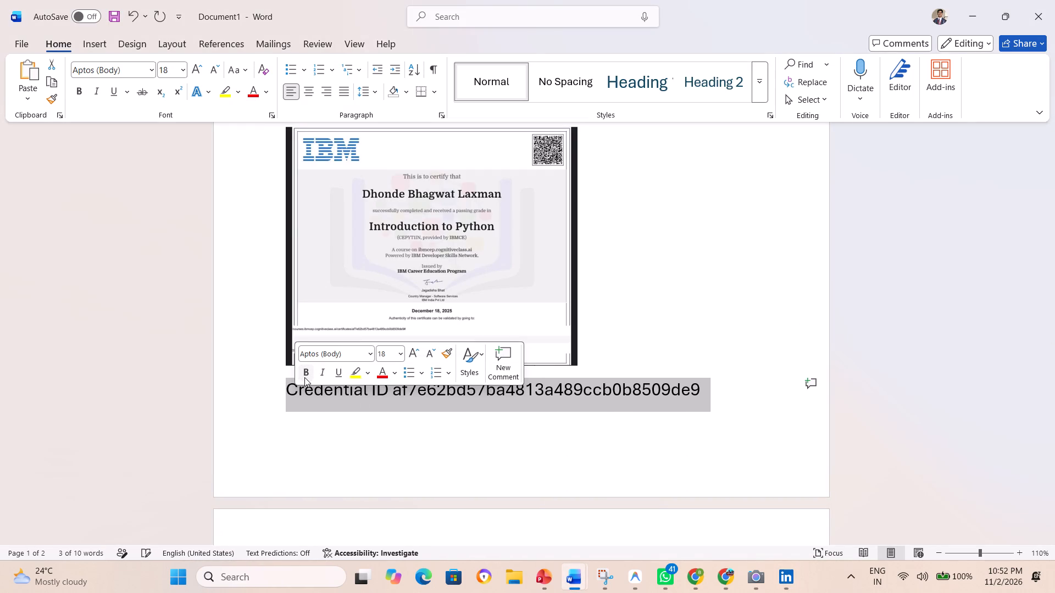
left_click(399, 353)
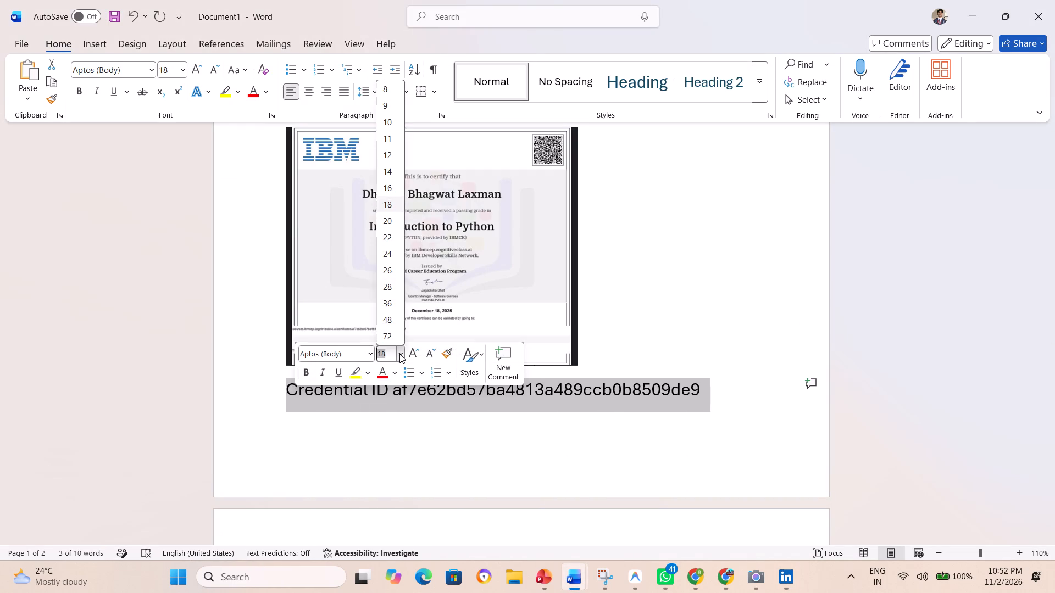
left_click(386, 161)
left_click(547, 365)
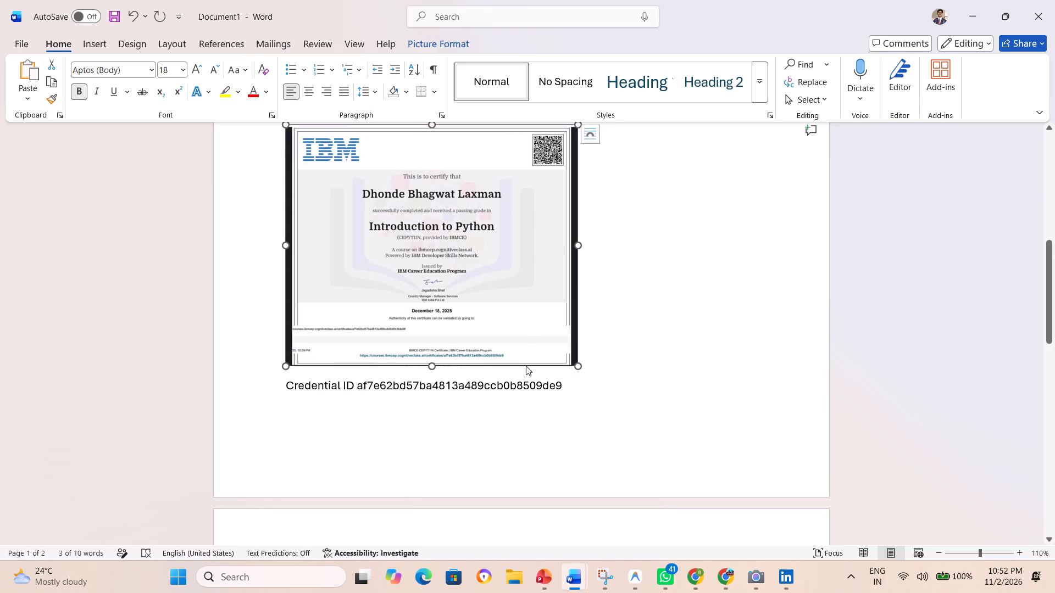
Insert ":-" followed by a space between "Credential ID" and the ID value.
left_click(354, 391)
type(":-")
key("space")
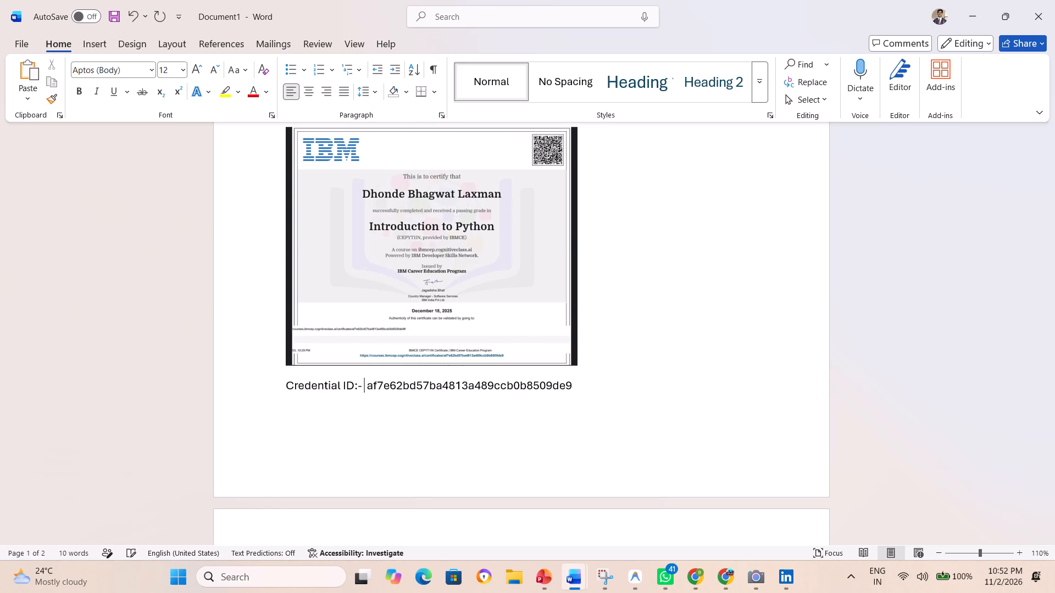
left_click(609, 400)
Review the document from the Hackerrank heading to the credential line, and place the cursor on the empty line of page 2.
scroll(560, 385, "up", 2)
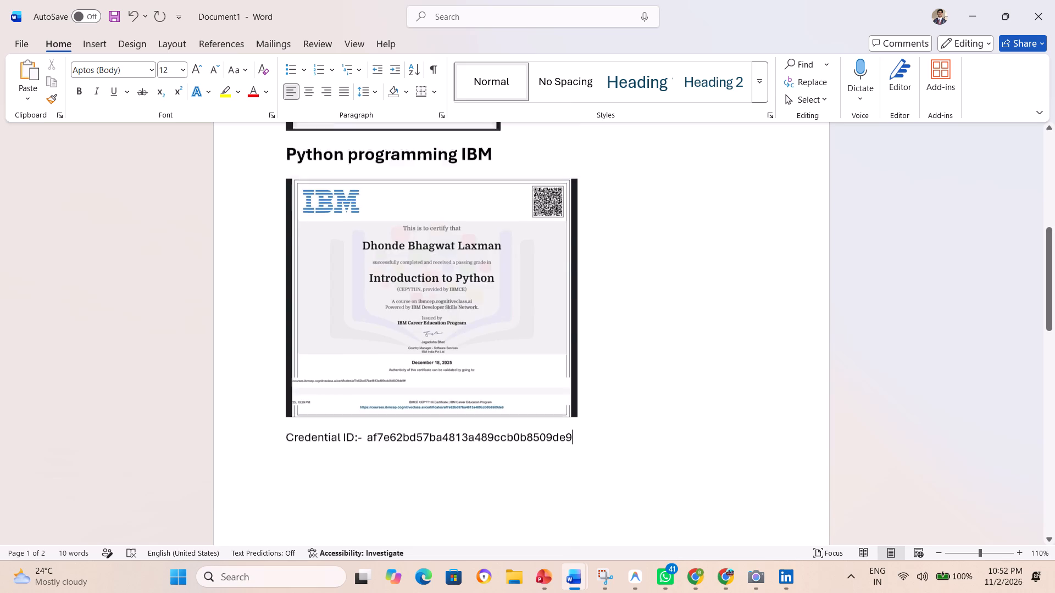
scroll(560, 385, "up", 3)
scroll(508, 407, "down", 2)
scroll(497, 405, "up", 1)
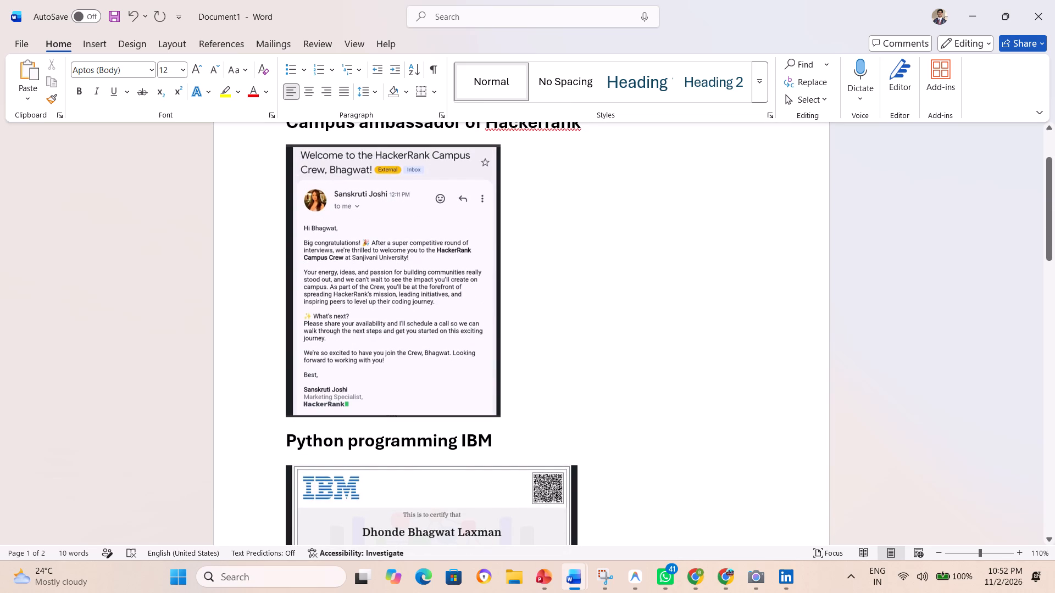
scroll(392, 377, "up", 2)
scroll(392, 377, "down", 6)
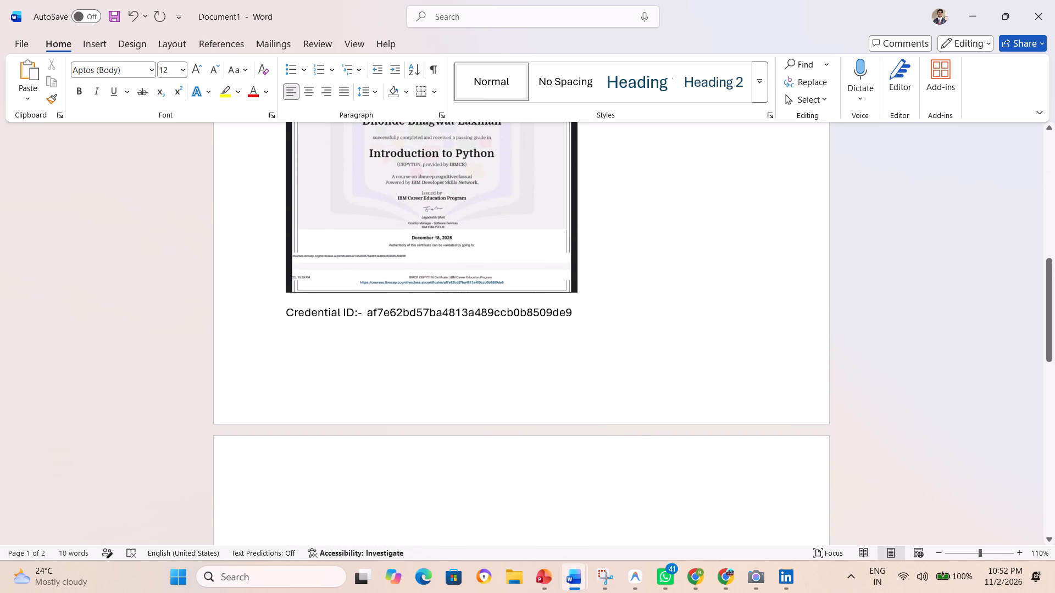
left_click(597, 312)
left_click(374, 476)
scroll(370, 391, "up", 10)
scroll(382, 383, "down", 2)
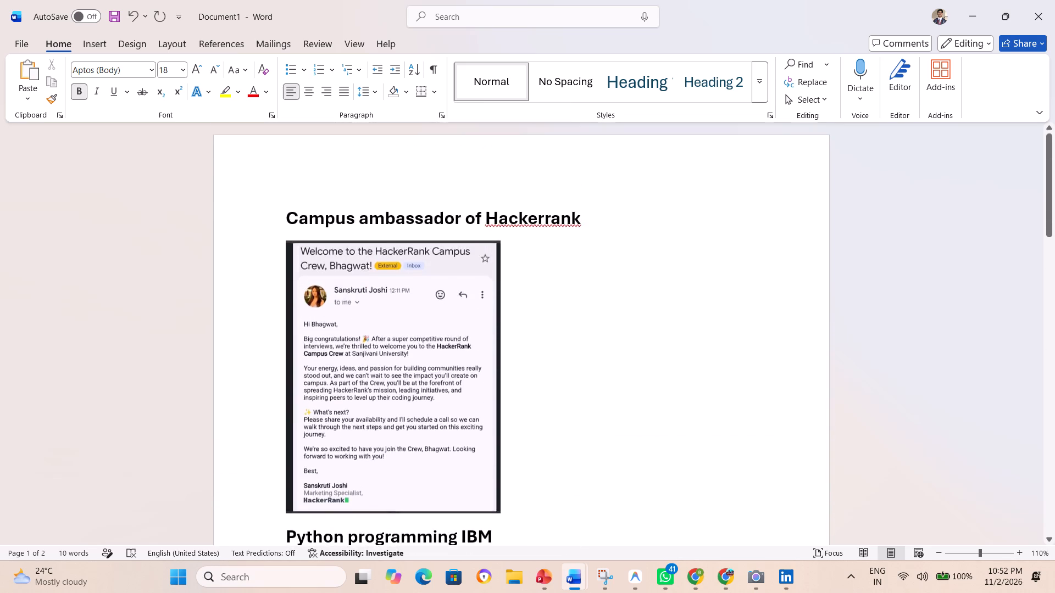
scroll(382, 383, "down", 4)
Switch to LinkedIn, look through the photos of the HackerRank Student Code Quest 2026 post on the profile, and close the photo viewer.
key("alt+Tab")
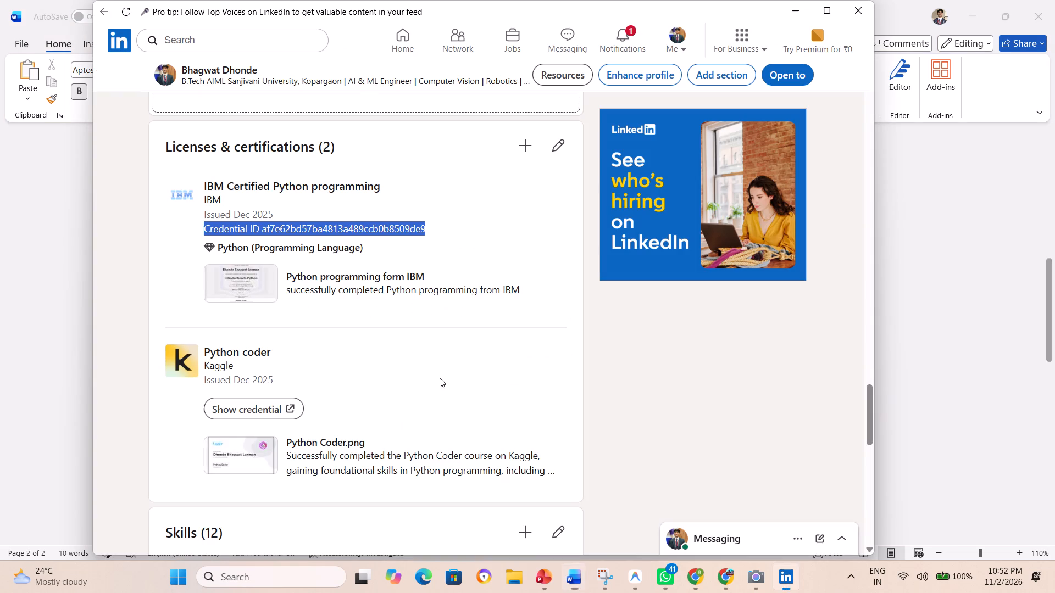
scroll(389, 302, "up", 4)
scroll(385, 289, "down", 5)
scroll(385, 289, "up", 6)
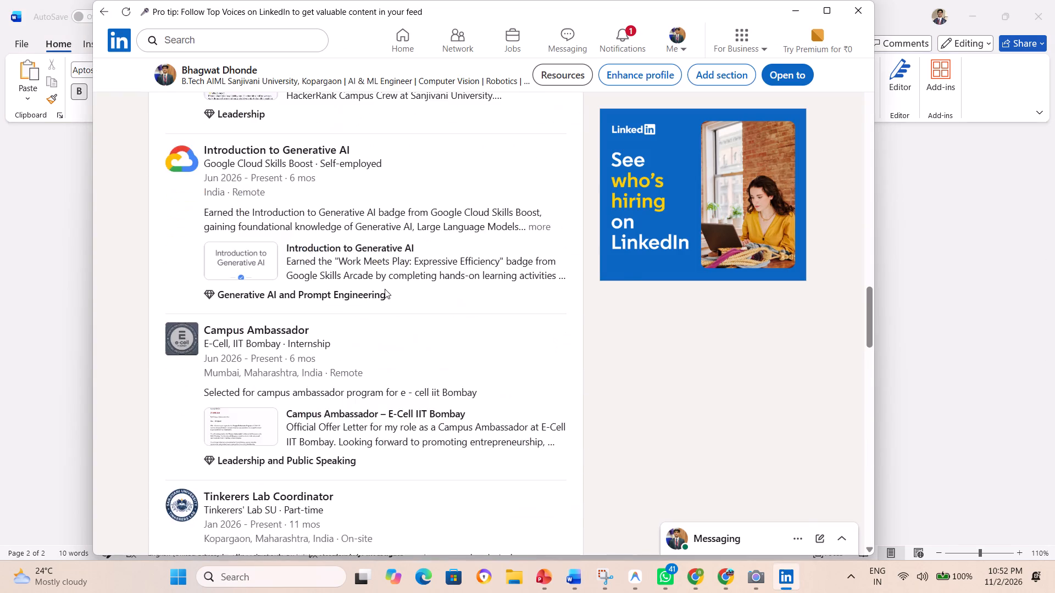
scroll(385, 288, "up", 5)
left_click(320, 392)
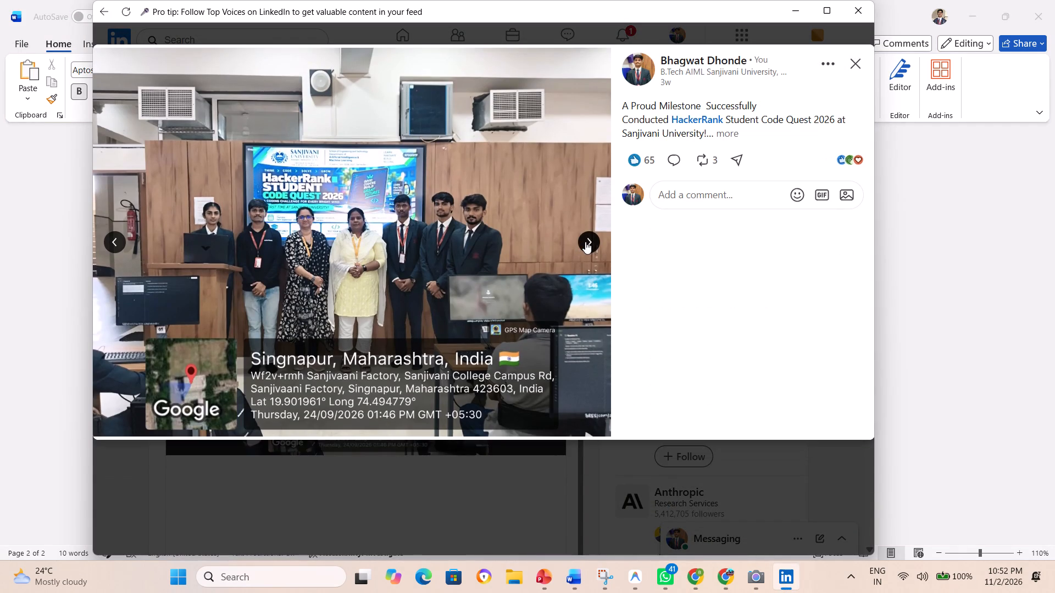
left_click(585, 242)
left_click(585, 242)
left_click(585, 242)
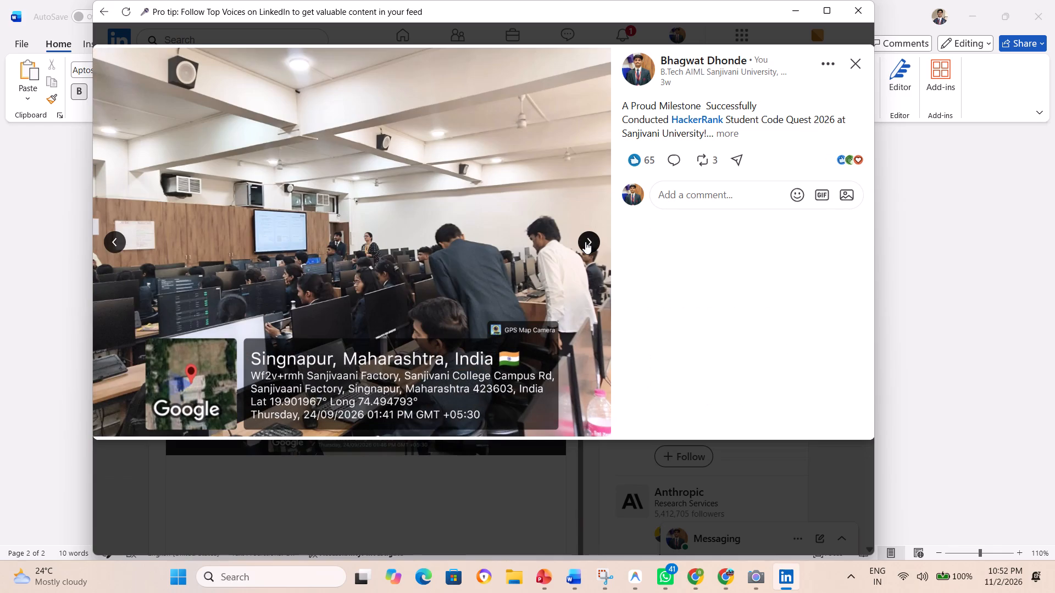
left_click(585, 242)
double_click(585, 242)
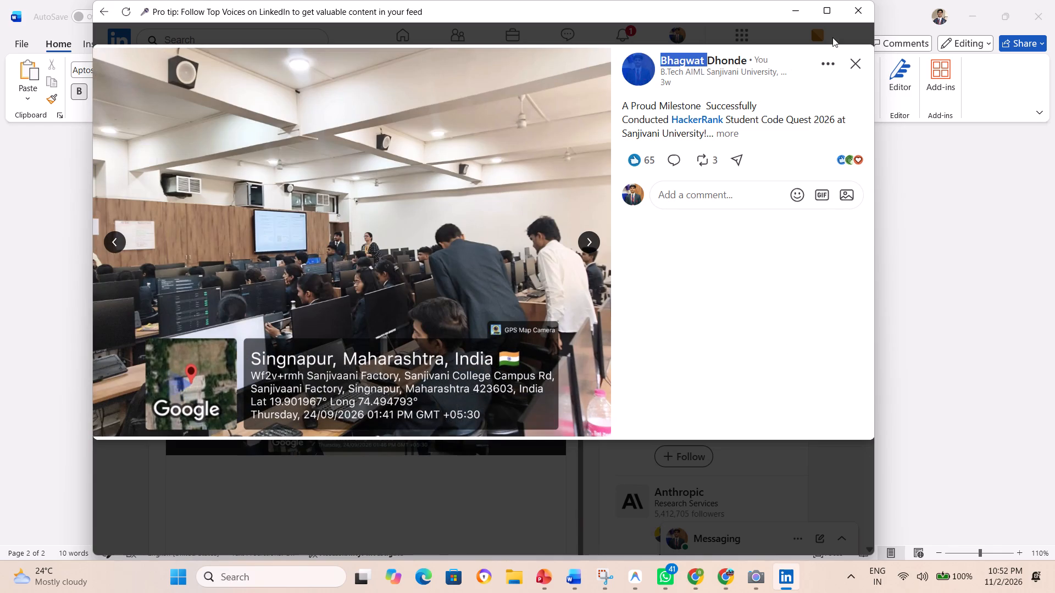
left_click(852, 66)
Open the profile's full activity list in a maximized window and find the CodeSprint AI Bootcamp winners post.
scroll(425, 354, "down", 3)
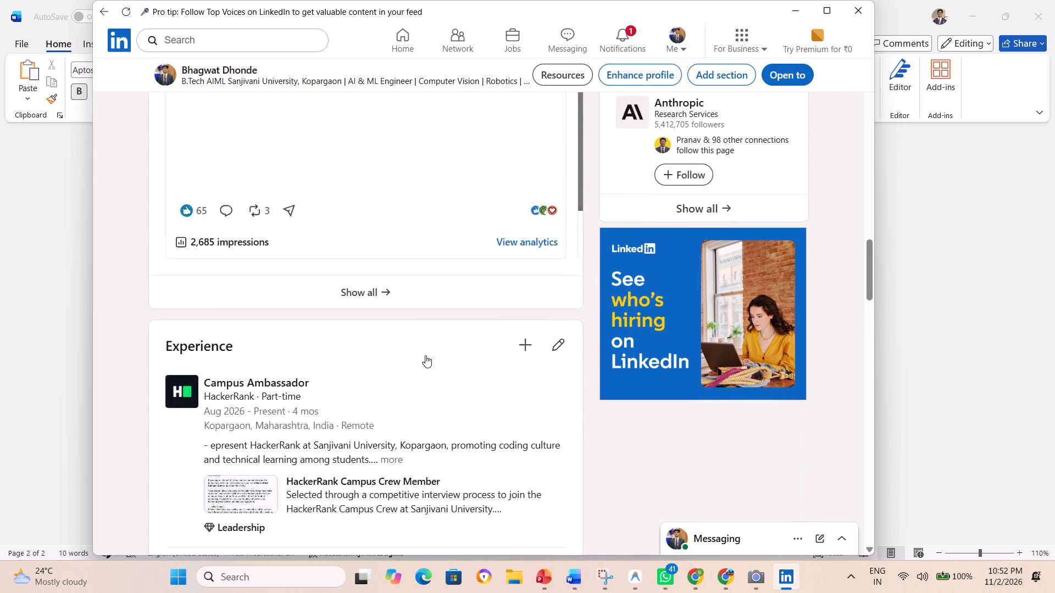
scroll(425, 355, "down", 1)
scroll(425, 355, "up", 2)
left_click(373, 366)
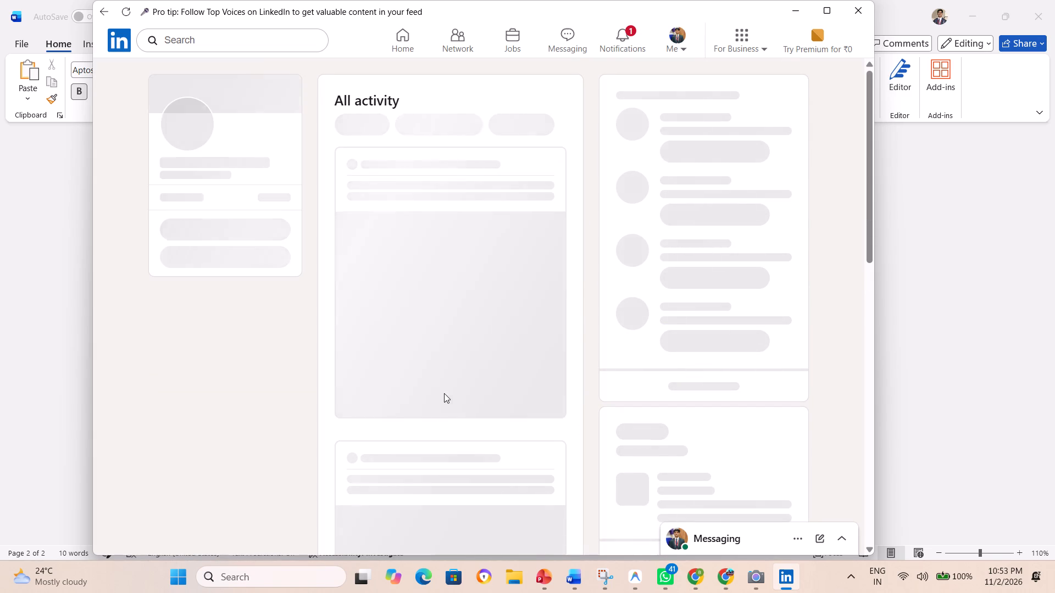
left_click(815, 10)
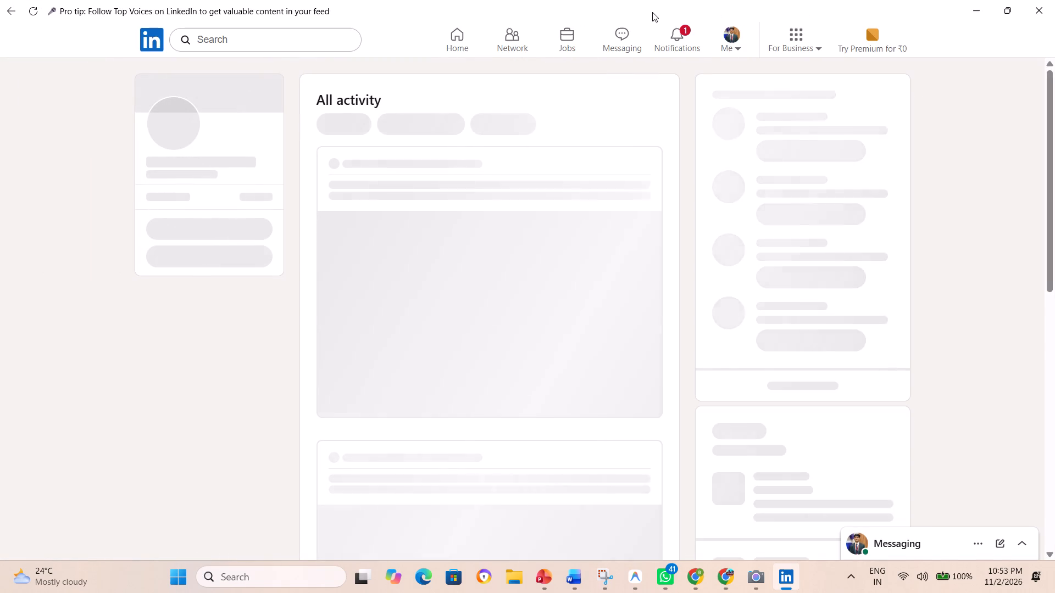
scroll(436, 458, "down", 1)
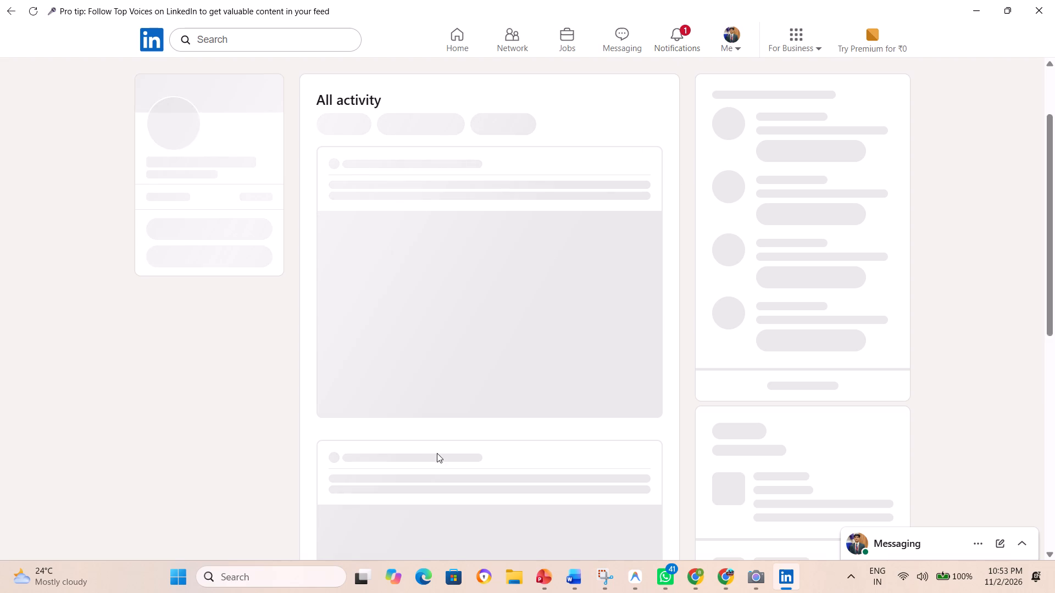
scroll(442, 393, "down", 3)
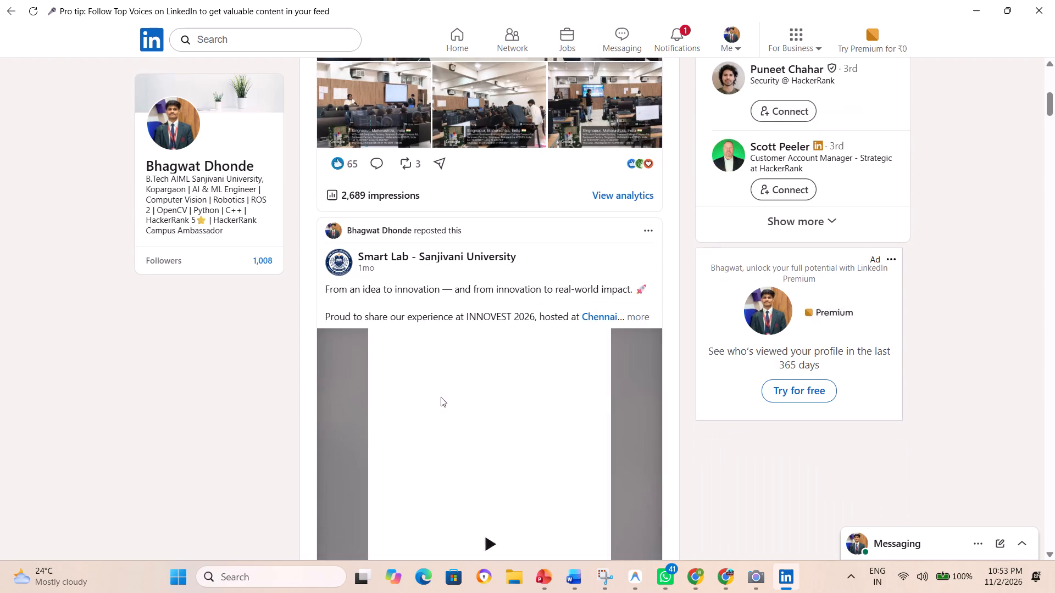
scroll(441, 397, "down", 11)
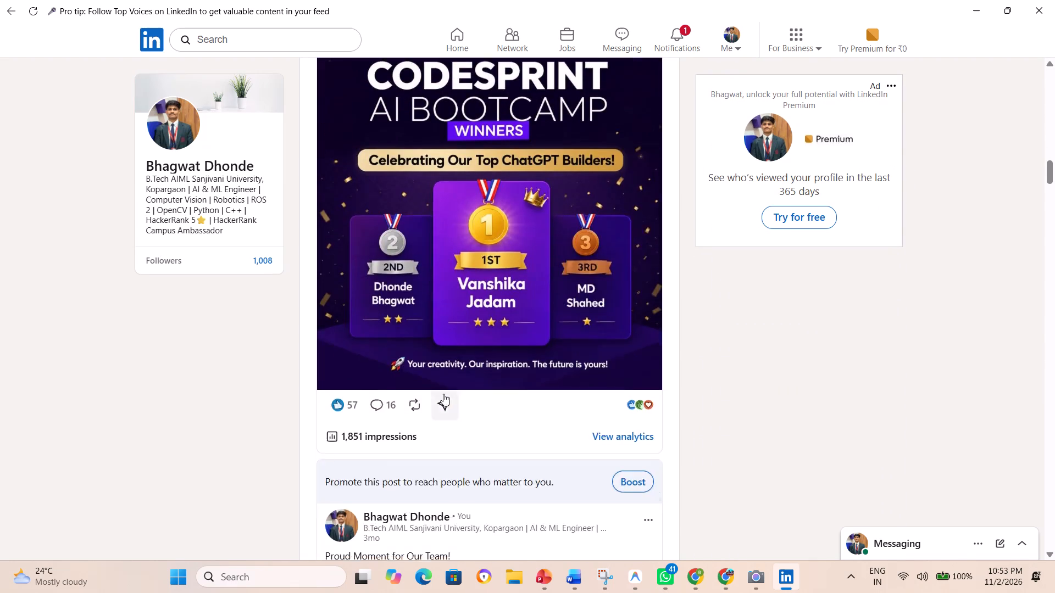
scroll(445, 394, "up", 3)
scroll(445, 394, "down", 1)
scroll(445, 394, "up", 1)
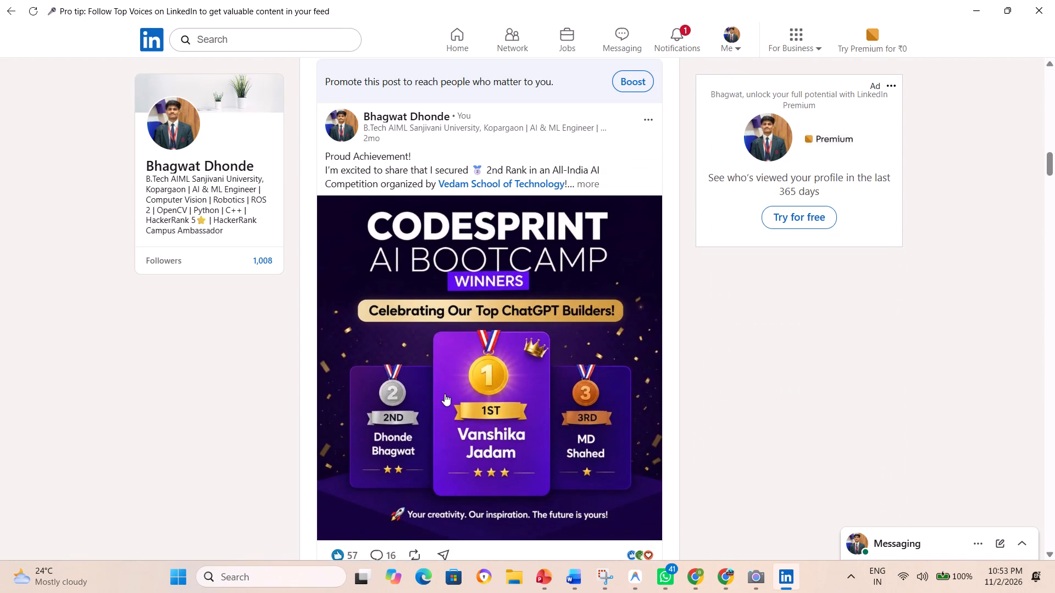
Expand the CodeSprint AI Bootcamp post's text and capture a screenshot covering the text and the winners image.
left_click(592, 194)
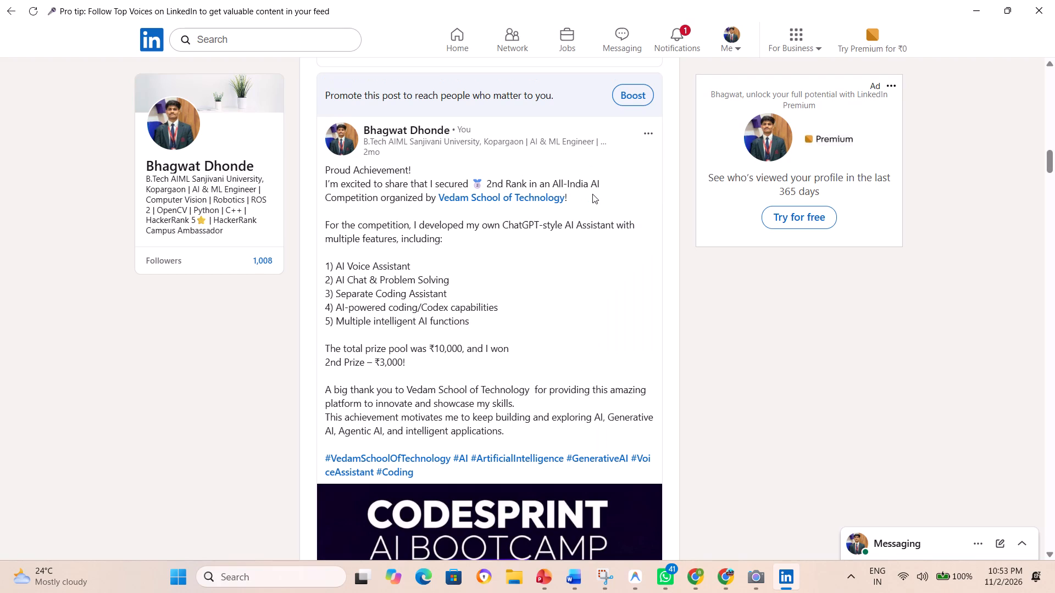
scroll(585, 213, "down", 1)
scroll(585, 214, "up", 1, "ctrl")
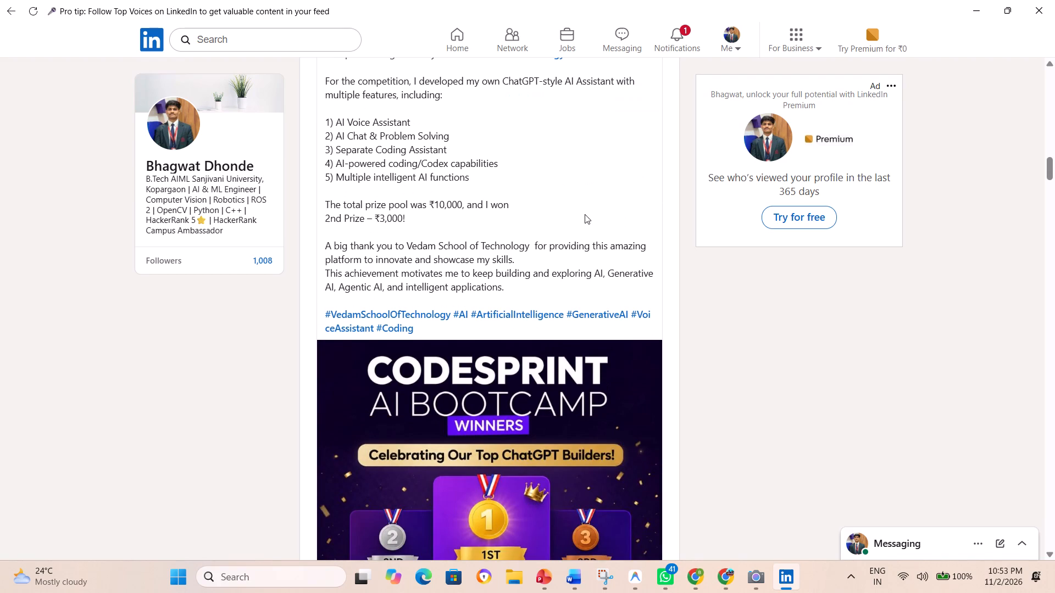
scroll(585, 214, "down", 3, "ctrl")
scroll(513, 266, "down", 1, "ctrl")
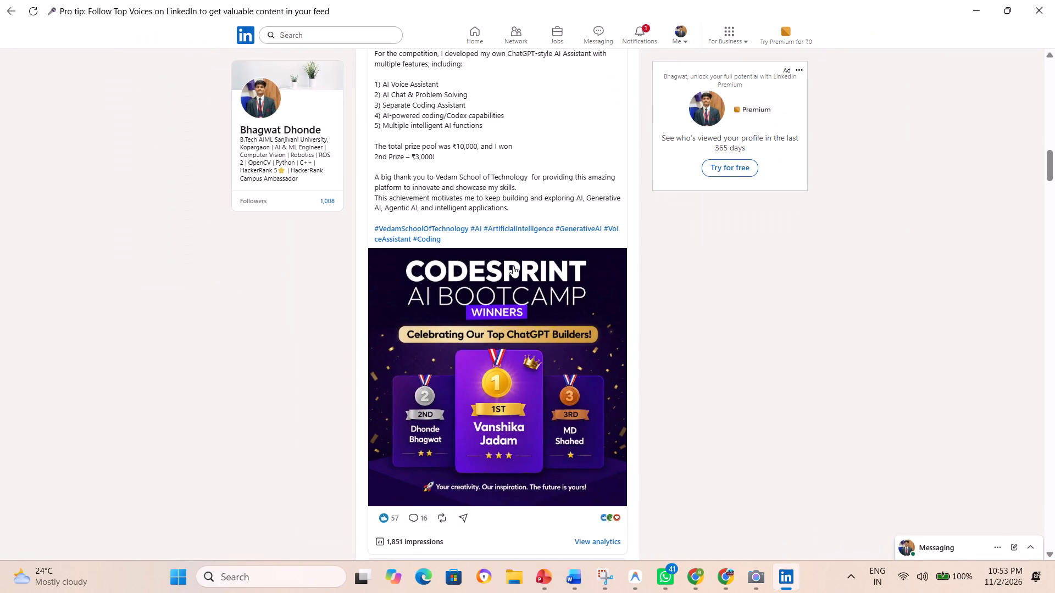
scroll(513, 266, "up", 1)
scroll(513, 266, "down", 1)
scroll(513, 266, "down", 1, "ctrl")
scroll(513, 266, "up", 1)
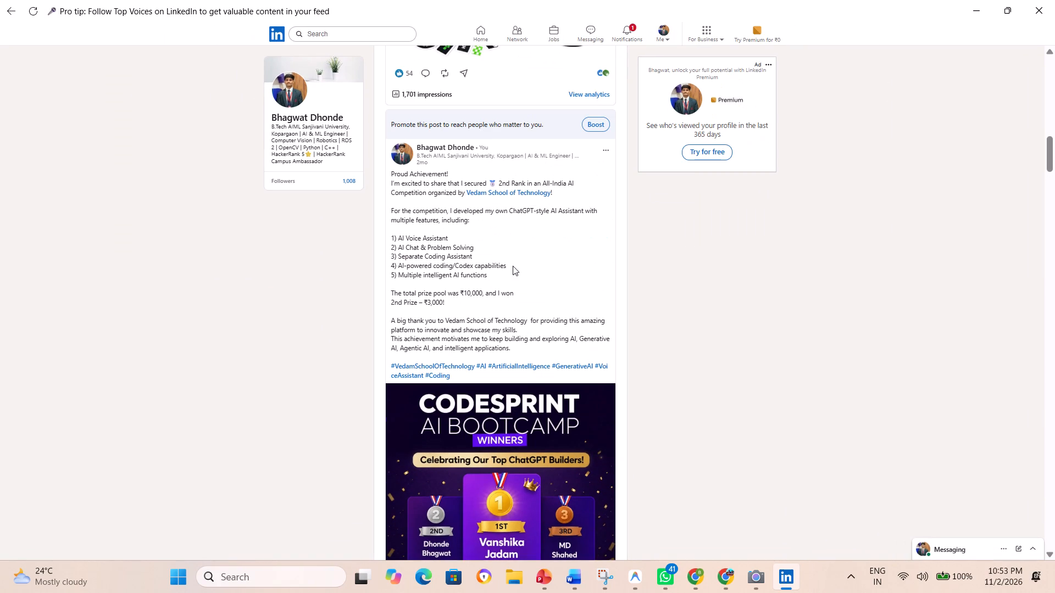
left_click_drag(1053, 153, 1053, 163)
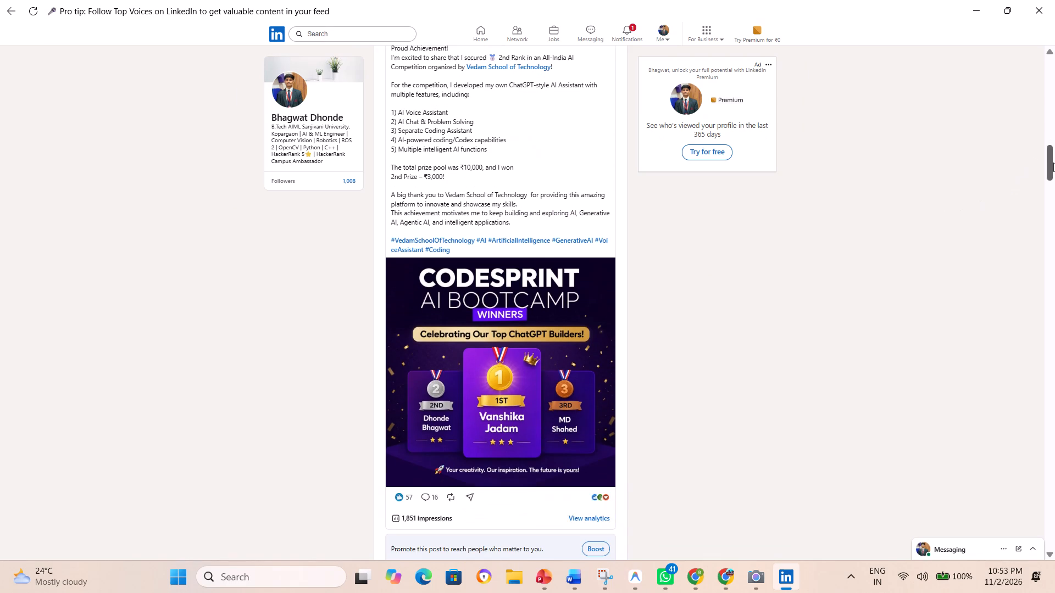
left_click_drag(1053, 163, 1054, 160)
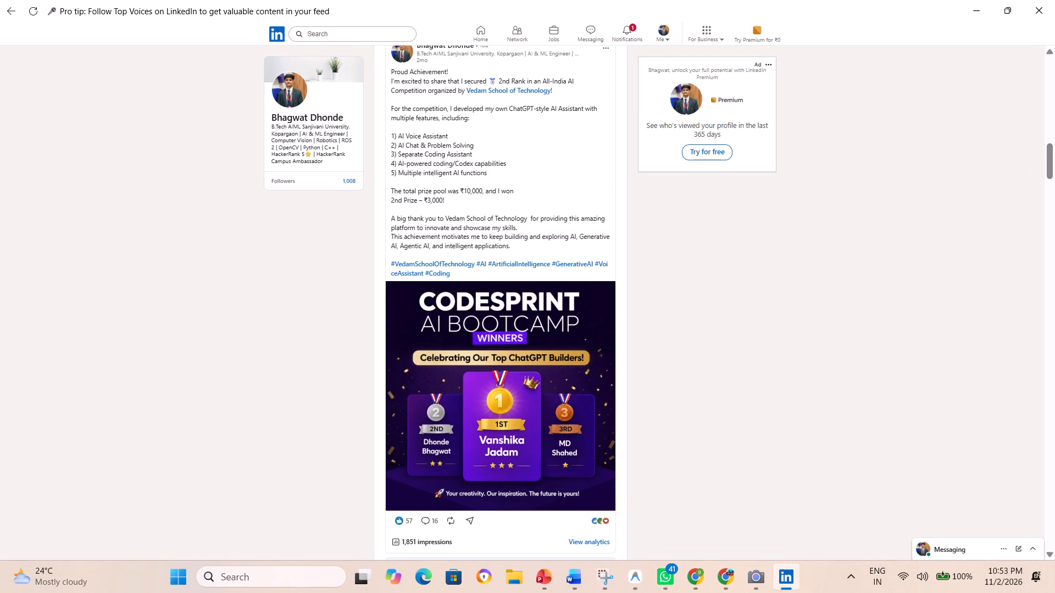
key("Print")
left_click_drag(373, 58, 626, 528)
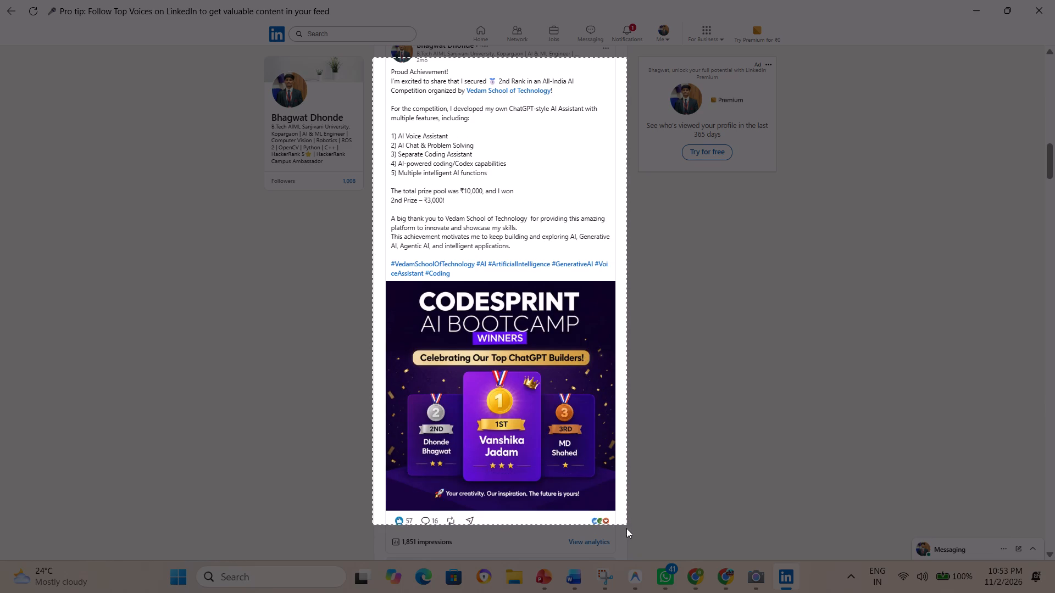
left_click_drag(626, 528, 620, 524)
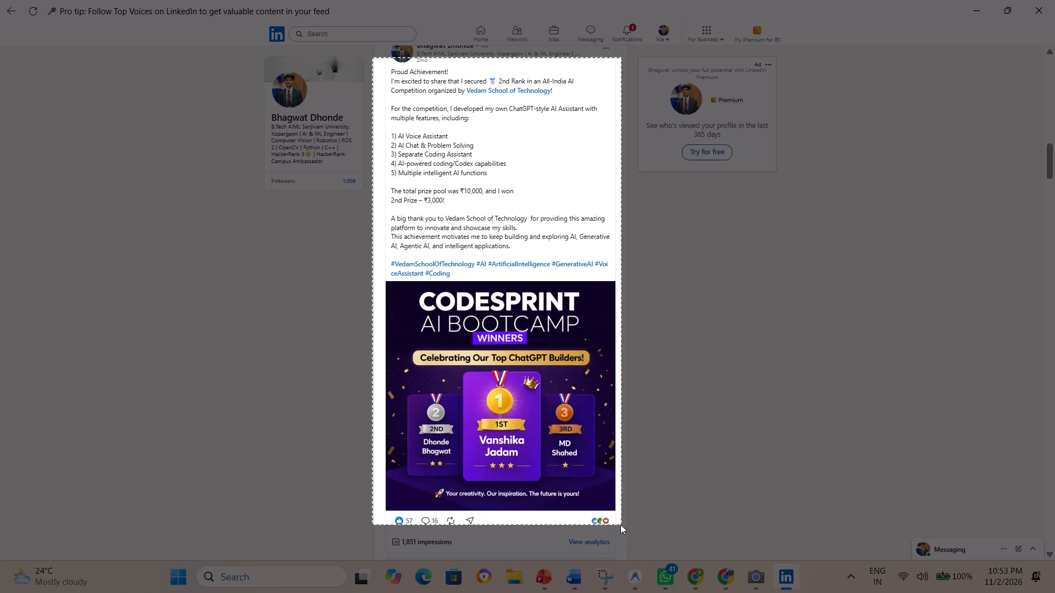
left_click_drag(620, 524, 626, 523)
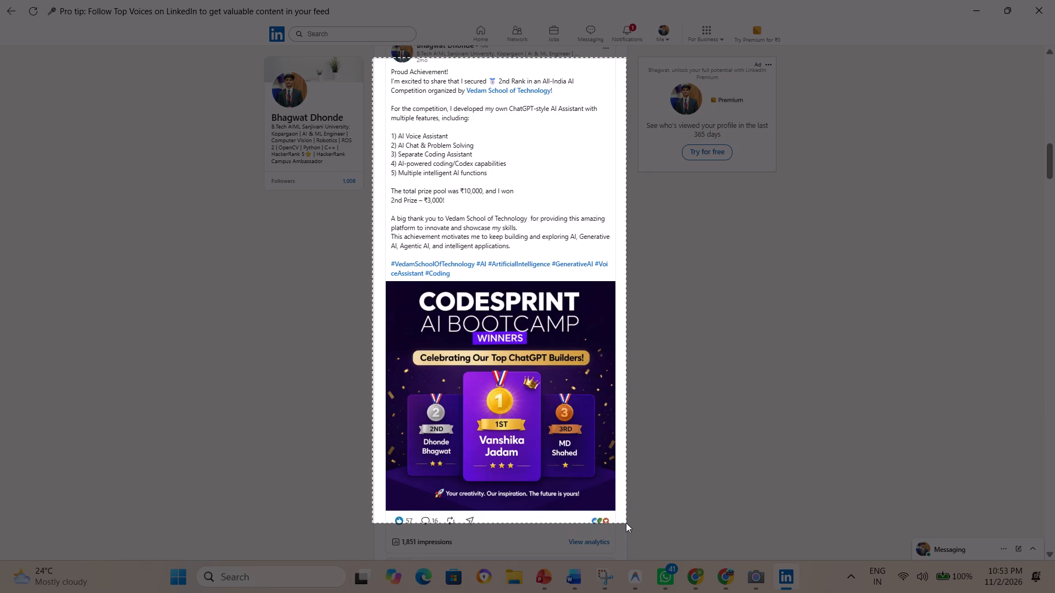
left_click_drag(626, 523, 626, 535)
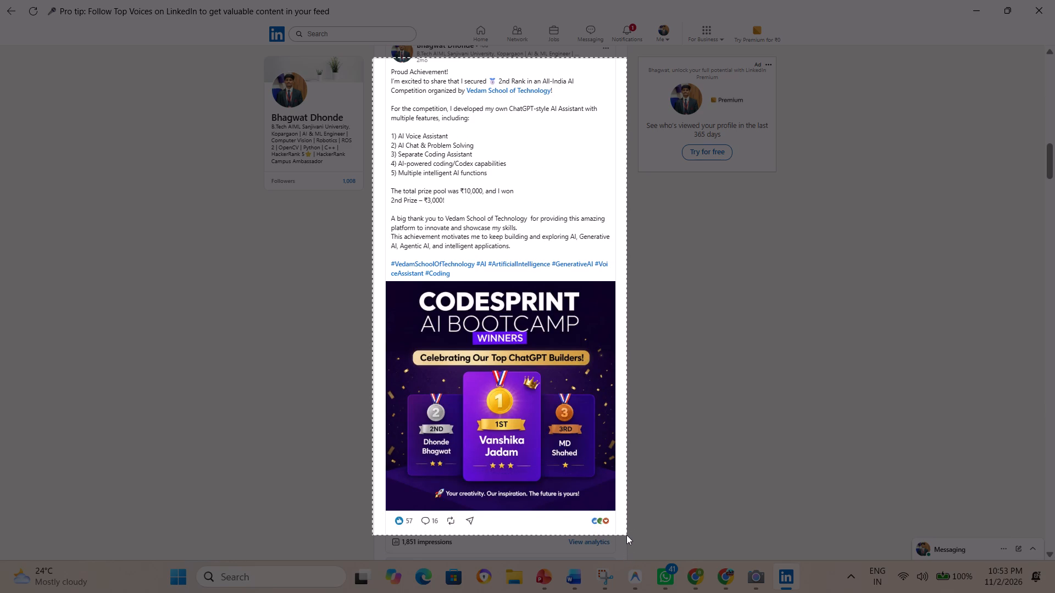
left_click_drag(626, 535, 627, 533)
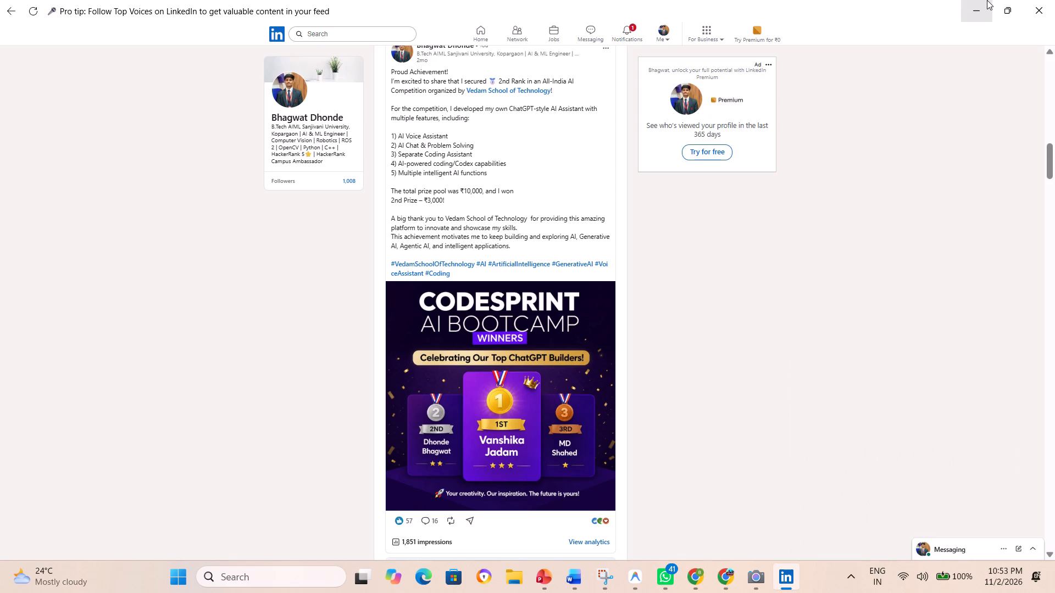
Switch to the Word document and paste the captured post screenshot on the empty line of page 2.
left_click(987, 0)
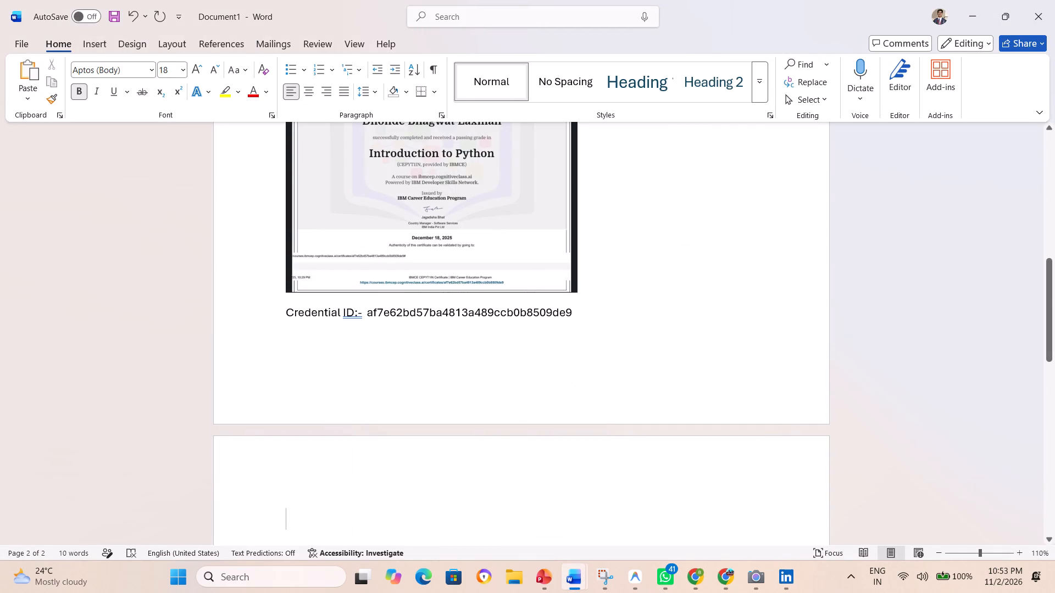
key("ctrl+v")
scroll(424, 285, "up", 3)
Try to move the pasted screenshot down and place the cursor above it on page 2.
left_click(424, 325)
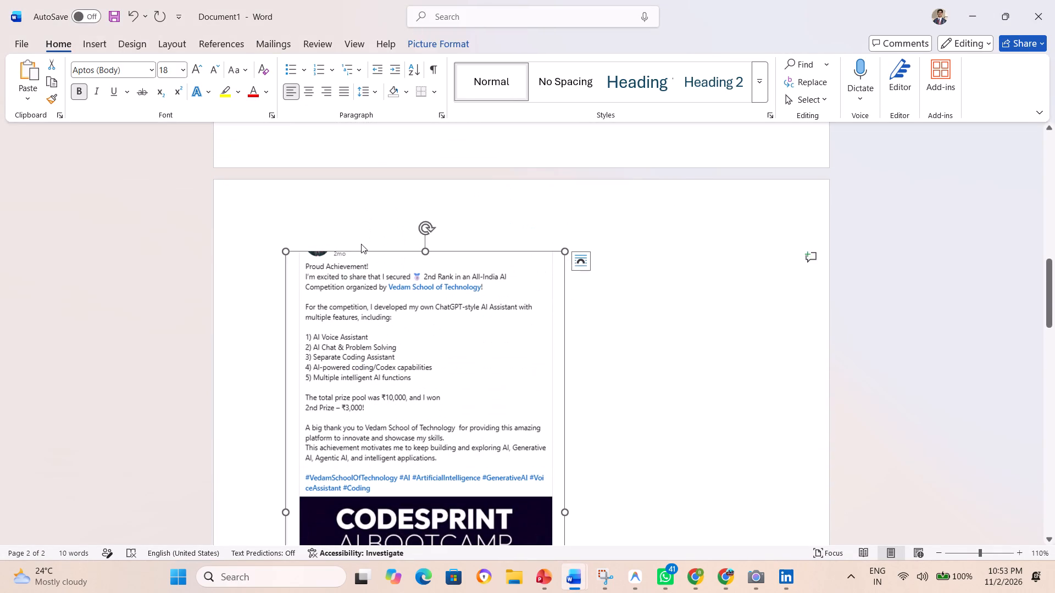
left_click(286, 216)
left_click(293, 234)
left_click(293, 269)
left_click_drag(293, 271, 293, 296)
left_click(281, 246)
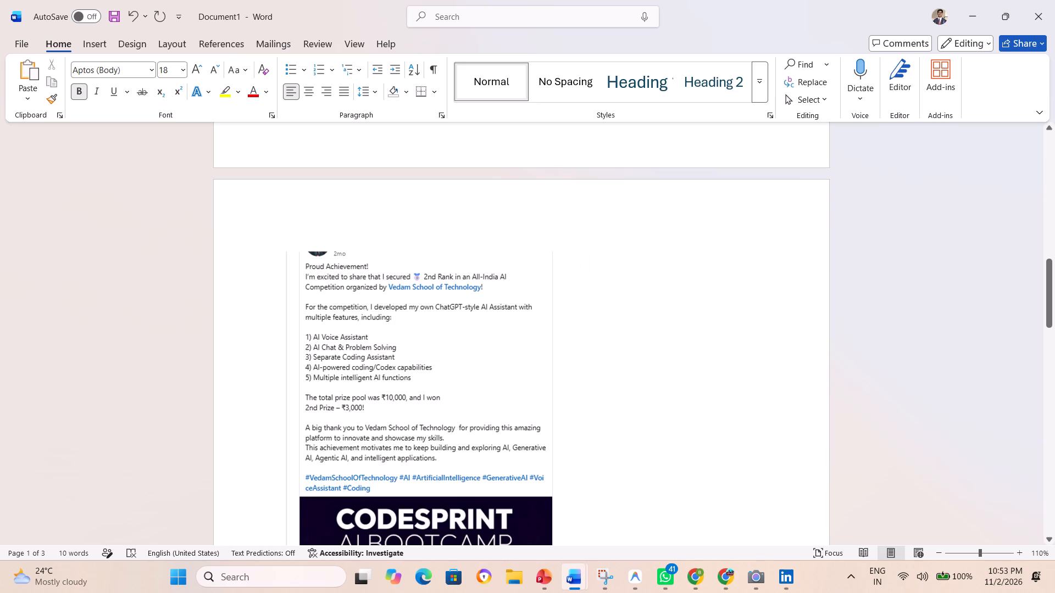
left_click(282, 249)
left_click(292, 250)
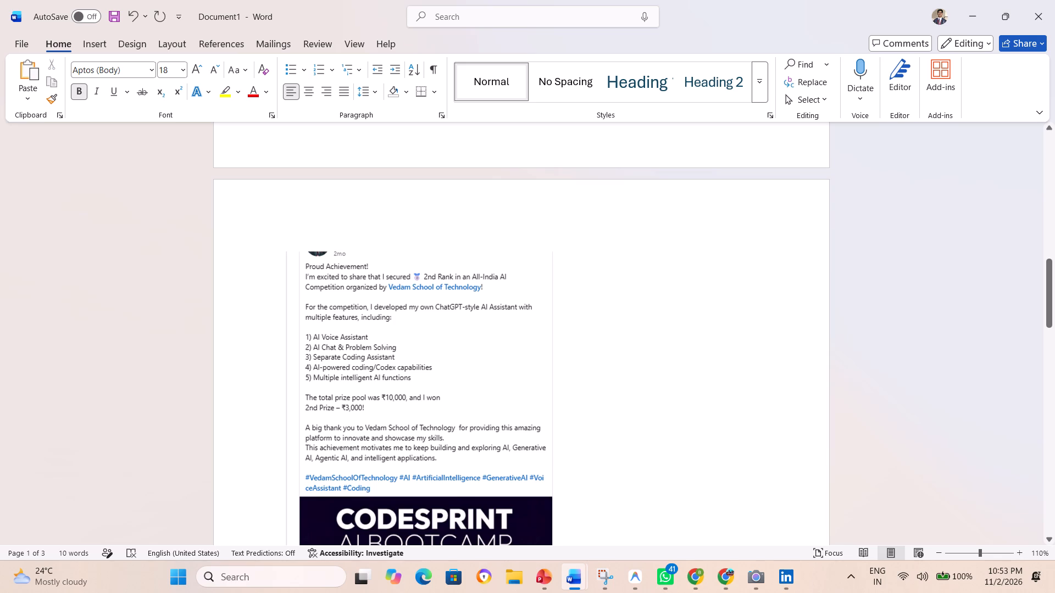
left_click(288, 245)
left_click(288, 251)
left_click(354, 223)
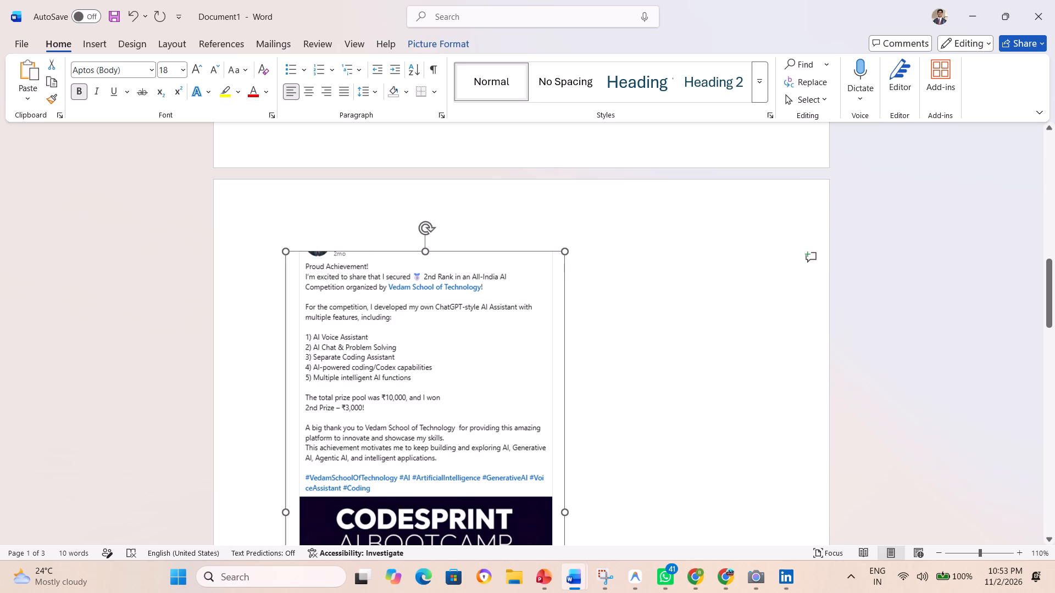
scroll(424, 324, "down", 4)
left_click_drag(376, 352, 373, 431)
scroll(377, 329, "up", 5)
Insert an empty line above the pasted post screenshot at the start of page 2.
left_click(263, 298)
left_click(284, 315)
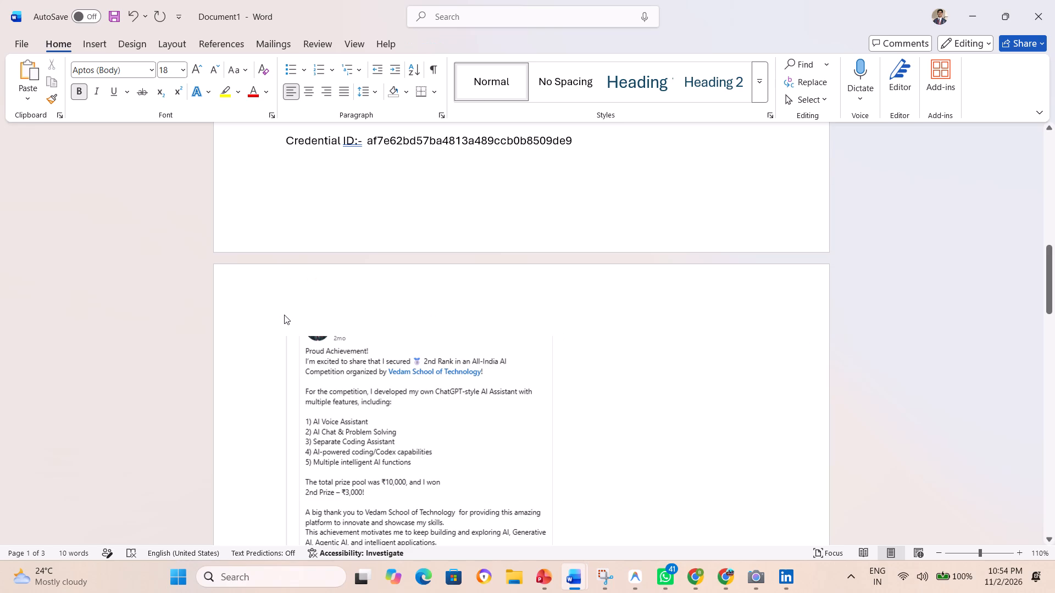
key("Return")
scroll(392, 272, "up", 4)
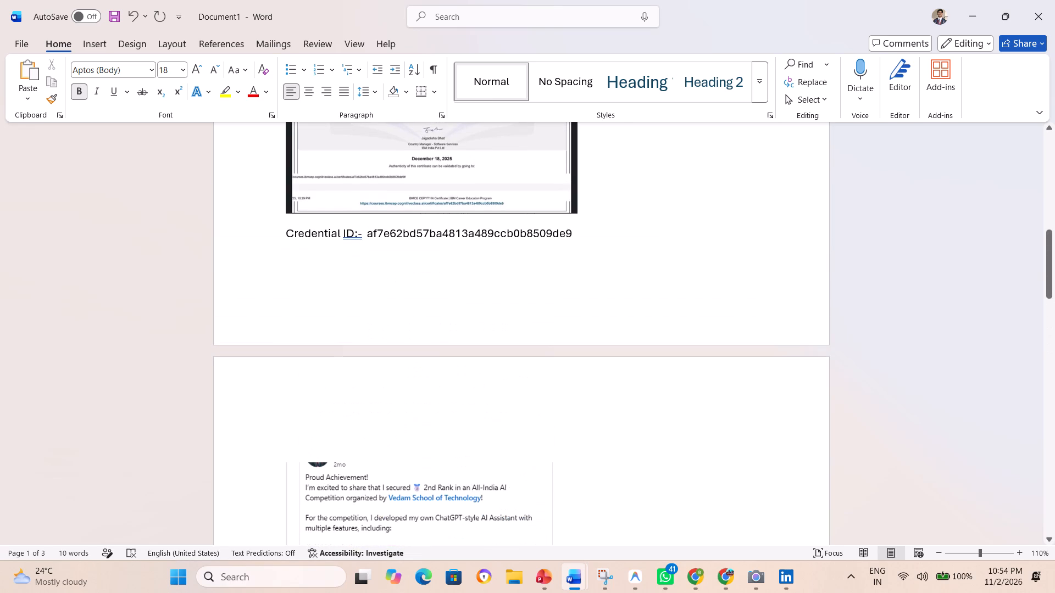
left_click(298, 449)
type("par")
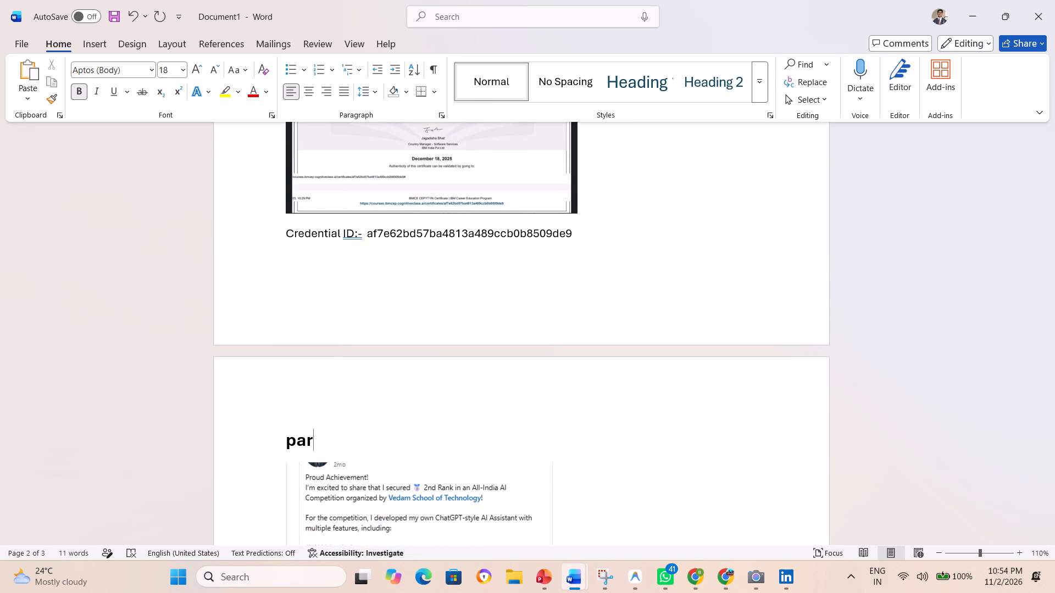
key("BackSpace")
key("BackSpace")
type("er")
type("san ai as")
key("BackSpace")
key("BackSpace")
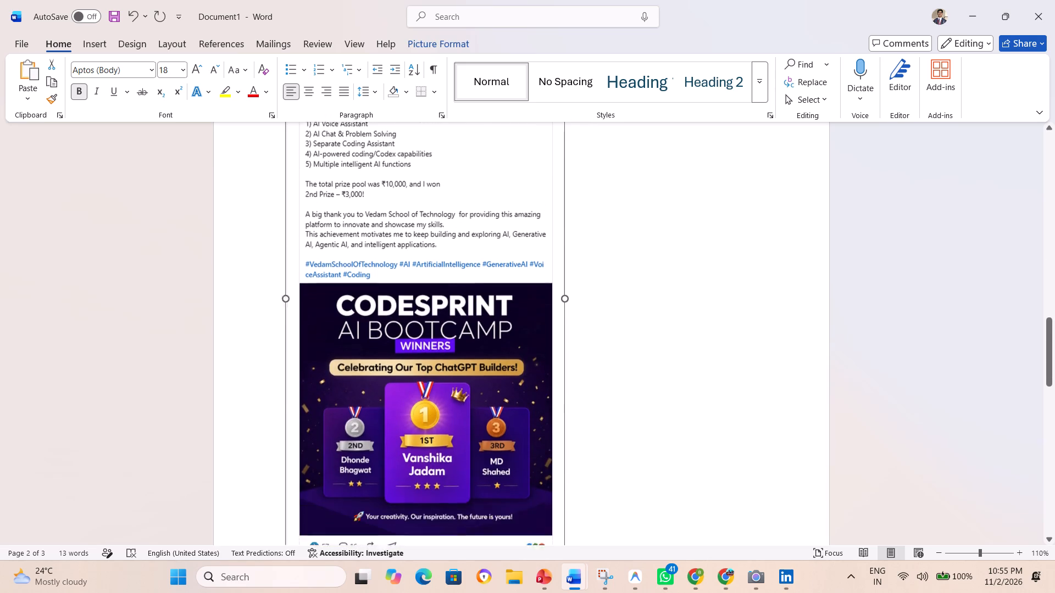
scroll(458, 415, "down", 1)
left_click_drag(567, 401, 501, 261)
Add two empty lines directly after the AI competition post screenshot on page 2.
scroll(501, 261, "up", 1)
scroll(501, 261, "down", 1)
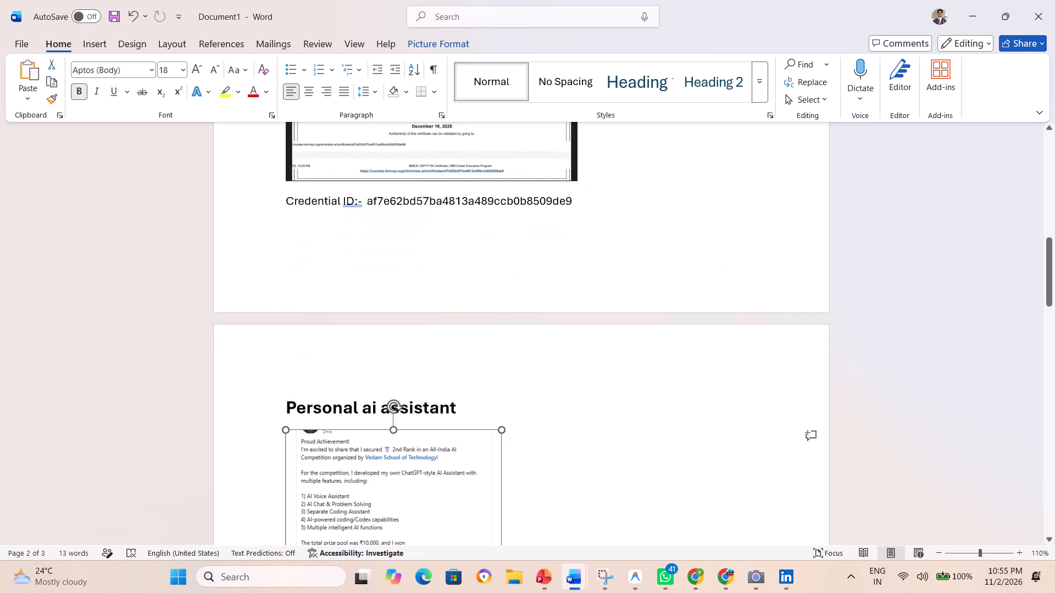
scroll(501, 261, "down", 1)
scroll(501, 261, "up", 3)
scroll(501, 261, "down", 2)
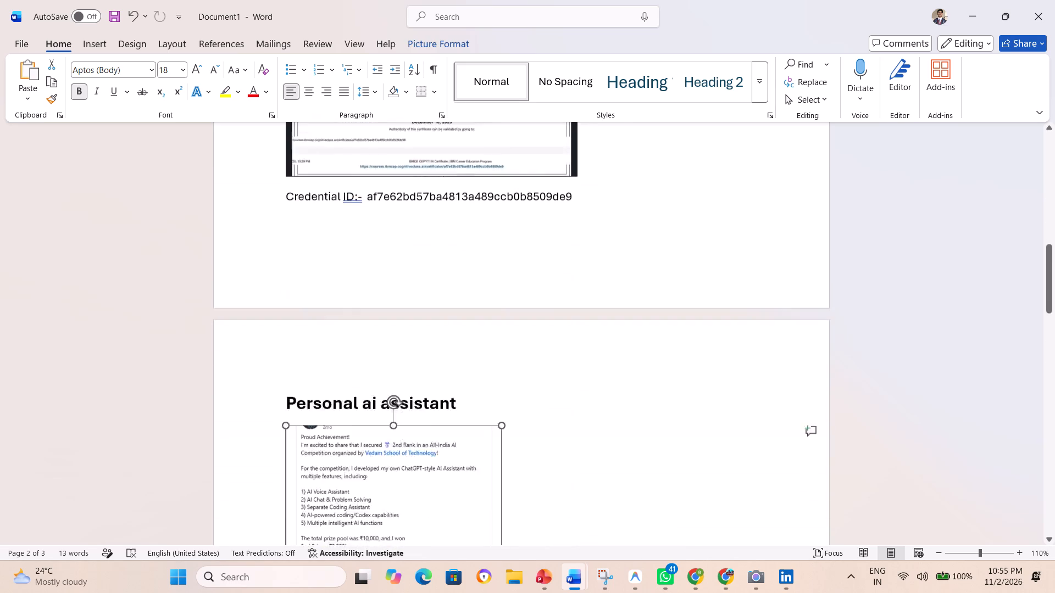
scroll(501, 261, "down", 1)
left_click(542, 426)
scroll(542, 426, "down", 1)
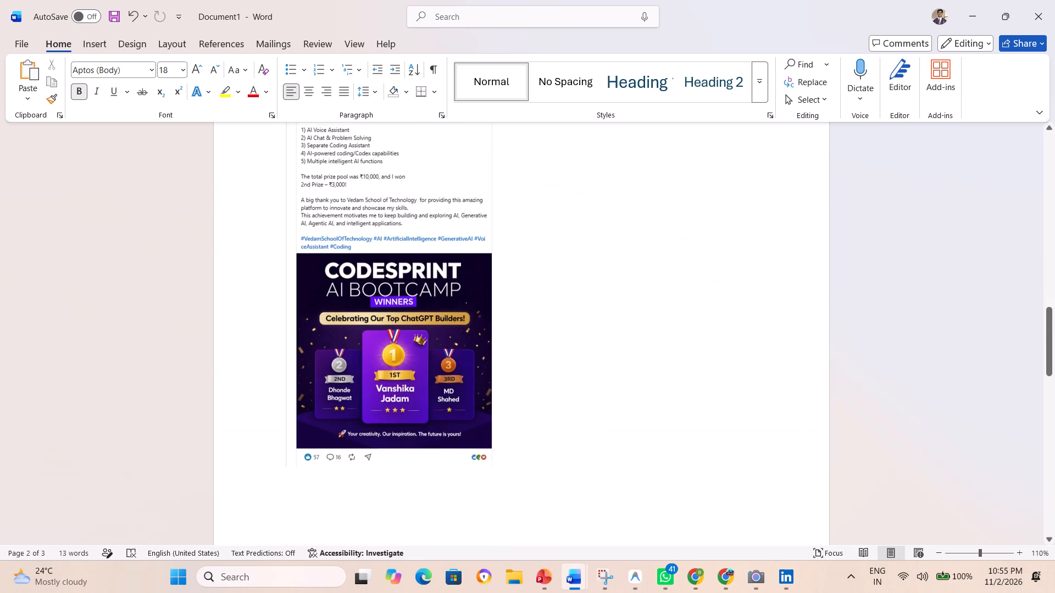
scroll(542, 426, "down", 1)
key("Return")
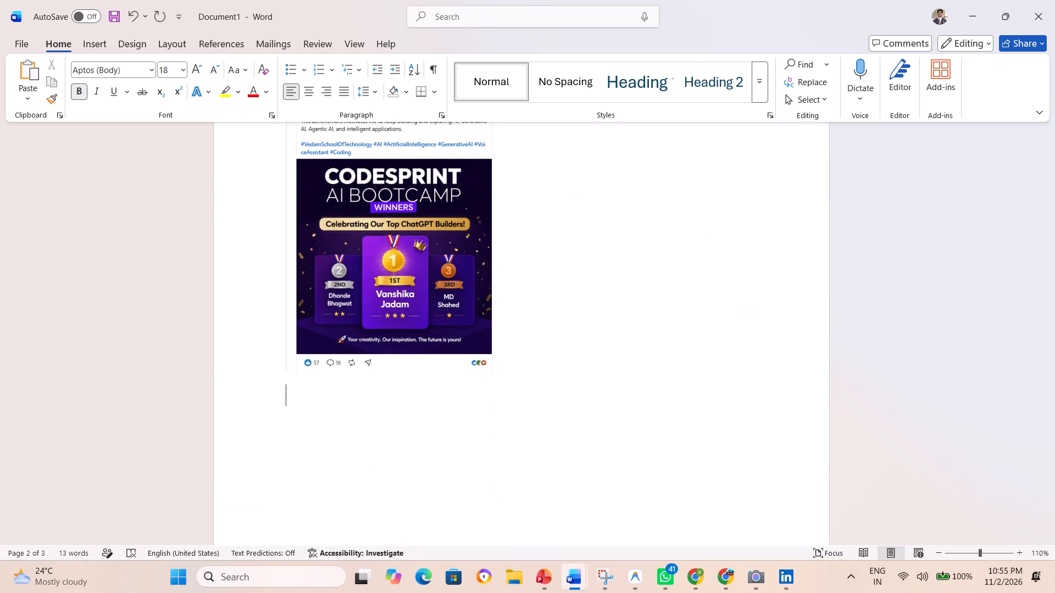
key("Return")
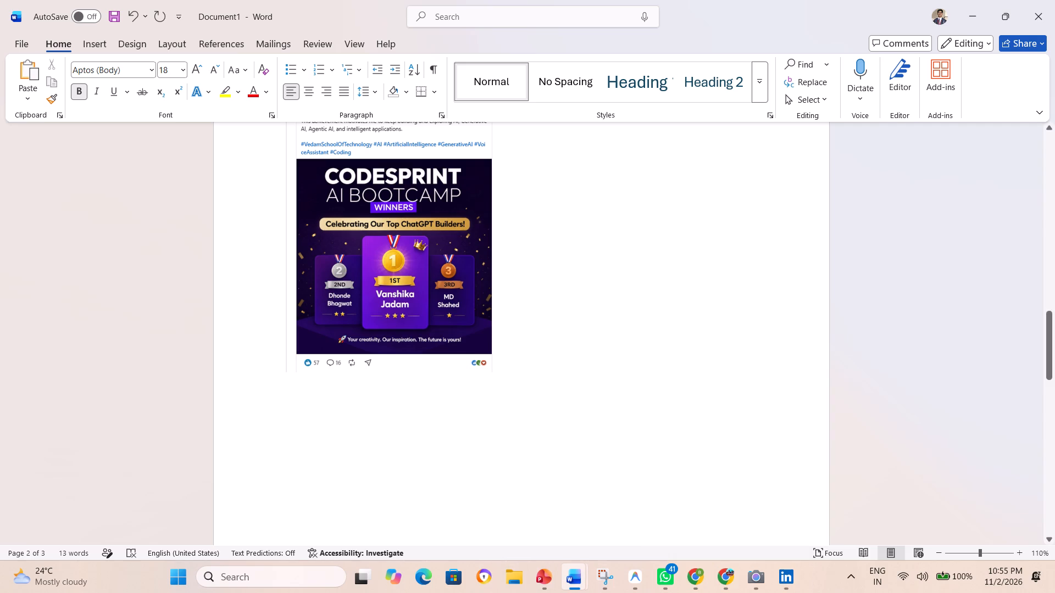
Switch to LinkedIn and open the felicitation ceremony group photo from the Innovation Sprint Hackathon 2026 post.
left_click(791, 590)
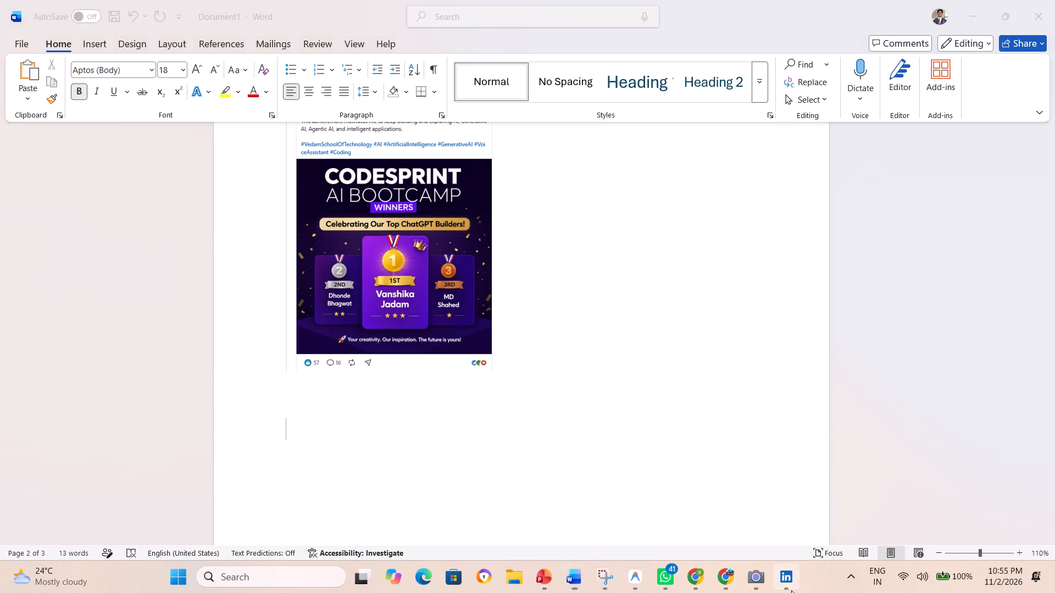
scroll(553, 399, "down", 6)
scroll(466, 388, "down", 1)
scroll(466, 388, "up", 5)
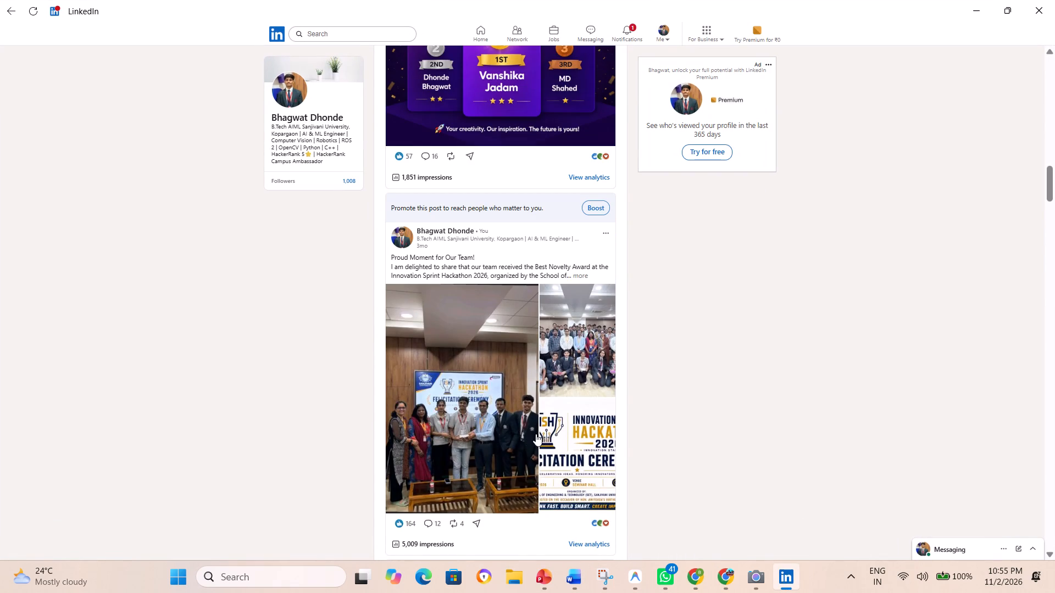
left_click(480, 444)
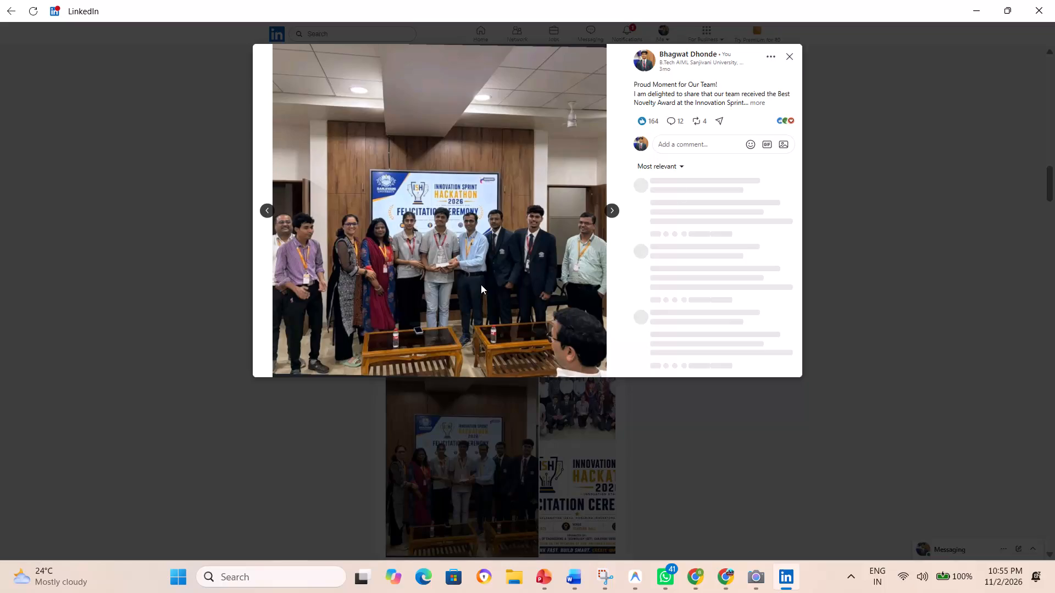
left_click(474, 283)
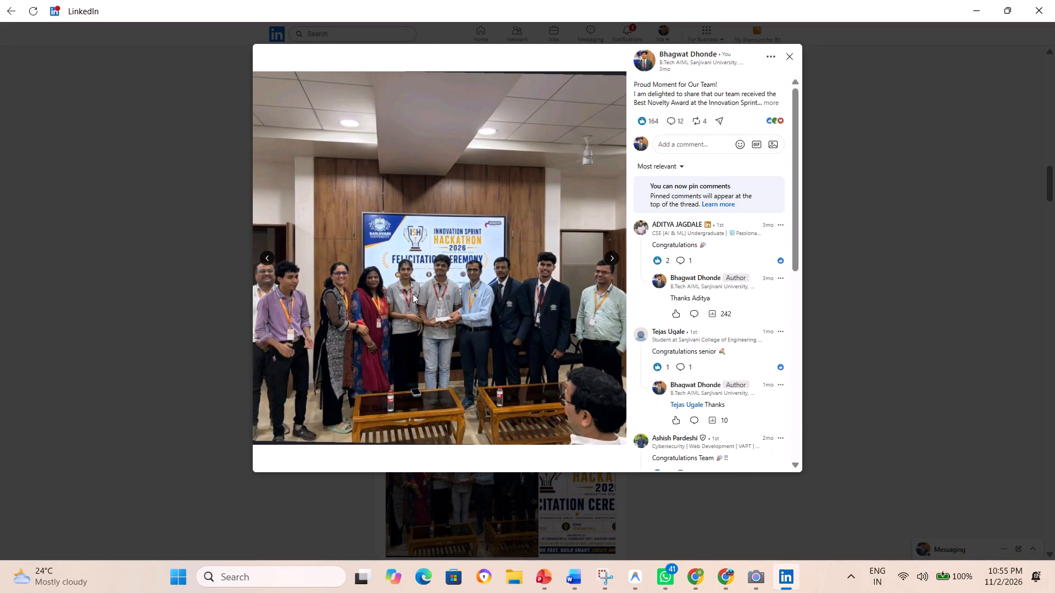
Capture a screenshot of the hackathon felicitation group photo without the comments, and close the photo viewer.
key("Print")
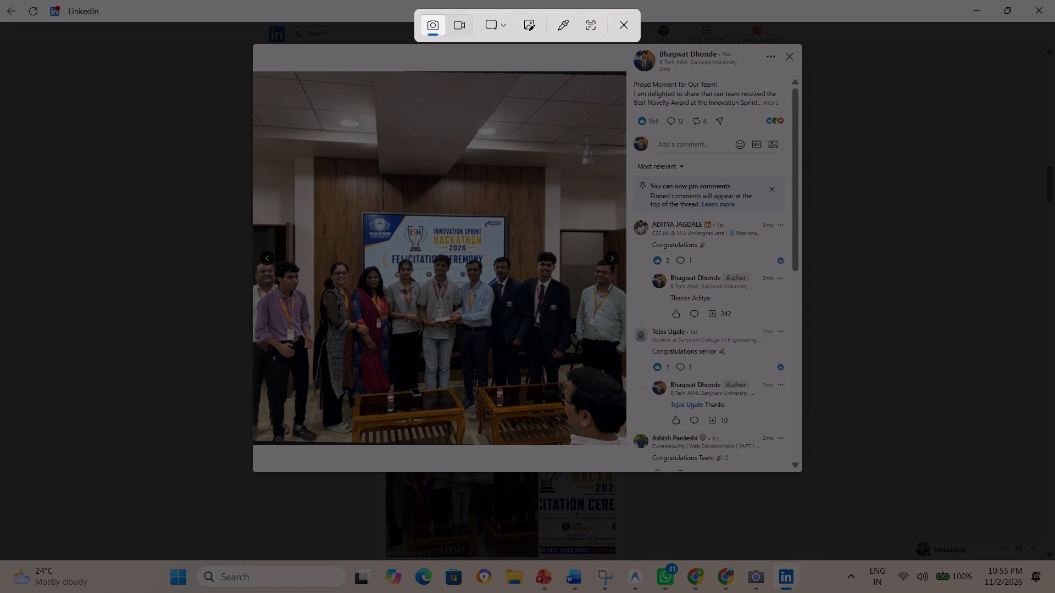
left_click_drag(260, 70, 601, 430)
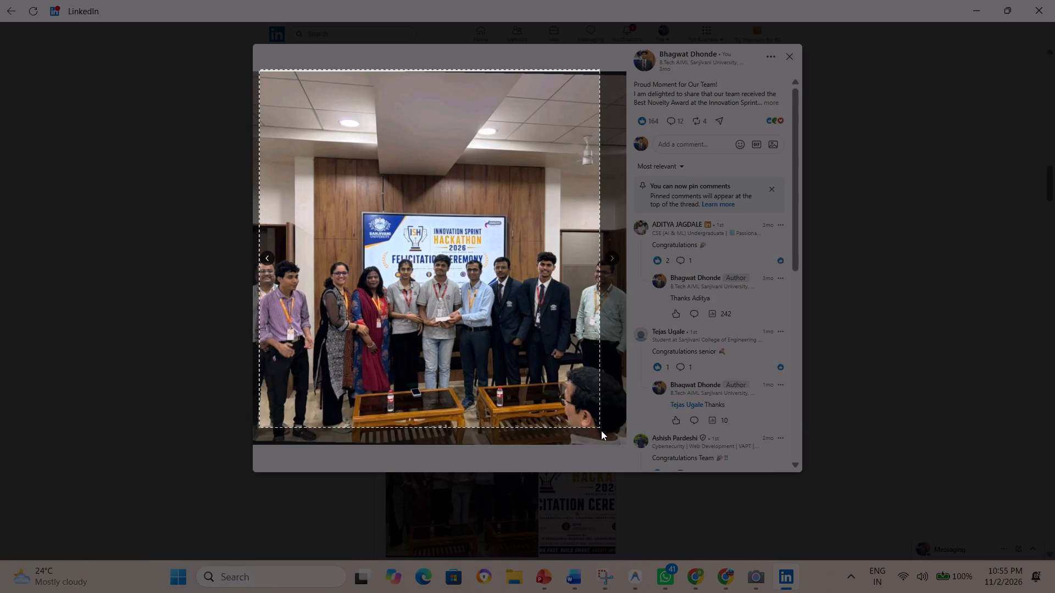
left_click_drag(601, 430, 620, 435)
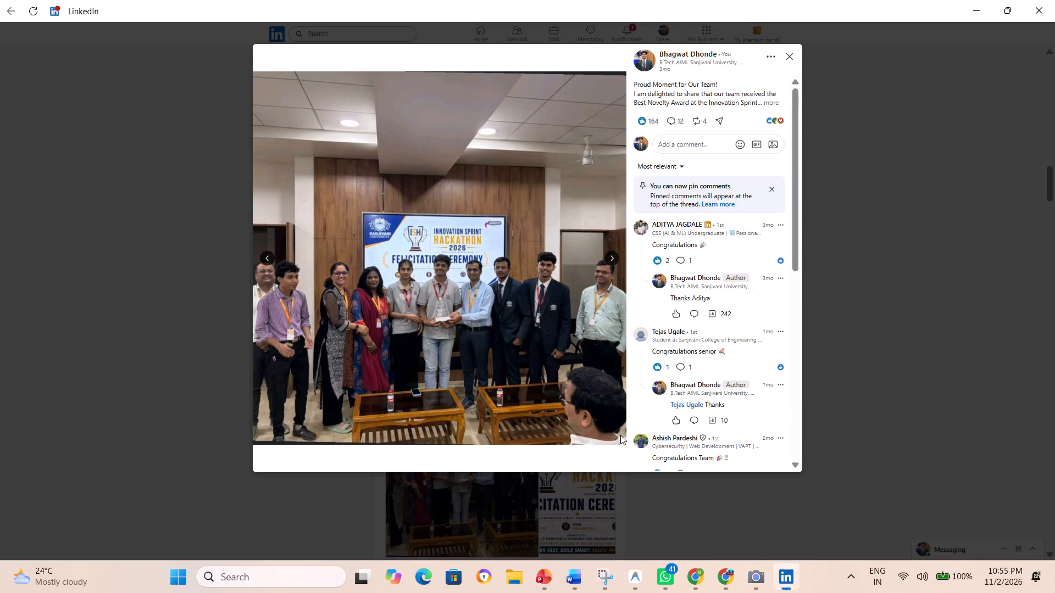
left_click(931, 168)
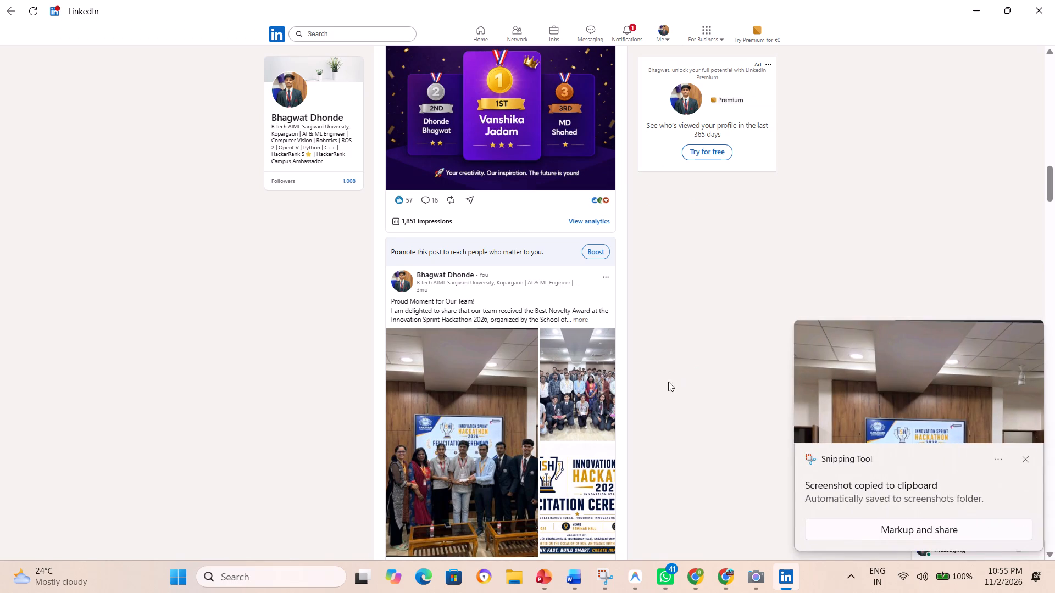
Switch back to the Word document and shrink the AI competition post screenshot on page 2 further.
key("alt+Tab")
scroll(358, 409, "down", 1)
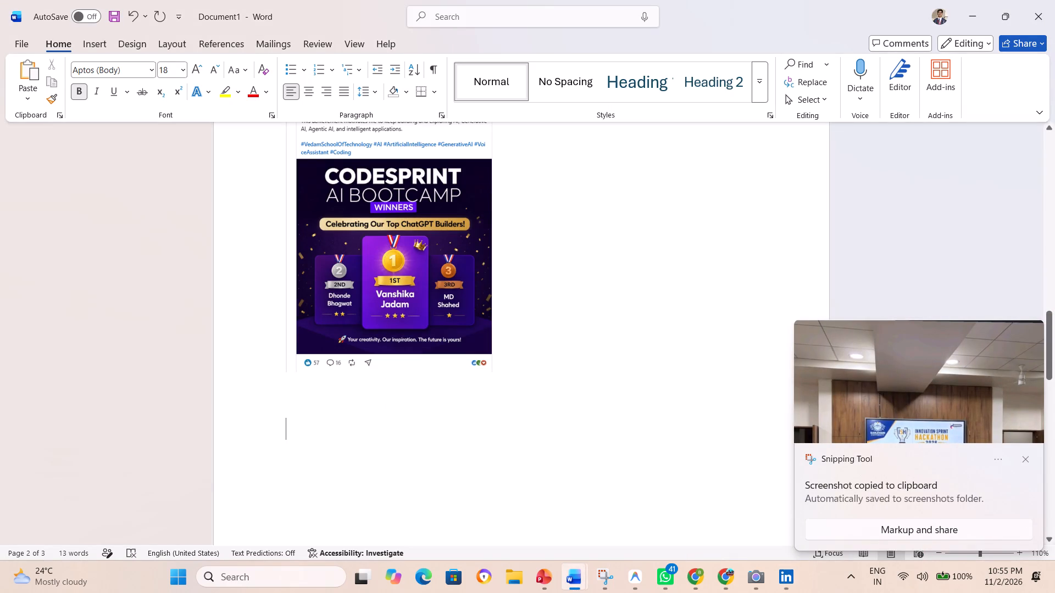
scroll(358, 409, "down", 3)
left_click(351, 373)
scroll(354, 354, "up", 5)
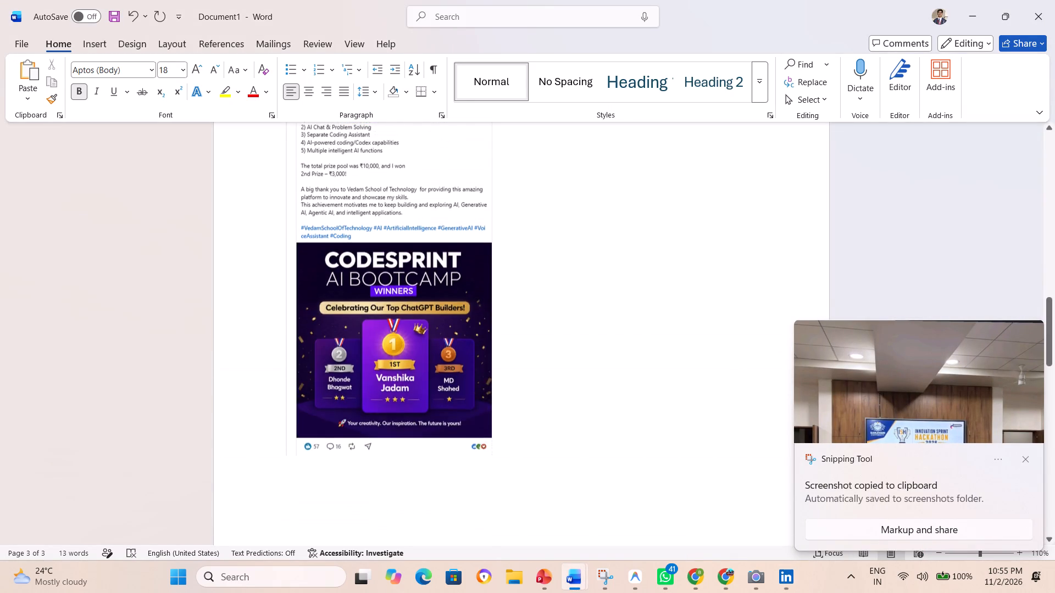
scroll(391, 333, "up", 3)
left_click(394, 428)
scroll(481, 366, "down", 1)
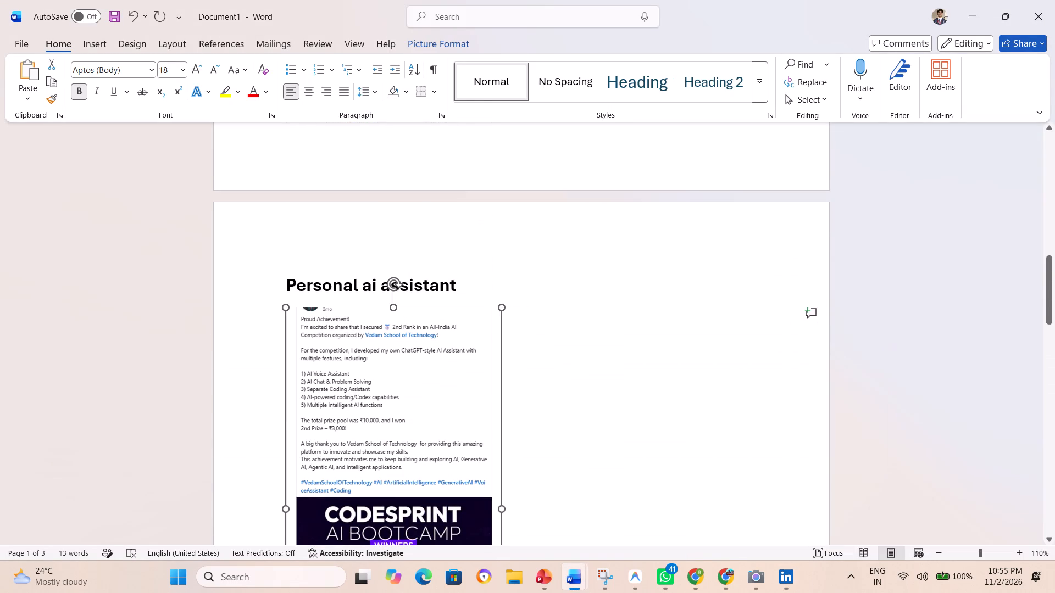
scroll(481, 366, "down", 1)
scroll(499, 508, "down", 1)
left_click_drag(501, 457, 469, 363)
Enter the heading "Hackathon winner" on the empty line below the AI competition screenshot, correcting its spelling.
left_click(380, 506)
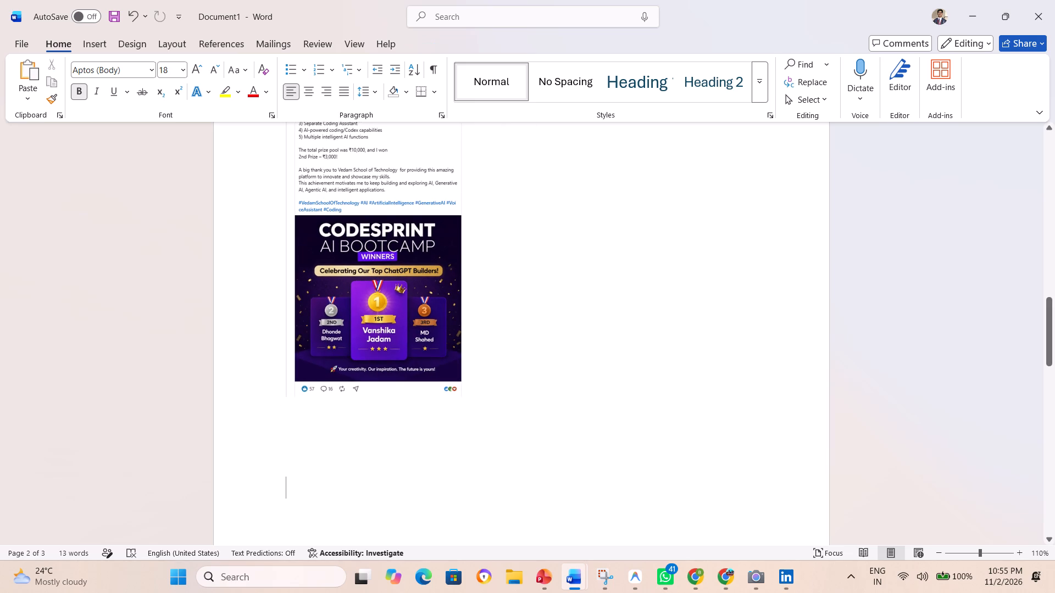
left_click(313, 437)
type("Hac")
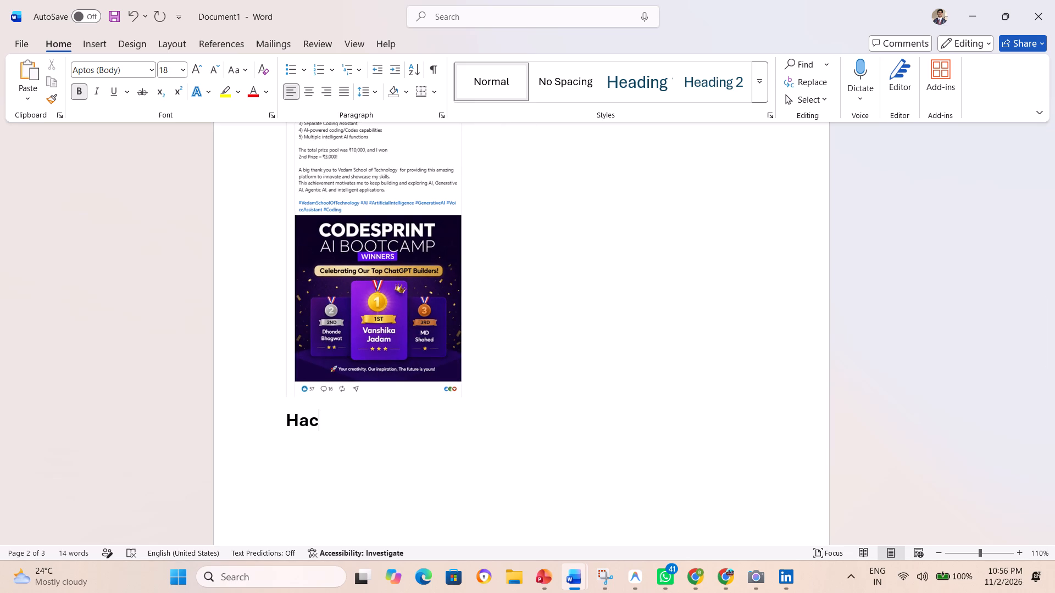
type("ekthon")
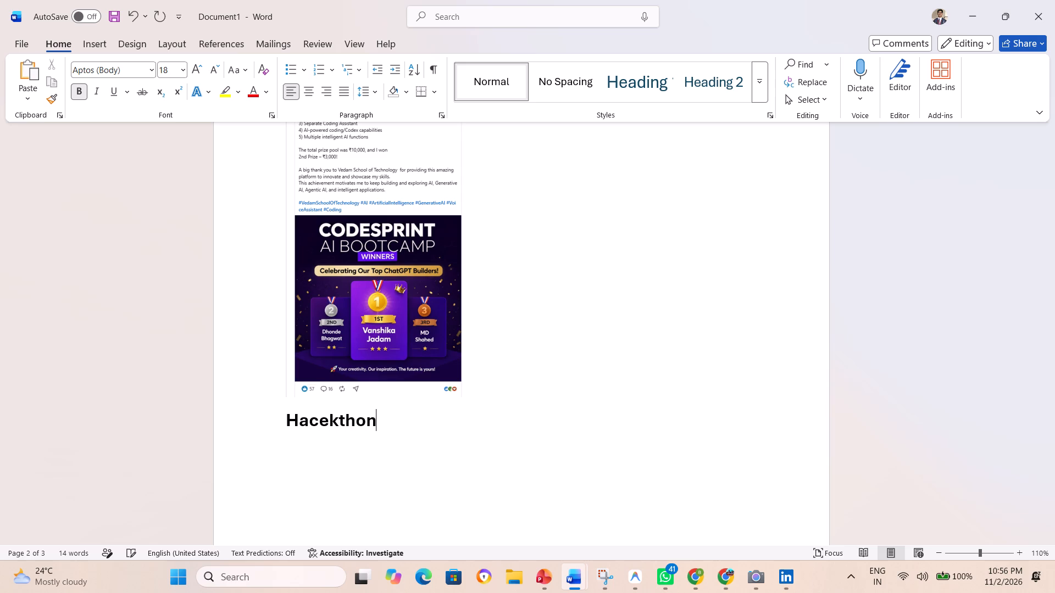
key("space")
type("winner")
key("space")
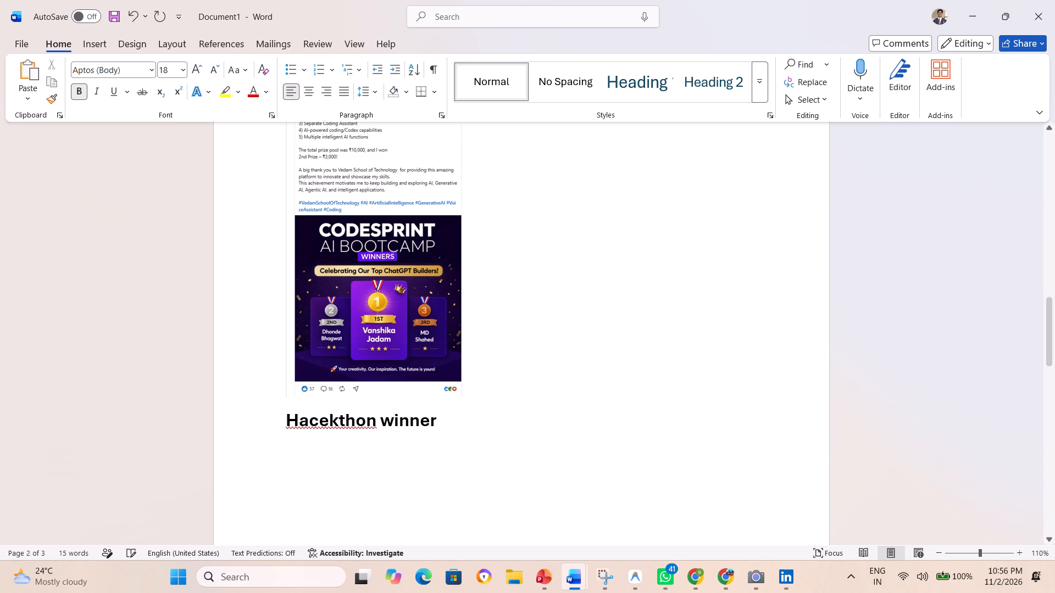
right_click(297, 421)
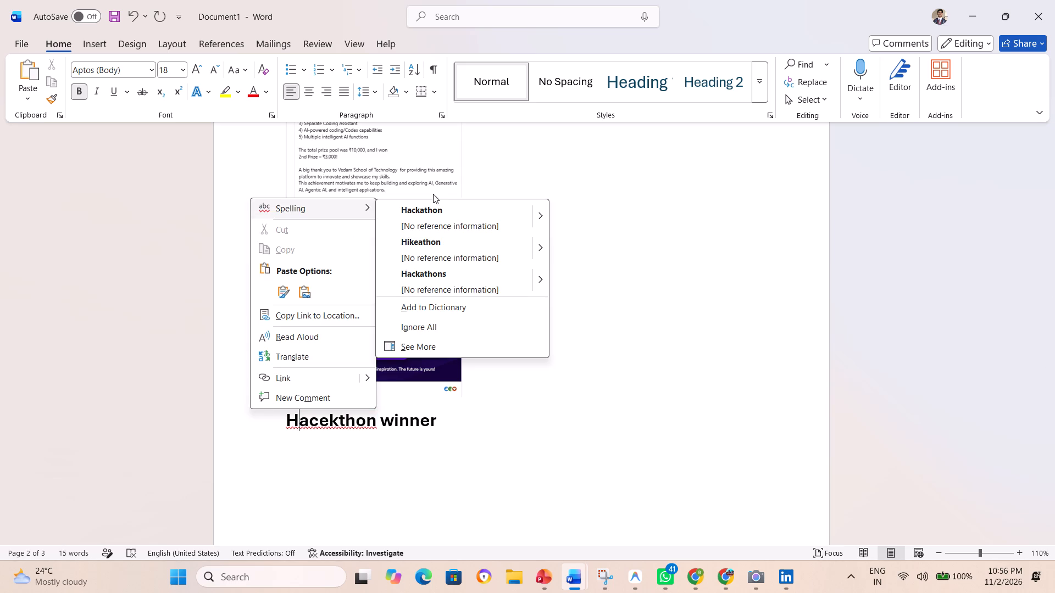
left_click(421, 208)
left_click(463, 433)
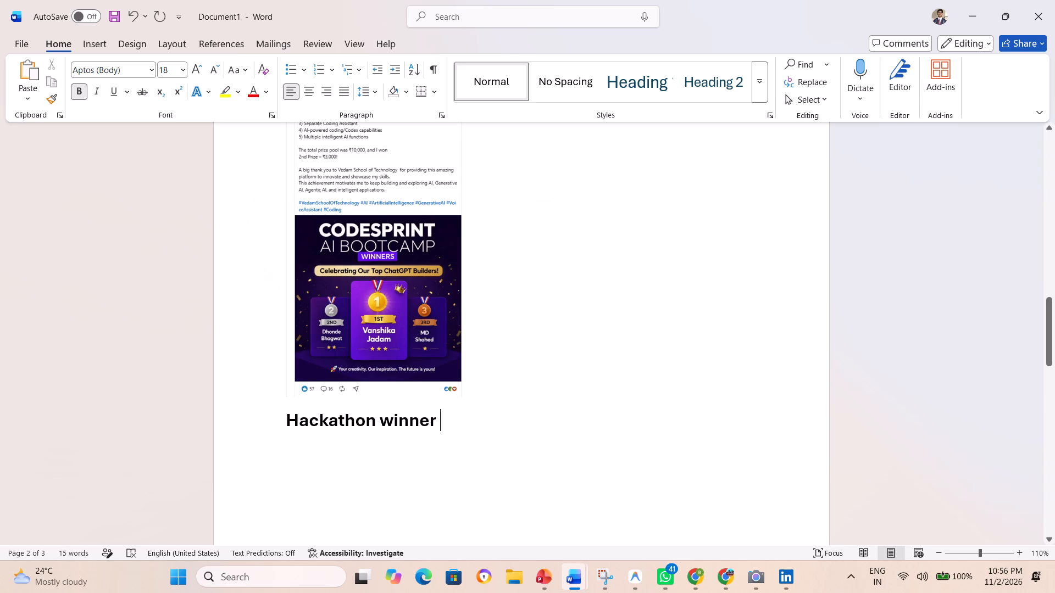
Paste the captured hackathon photo below the "Hackathon winner" heading and shrink it to fit on page 2.
key("Return")
key("ctrl+v")
left_click(493, 334)
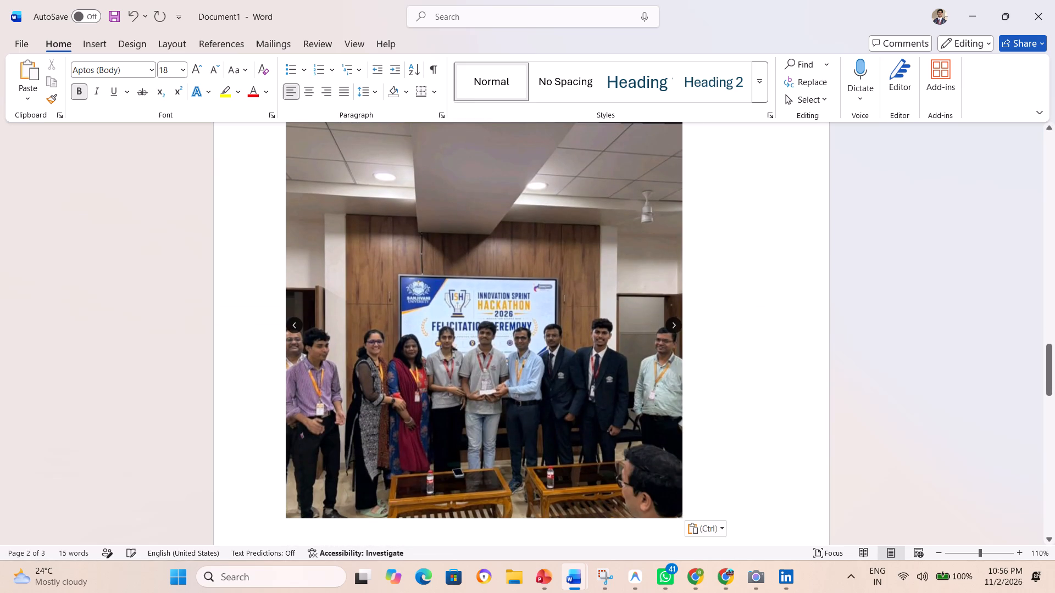
left_click_drag(682, 516, 636, 445)
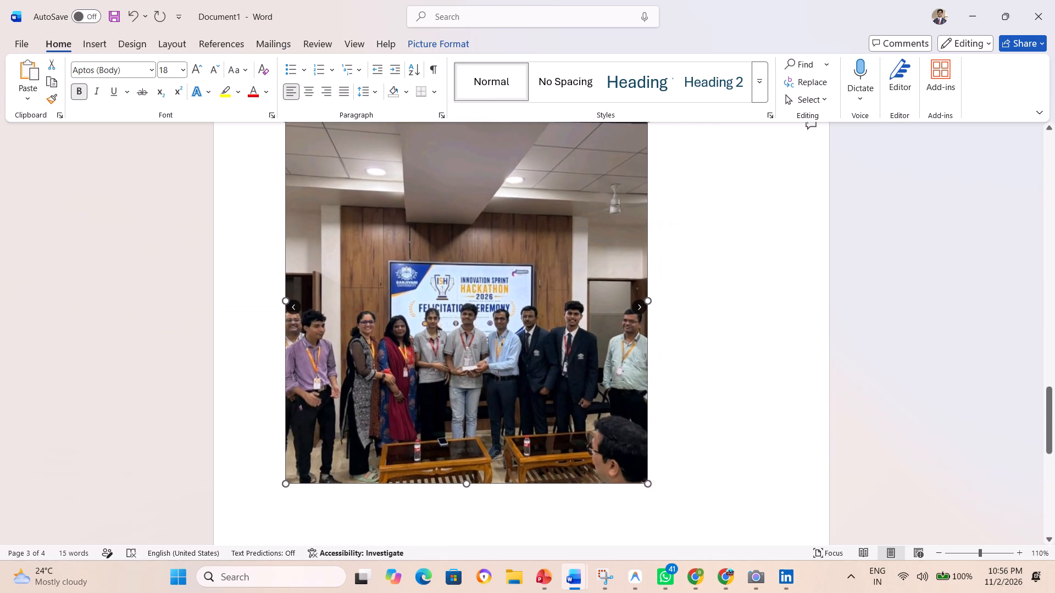
left_click_drag(636, 445, 415, 234)
scroll(435, 382, "up", 2)
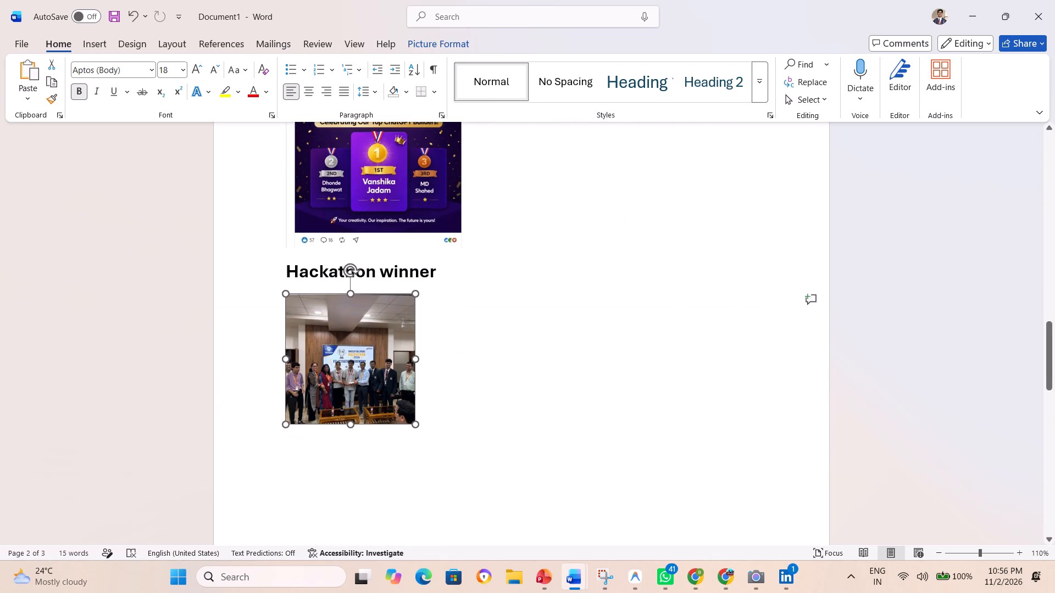
Enlarge the hackathon felicitation photo below the "Hackathon winner" heading.
left_click_drag(413, 422, 430, 491)
left_click(508, 446)
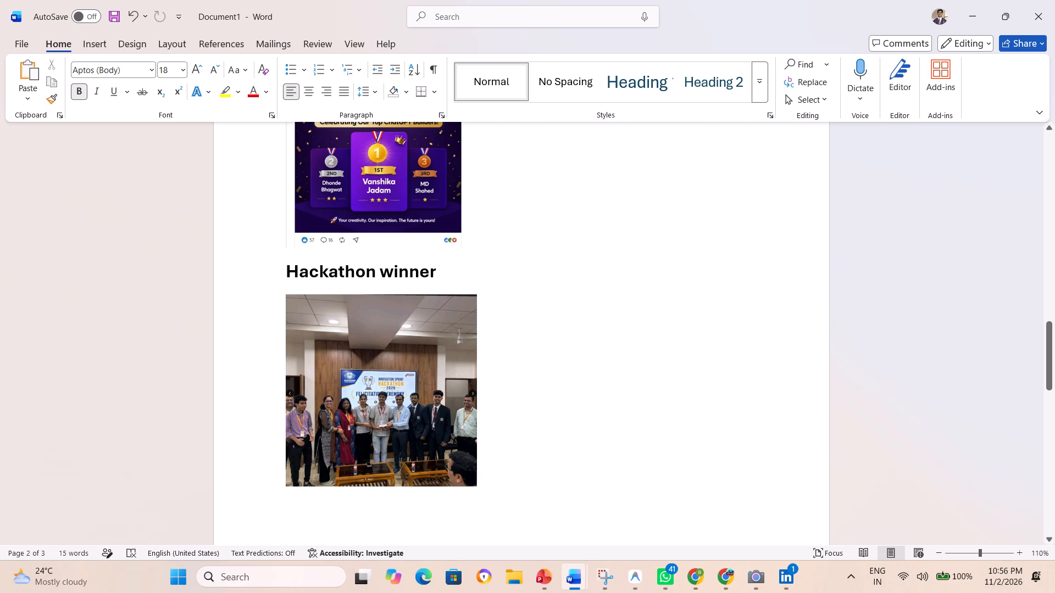
Switch to LinkedIn and look through the older activity posts for another award photo to use as proof.
left_click(777, 575)
scroll(578, 440, "down", 6)
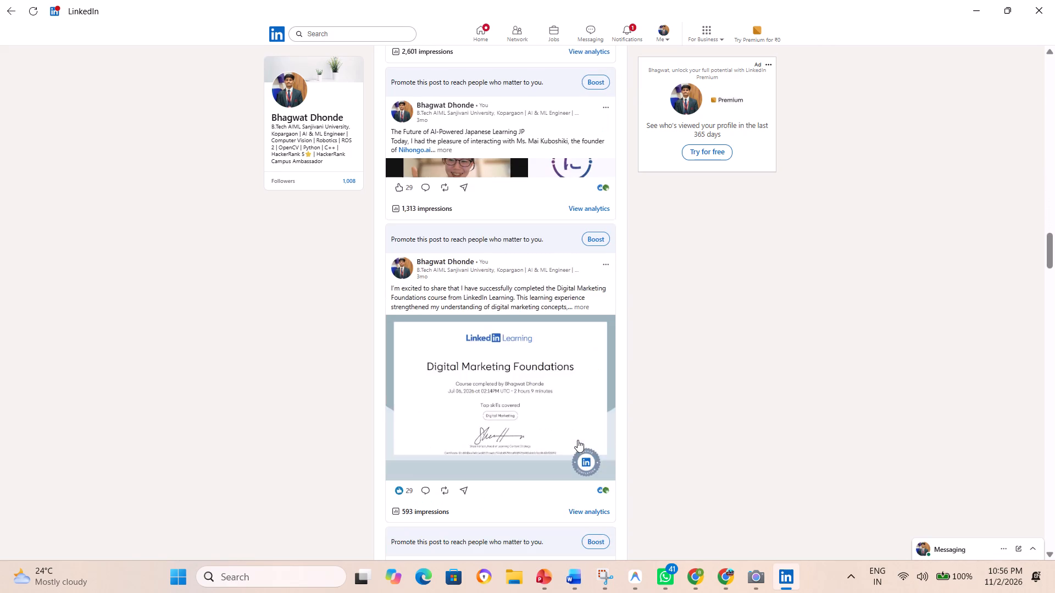
scroll(546, 438, "down", 2)
scroll(538, 435, "up", 3)
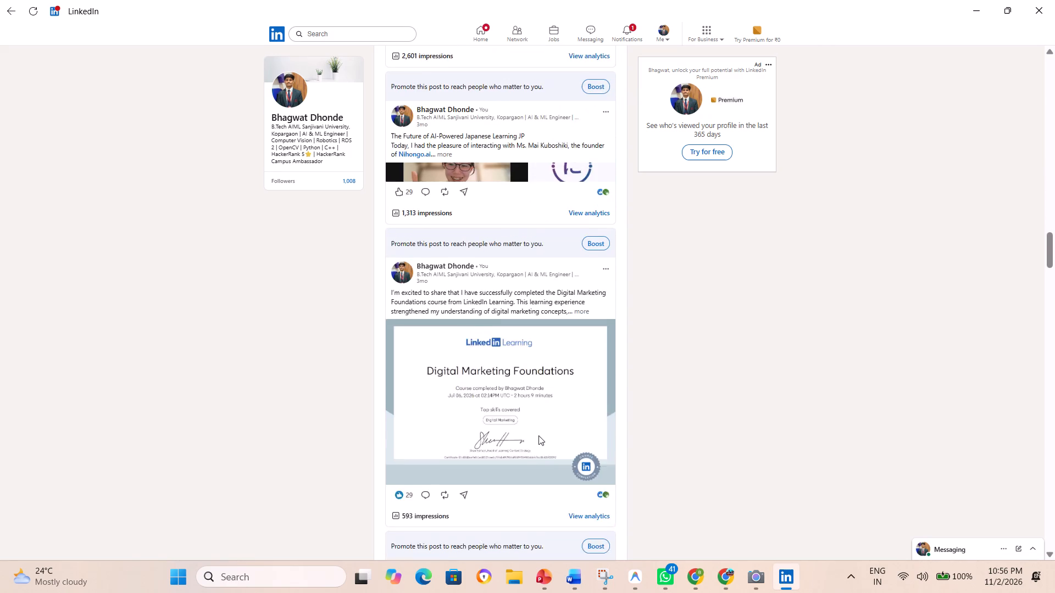
scroll(538, 435, "down", 7)
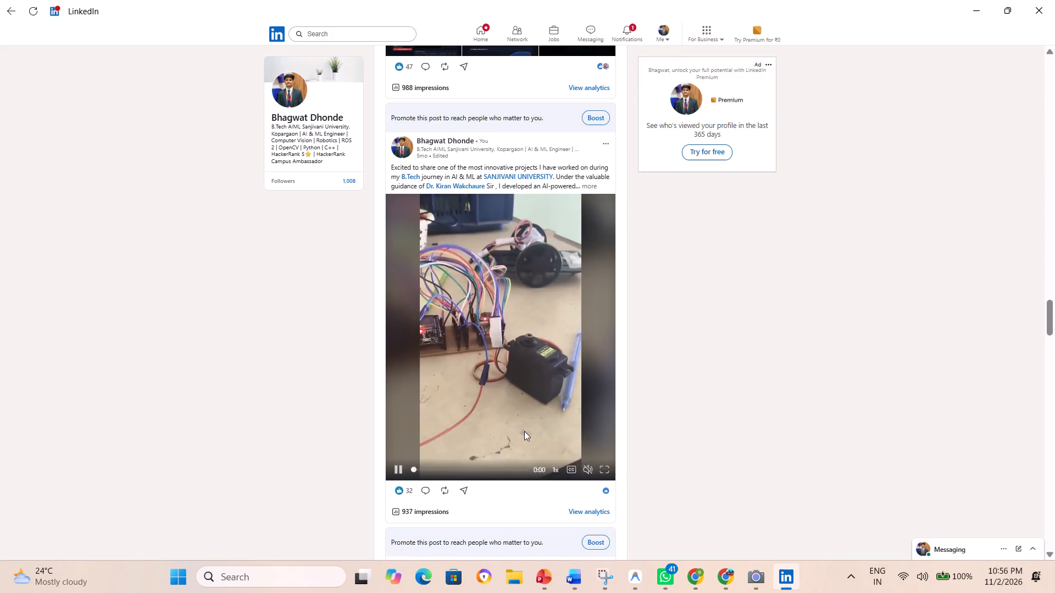
scroll(521, 421, "down", 3)
scroll(474, 398, "down", 2)
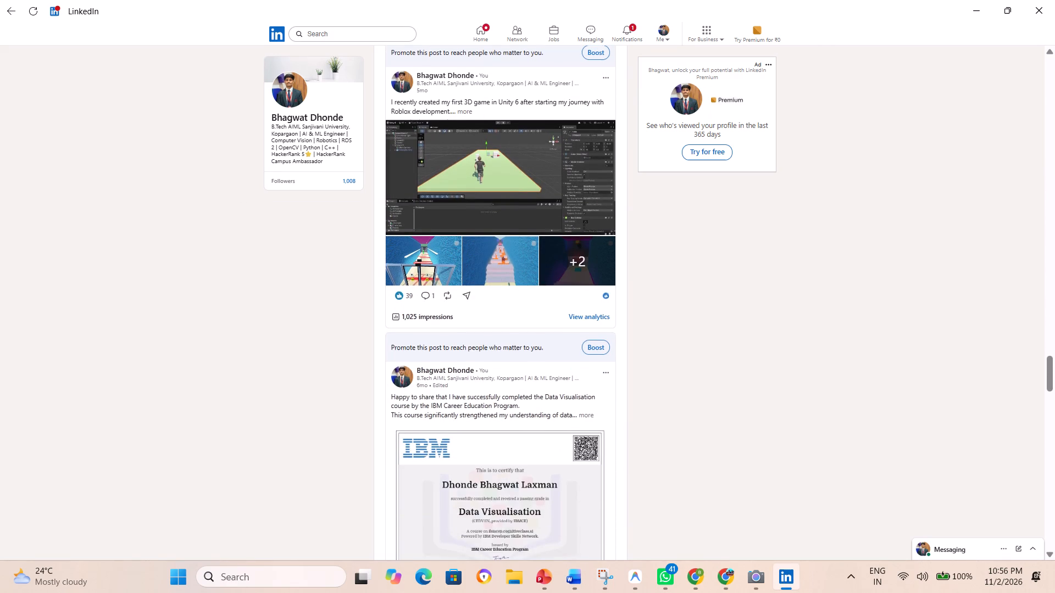
scroll(474, 398, "down", 2)
scroll(453, 309, "down", 2)
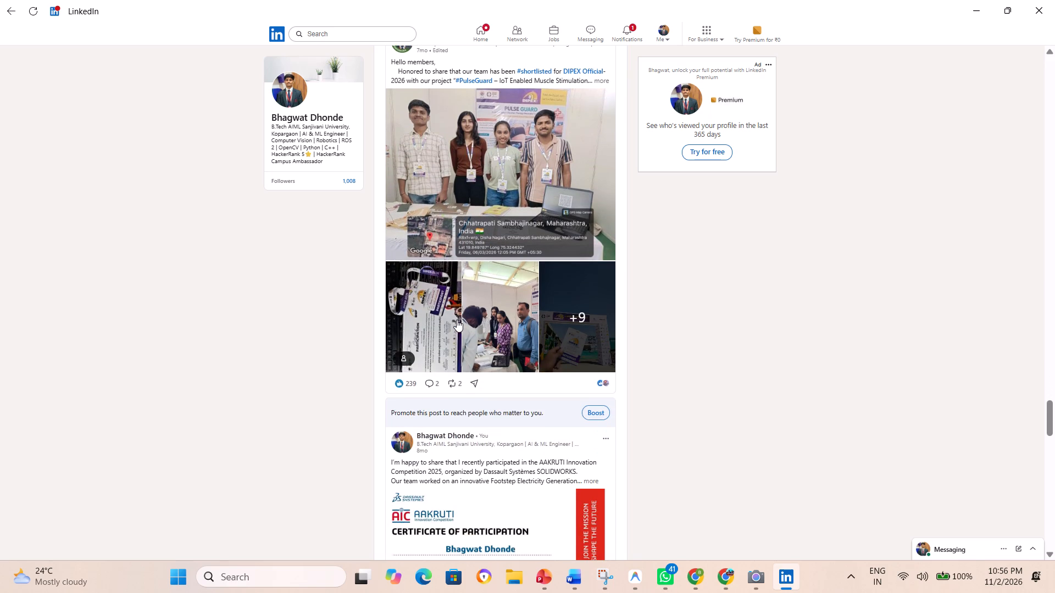
scroll(457, 320, "down", 1)
scroll(457, 320, "up", 1)
scroll(457, 320, "down", 12)
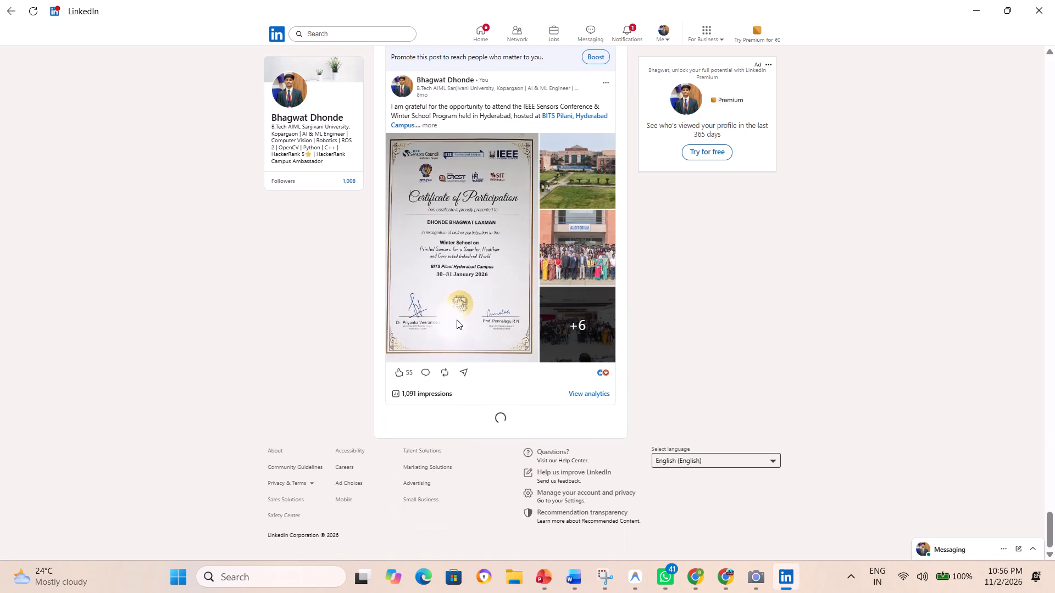
scroll(457, 320, "down", 3)
scroll(486, 353, "down", 3)
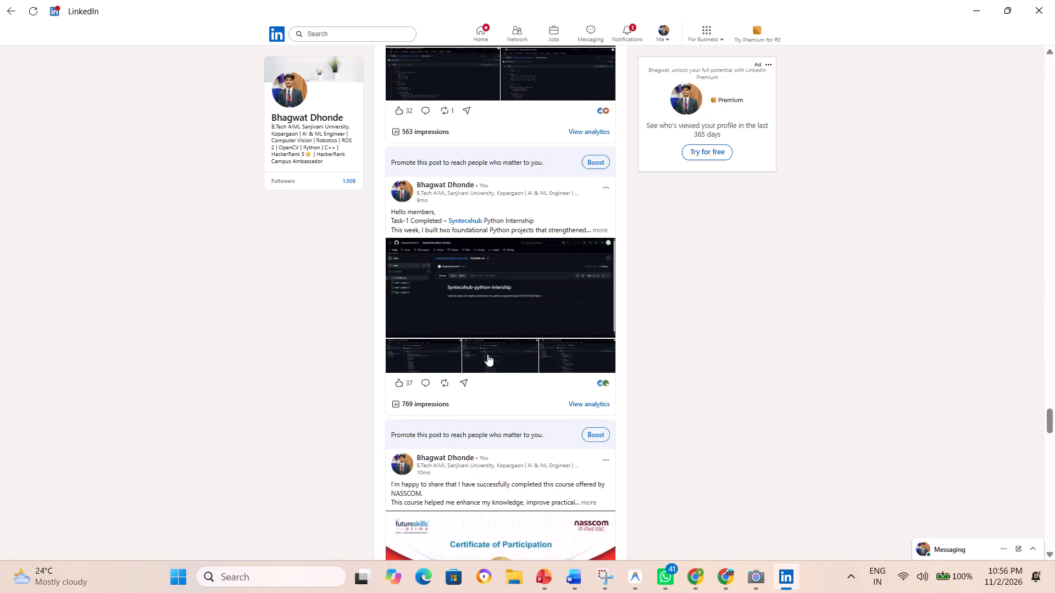
scroll(487, 354, "down", 10)
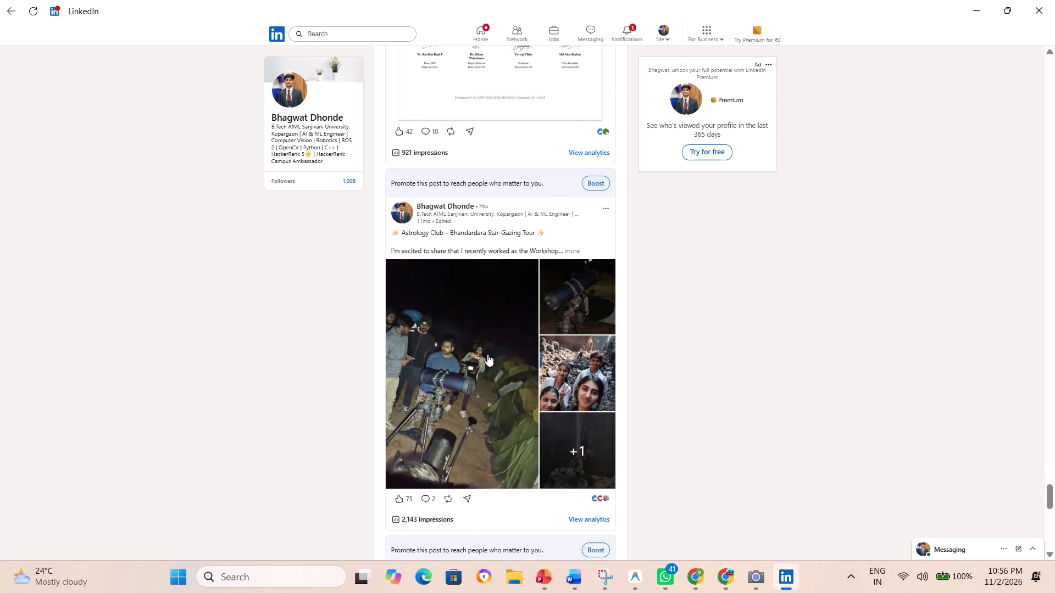
scroll(487, 354, "down", 8)
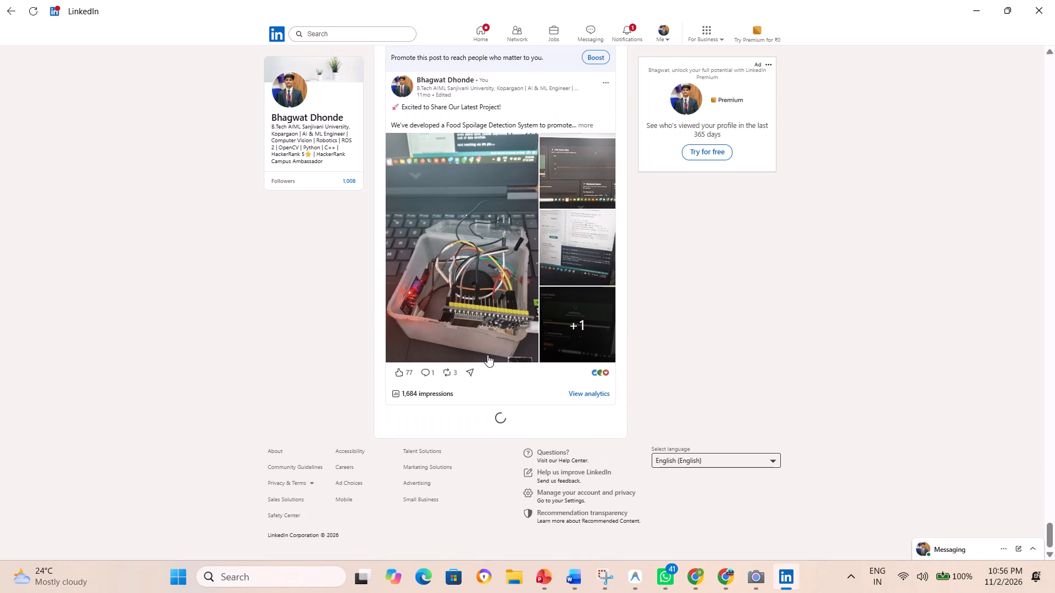
scroll(487, 355, "up", 1)
scroll(487, 355, "down", 5)
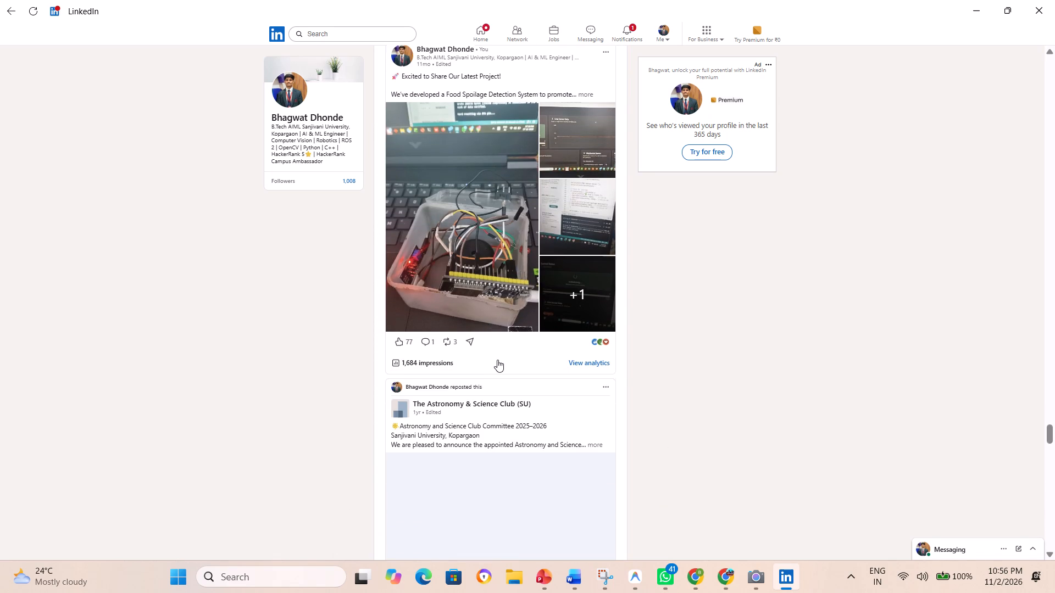
scroll(497, 360, "down", 5)
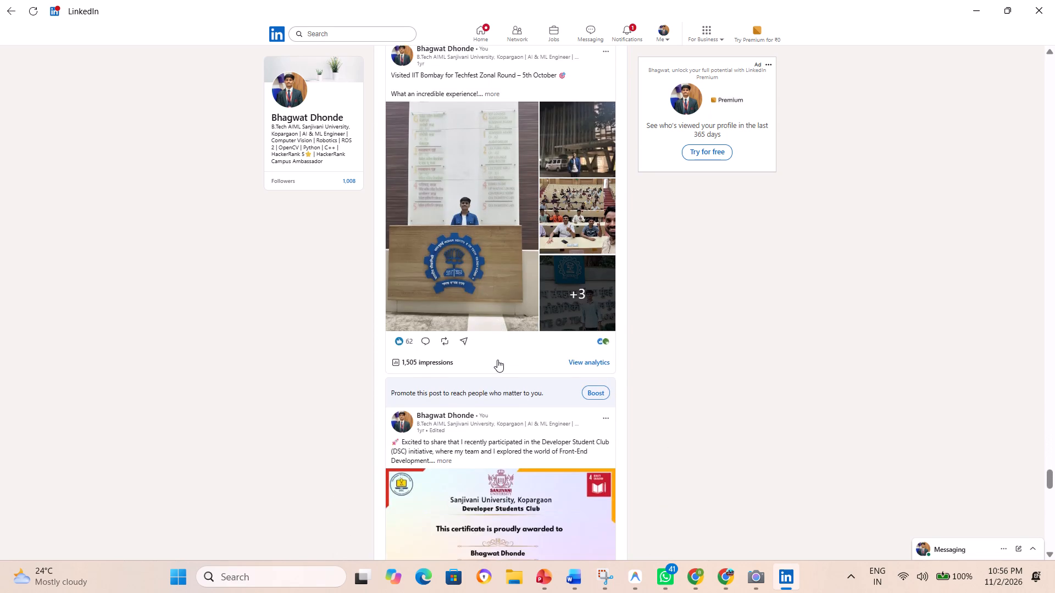
scroll(497, 360, "down", 5)
scroll(497, 360, "up", 1)
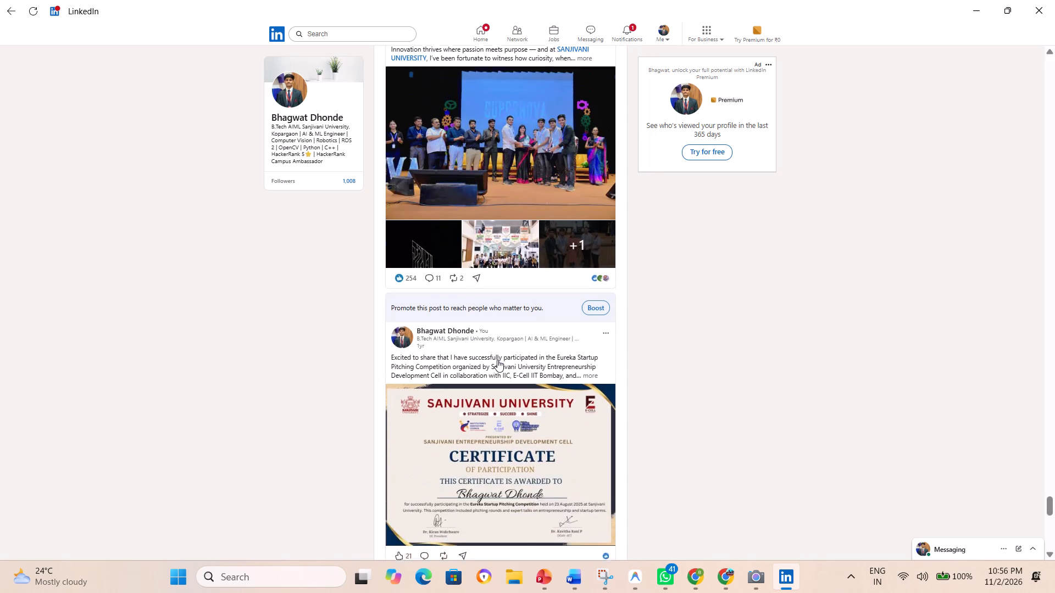
Open the award photo from the reposted "From Ideas to Impact" post, capture a screenshot of it without the comments, and close the viewer.
left_click(513, 235)
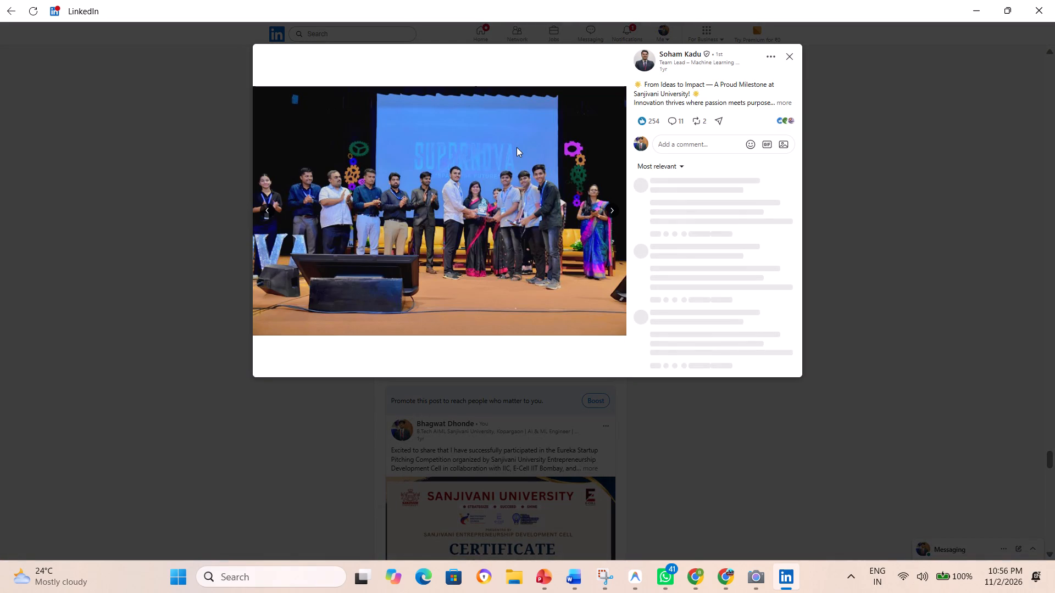
key("Print")
left_click_drag(296, 127, 352, 174)
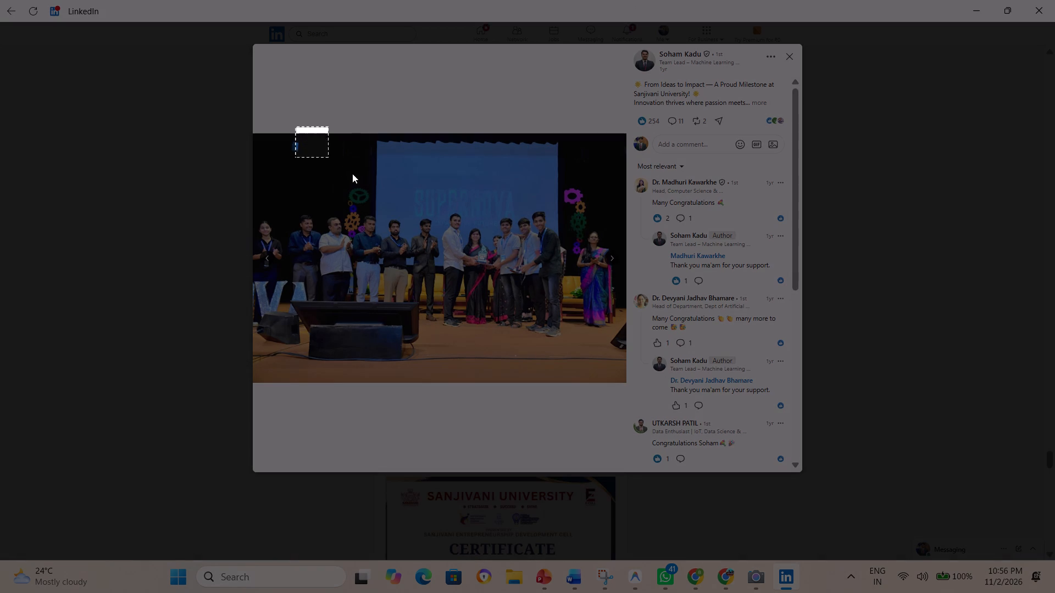
left_click_drag(352, 174, 628, 381)
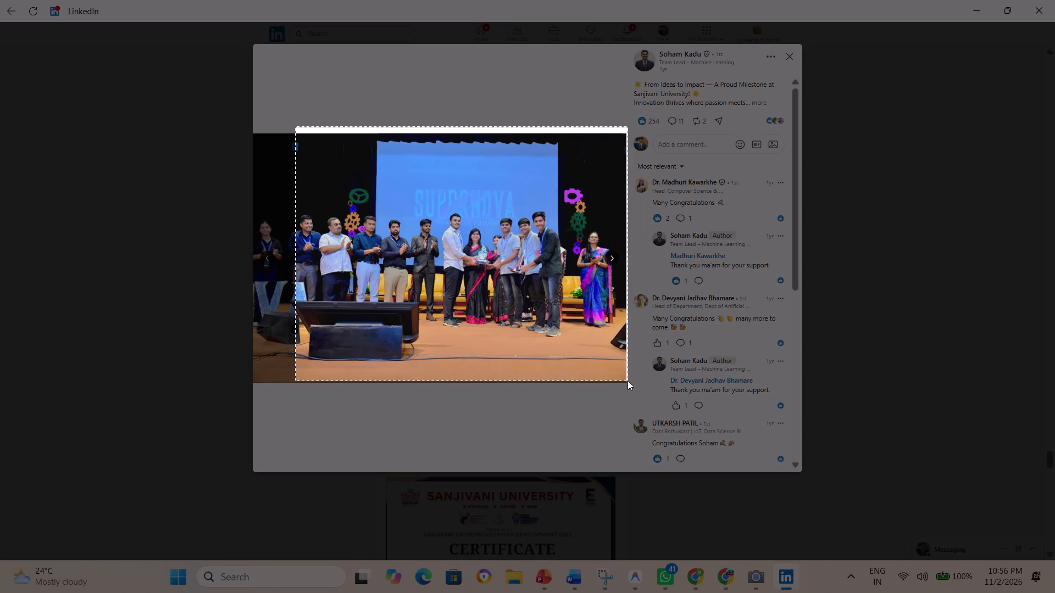
left_click_drag(628, 381, 626, 384)
left_click(918, 204)
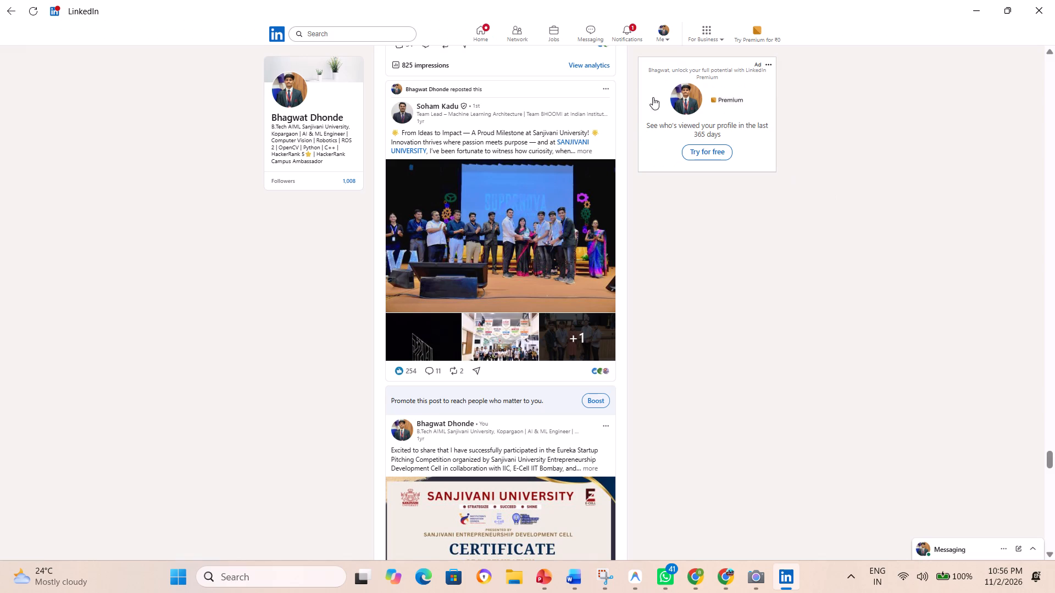
Switch back to the Word document, paste the captured stage photo after the felicitation photo, and shrink it to fit on the same line.
key("alt+Tab")
left_click(521, 484)
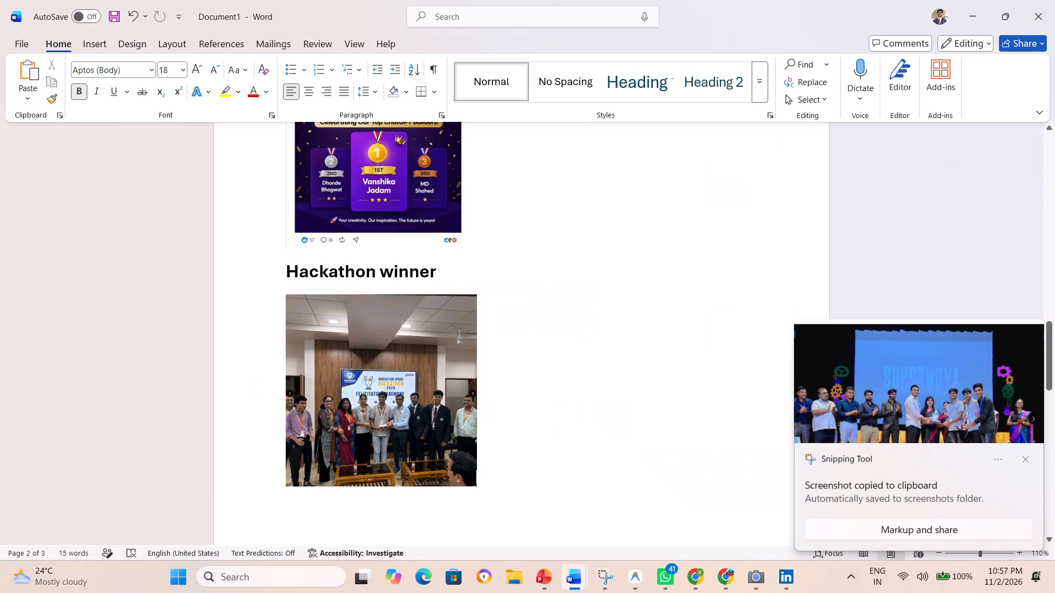
key("ctrl+v")
left_click(502, 382)
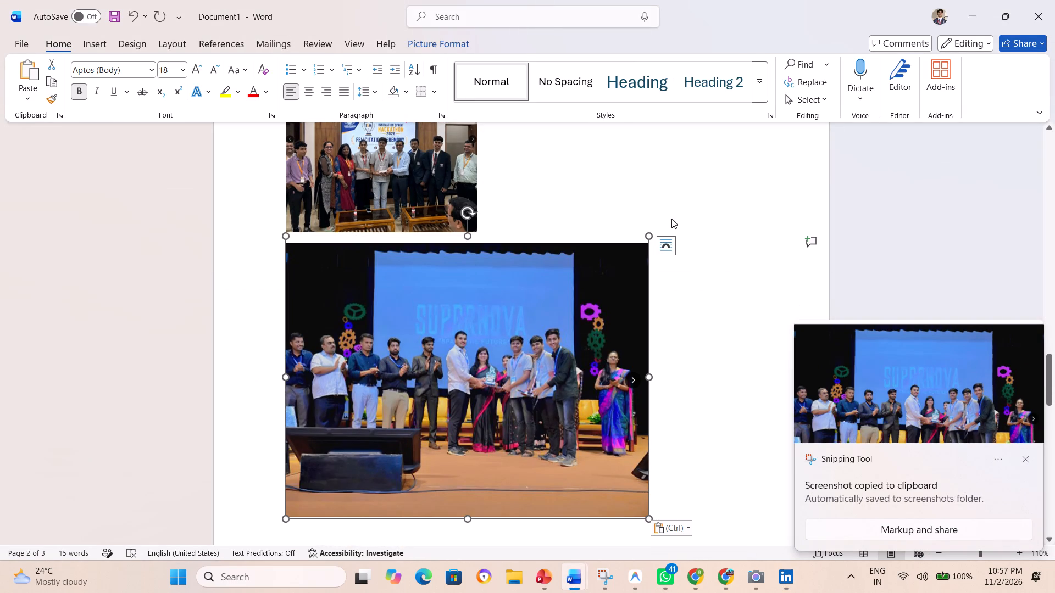
left_click_drag(645, 233, 547, 329)
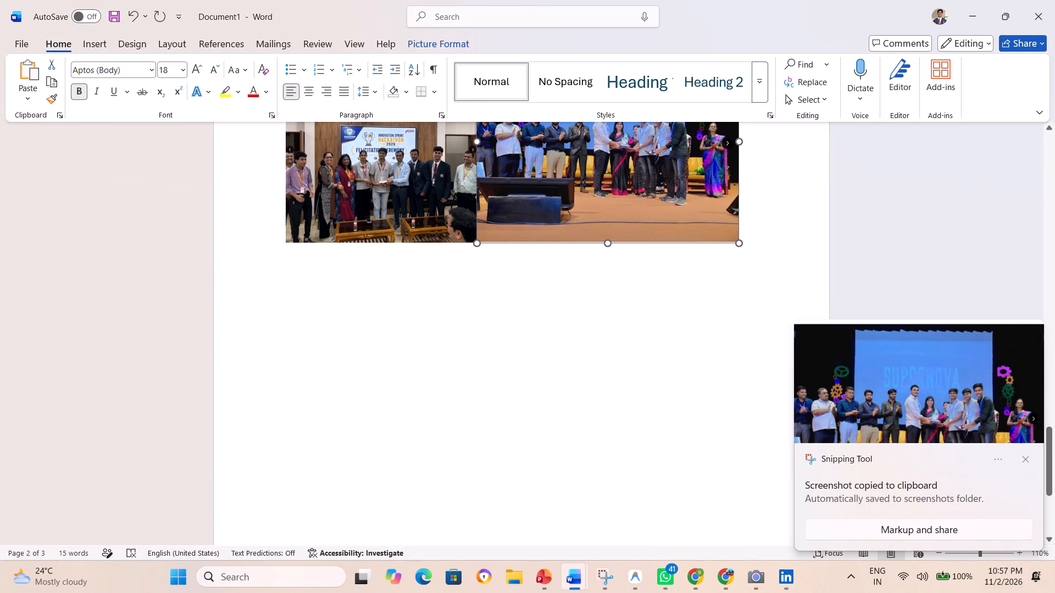
left_click_drag(547, 329, 578, 344)
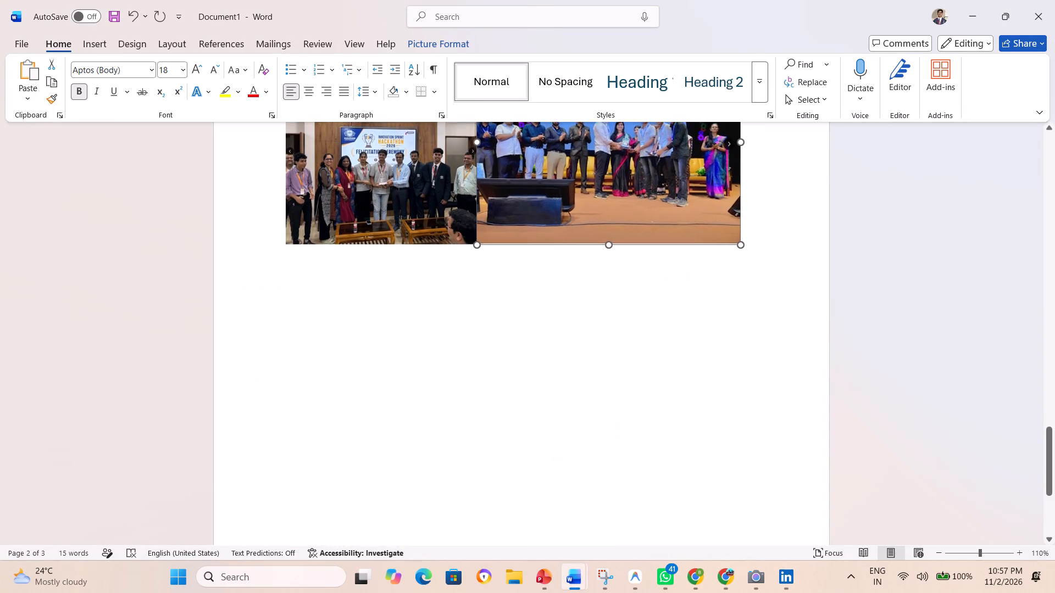
left_click_drag(578, 344, 493, 316)
Insert five spaces between the felicitation photo and the stage photo.
key("space")
key("space")
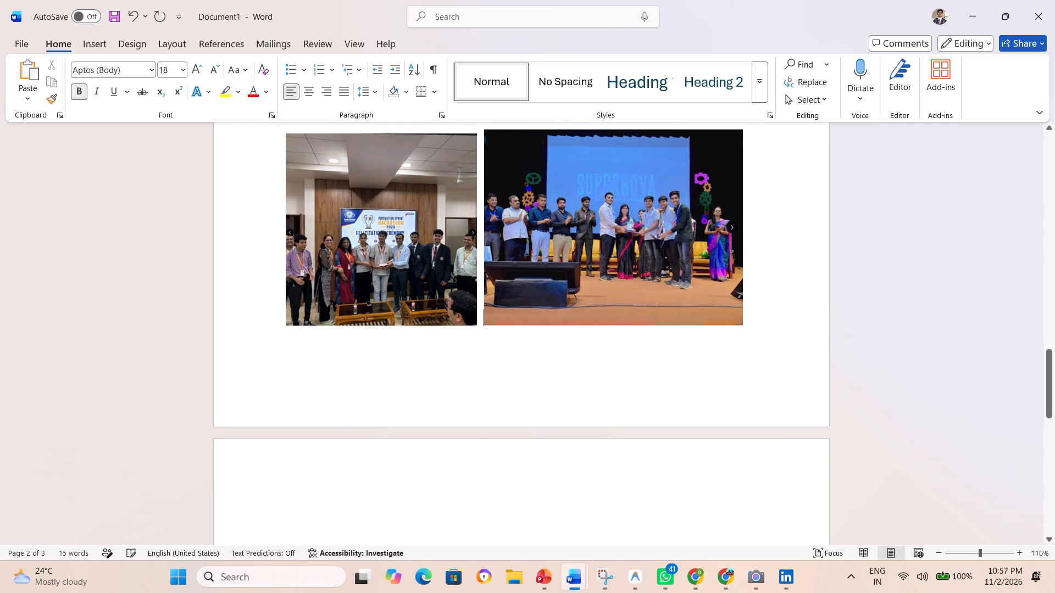
key("space")
key("space")
key("space")
Shrink the stage photo slightly to about the height of the felicitation photo beside it.
left_click(555, 259)
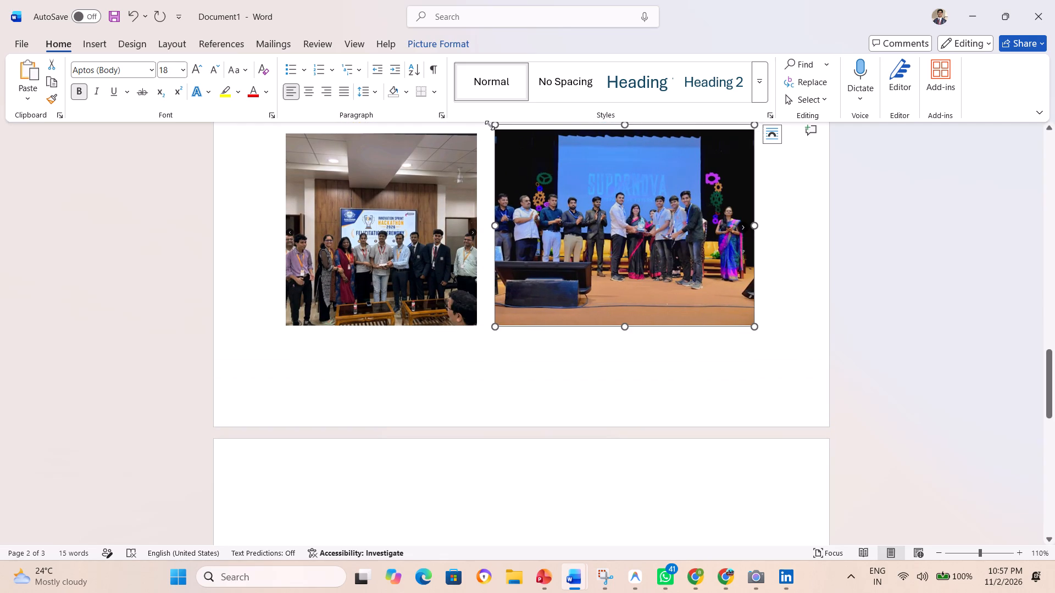
left_click_drag(492, 125, 501, 150)
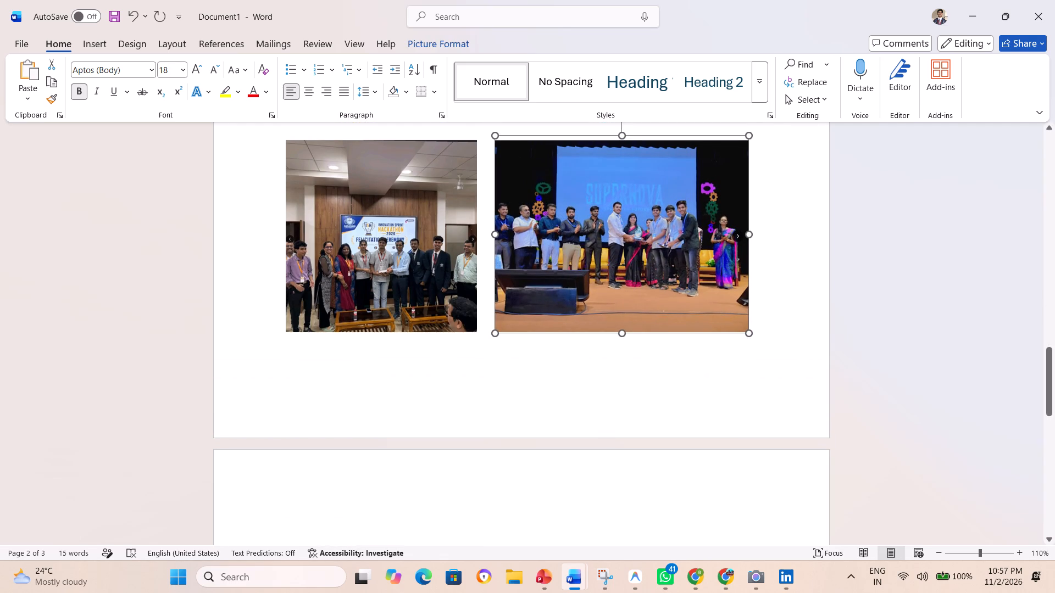
left_click_drag(501, 150, 503, 159)
left_click(643, 416)
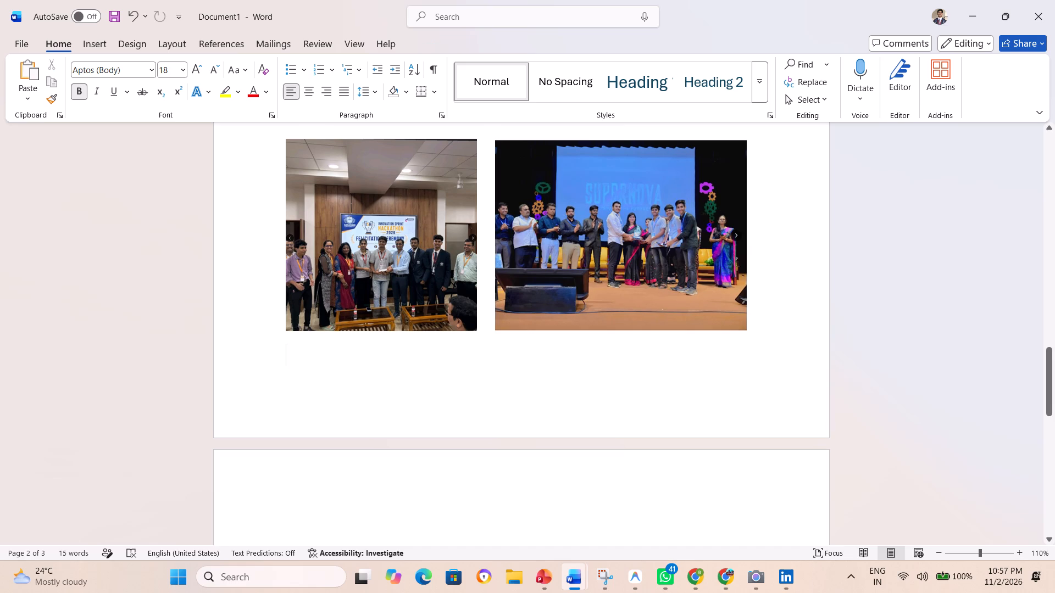
Delete the trailing space after the "Hackathon winner" heading.
scroll(482, 289, "up", 2)
scroll(485, 289, "down", 2)
scroll(532, 285, "up", 2)
left_click(456, 278)
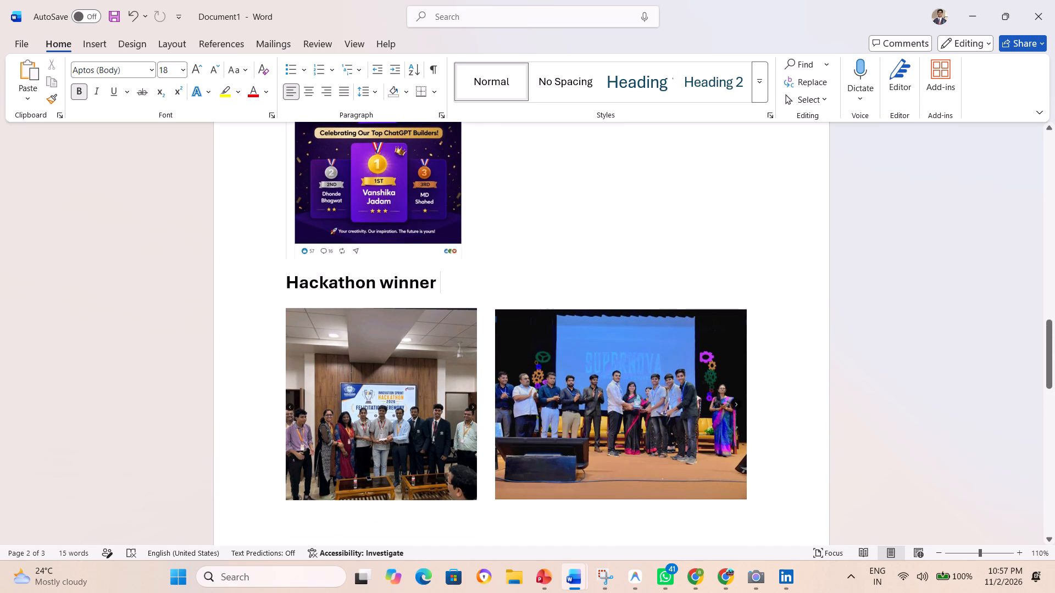
key("BackSpace")
Add a bold "Project :-" heading at the top of the page after the two hackathon photos, followed by an empty line.
left_click(756, 478)
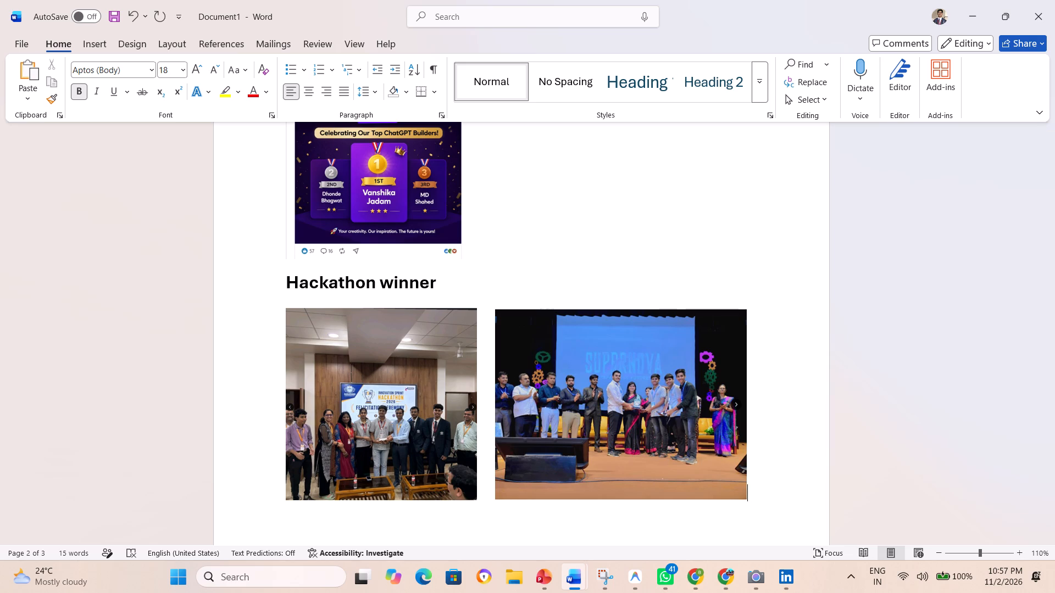
scroll(756, 478, "up", 3)
scroll(756, 478, "down", 2)
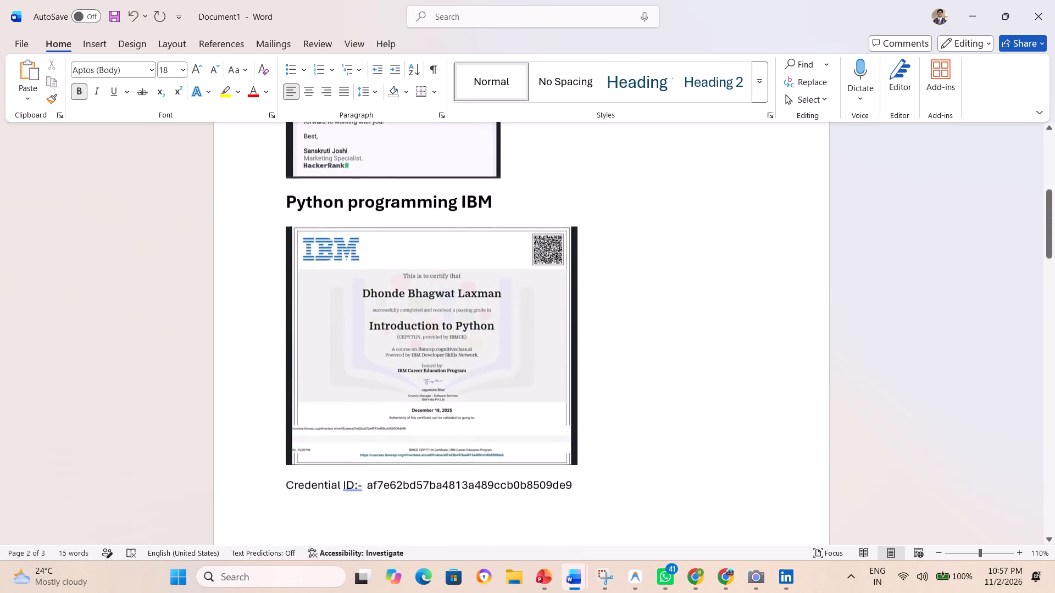
scroll(756, 478, "down", 2)
scroll(756, 478, "up", 2)
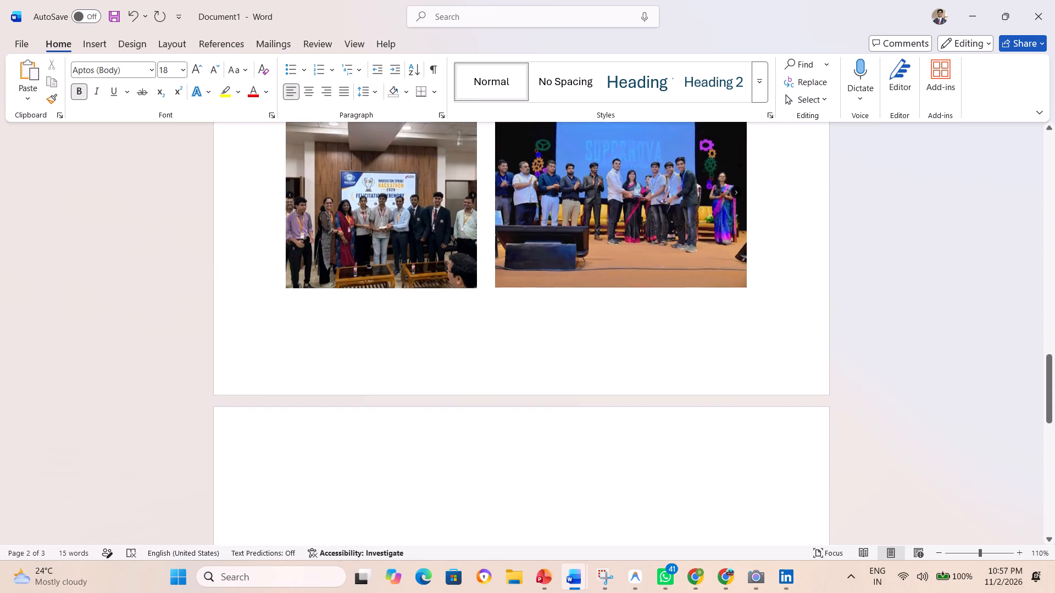
scroll(756, 478, "up", 1)
scroll(765, 441, "down", 2)
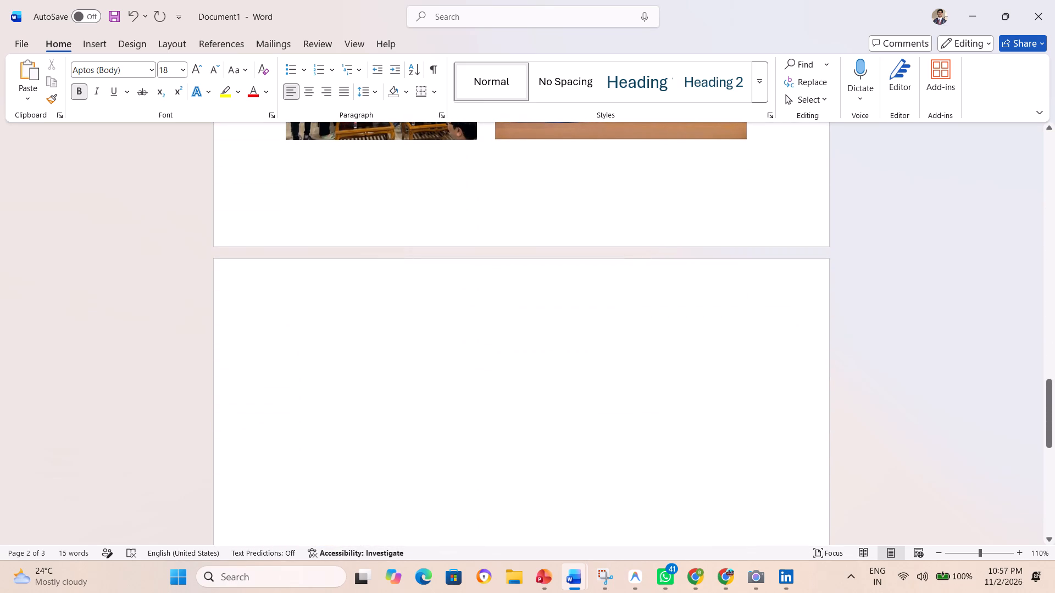
key("Return")
key("Return")
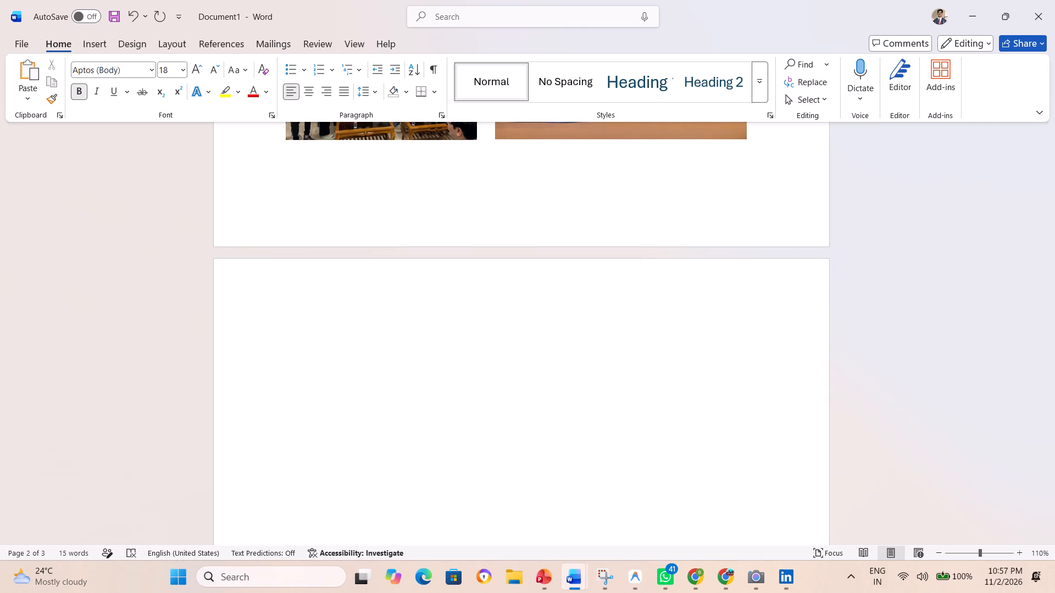
type("project")
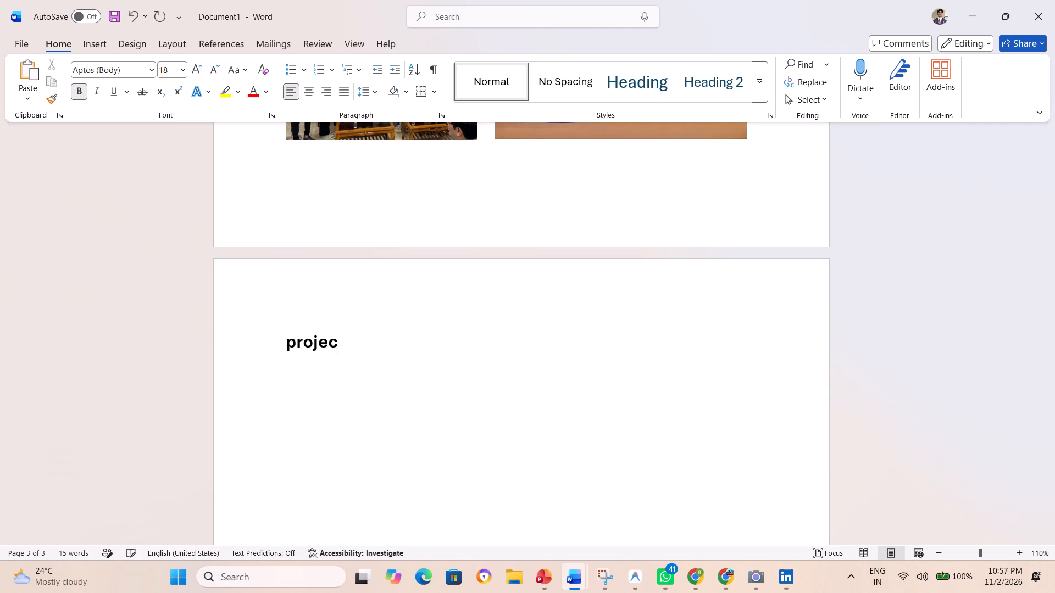
key("space")
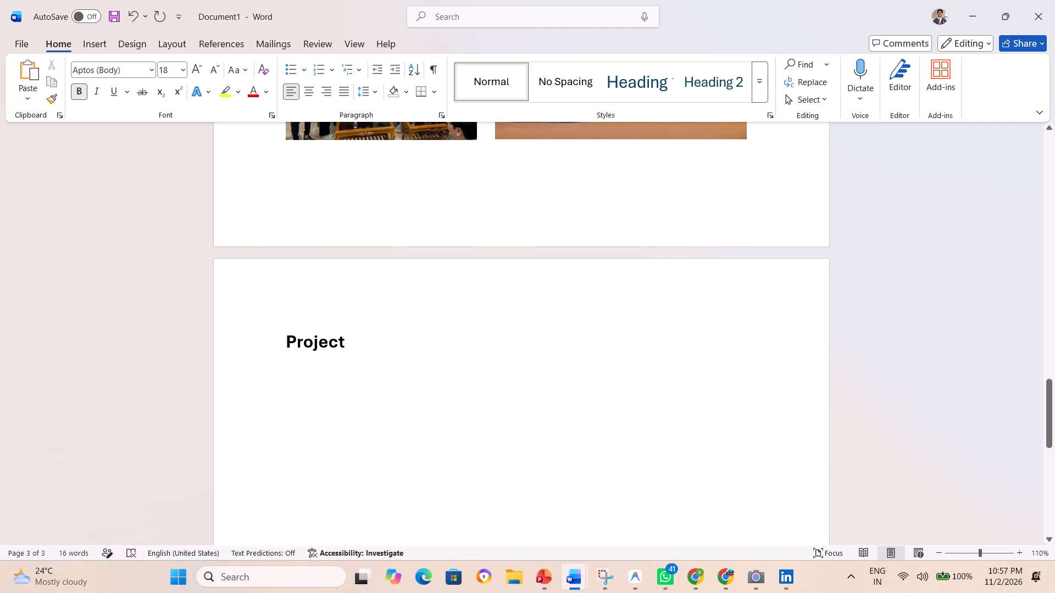
type(":-")
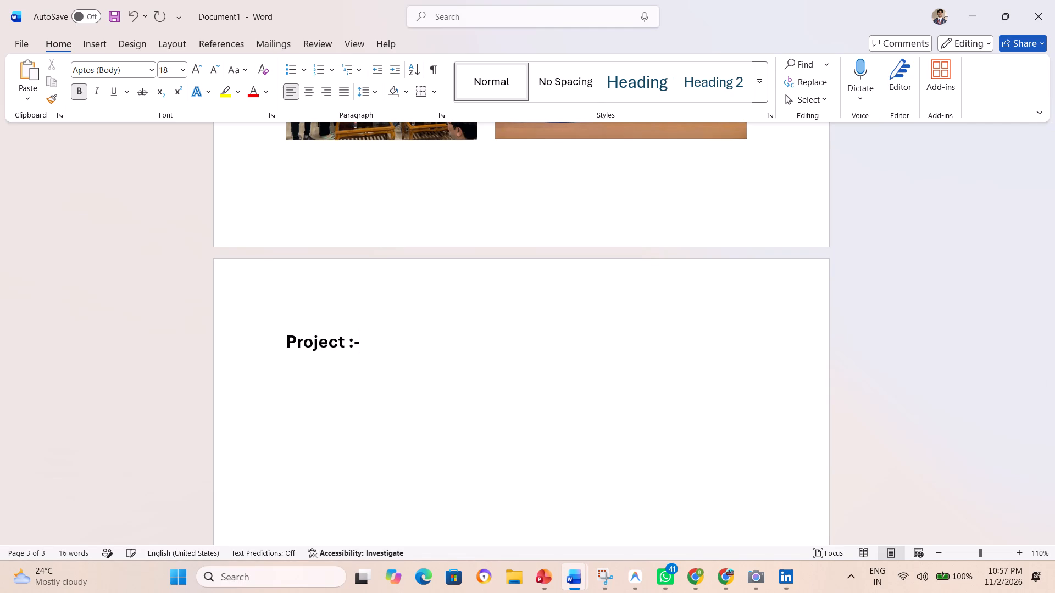
key("Return")
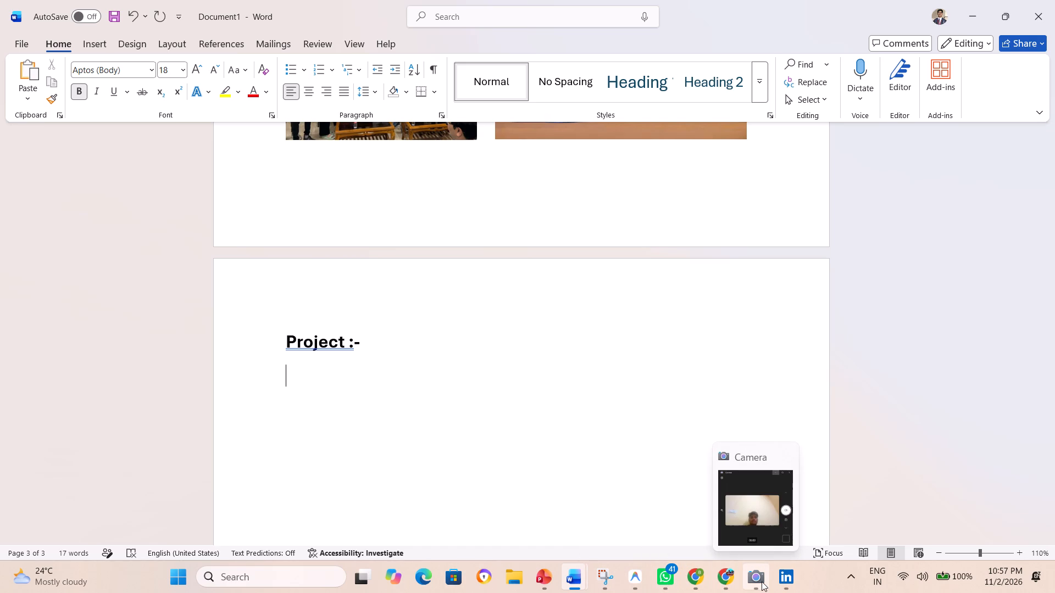
Switch to LinkedIn, locate the Food Spoilage Detection System project post in the activity feed, and expand its full text.
left_click(777, 577)
scroll(560, 303, "down", 4)
scroll(549, 310, "up", 3)
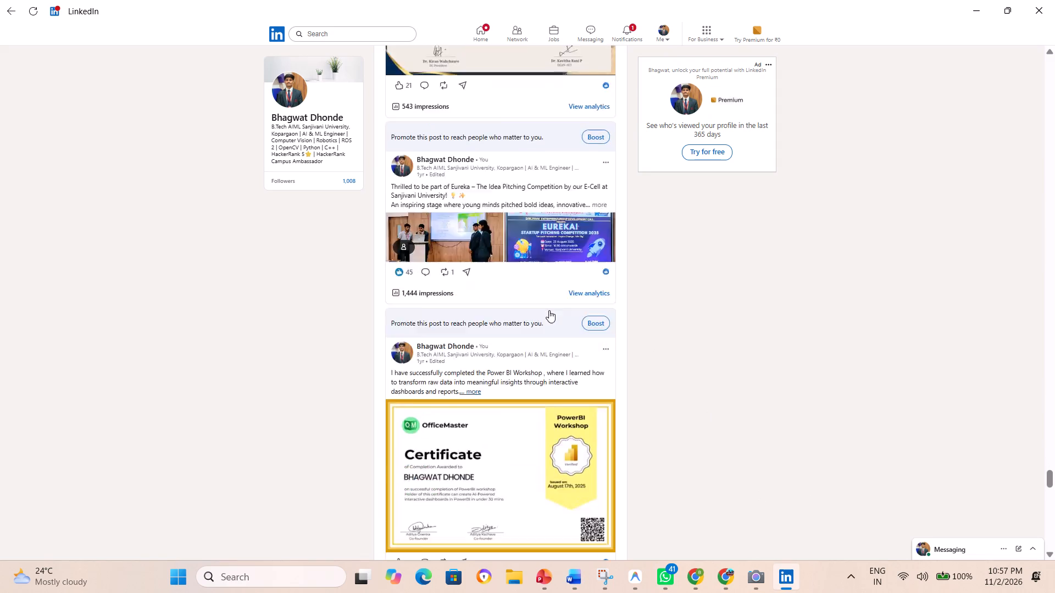
scroll(549, 310, "up", 10)
scroll(496, 283, "up", 4)
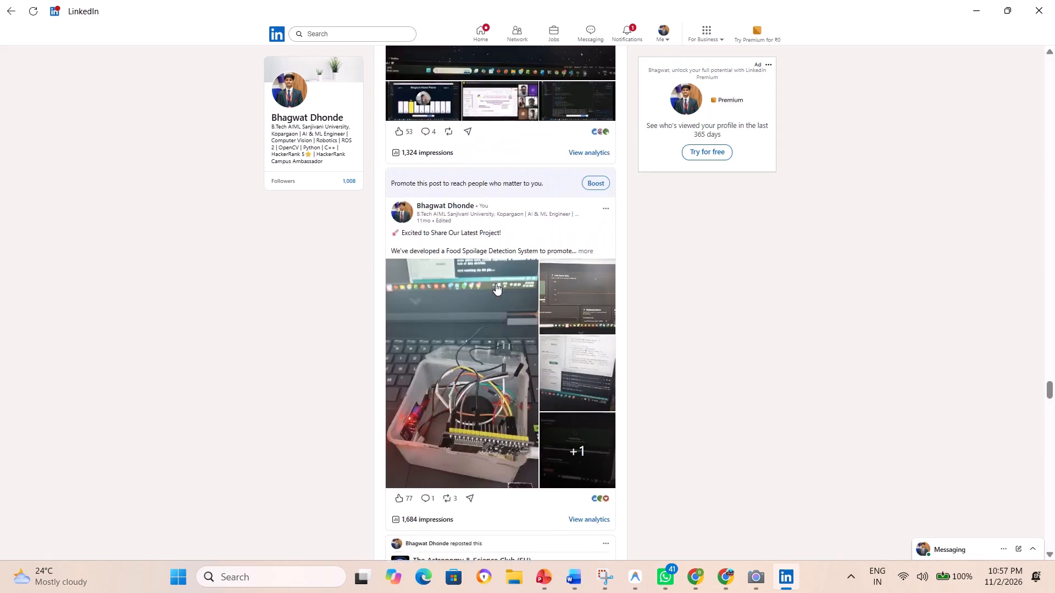
scroll(496, 283, "up", 3)
scroll(496, 283, "down", 3)
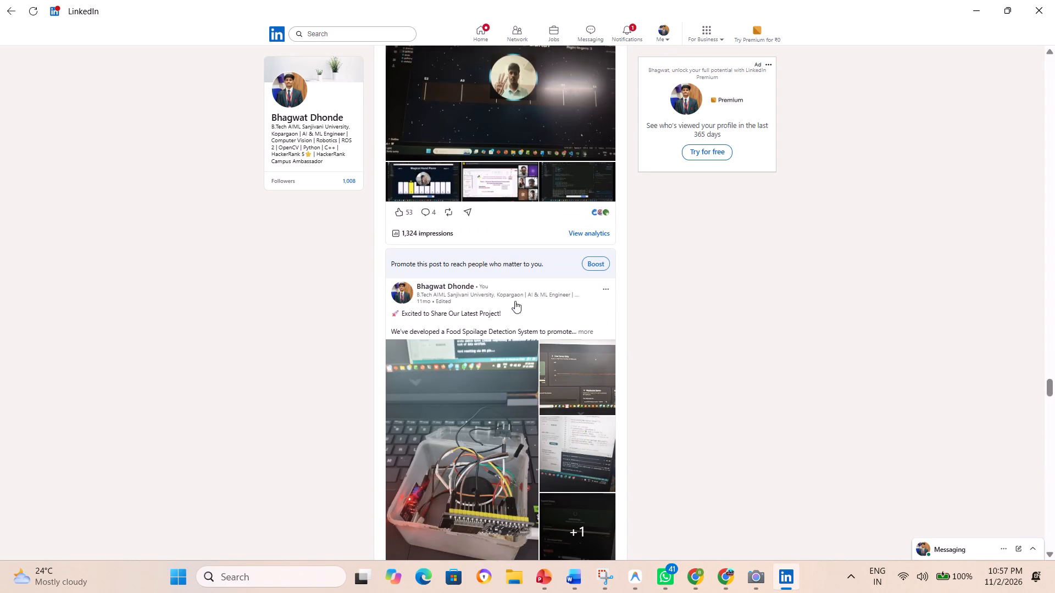
left_click(586, 282)
scroll(538, 316, "down", 1)
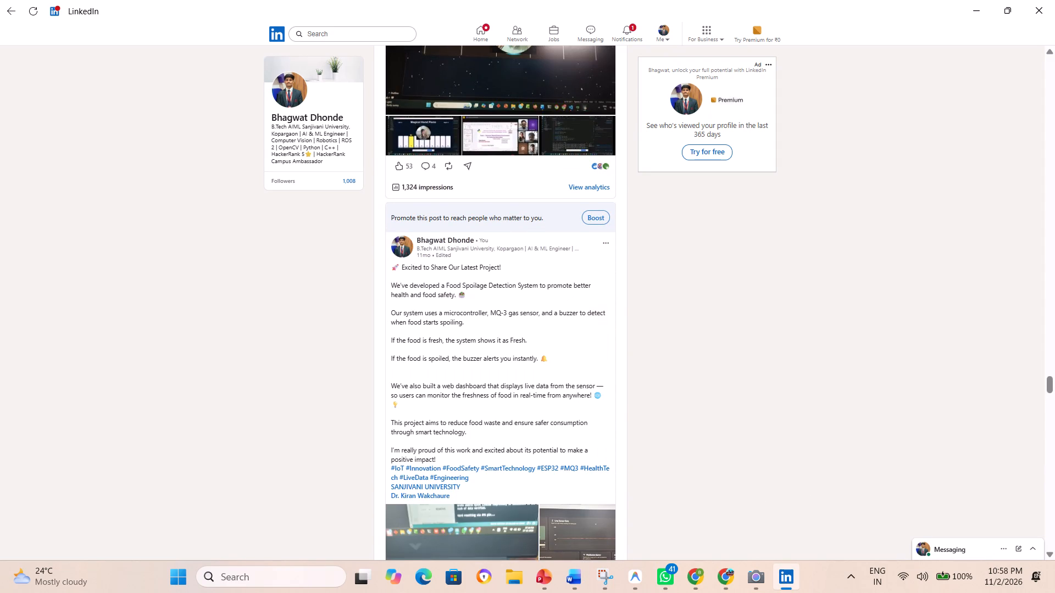
scroll(538, 316, "down", 1)
Open the post's photos, capture a screen snip of the circuit prototype photo, and advance to the FreshCheck dashboard photo.
left_click(578, 377)
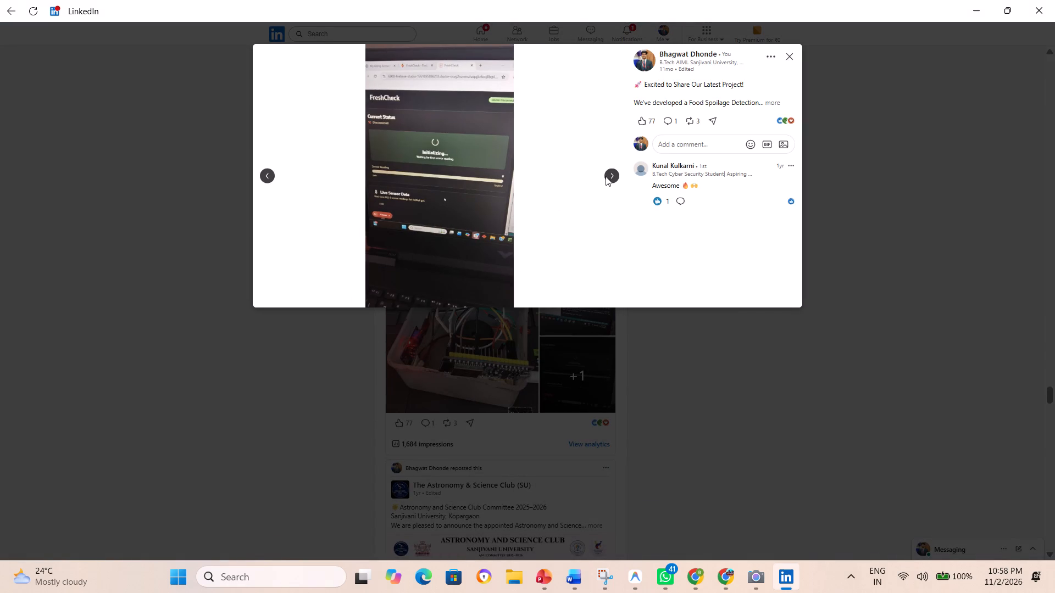
left_click(613, 175)
left_click(613, 175)
left_click(613, 175)
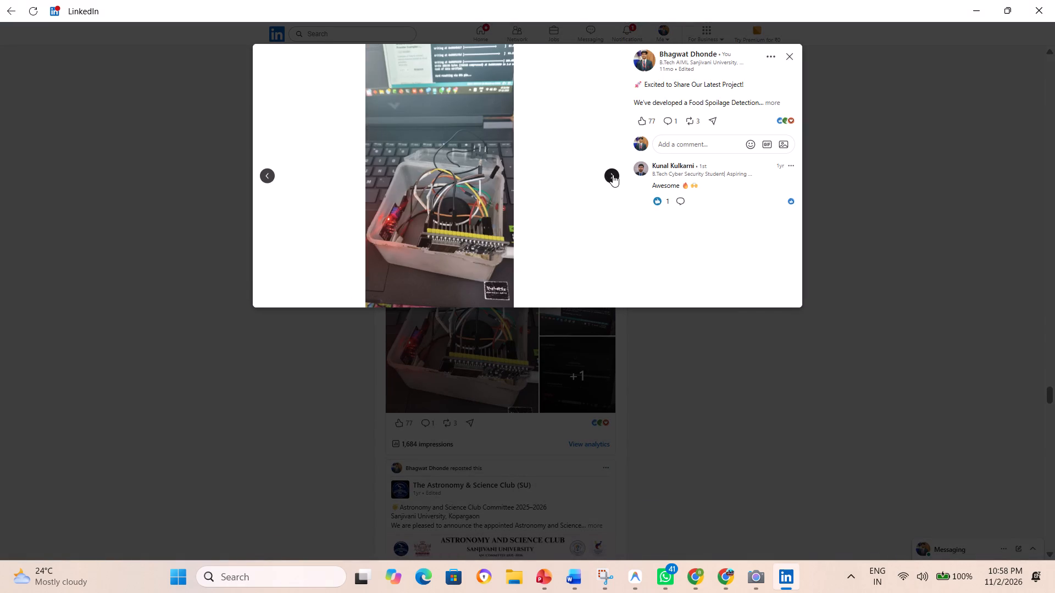
left_click(264, 170)
key("Print")
left_click_drag(320, 53, 545, 290)
left_click(608, 177)
Switch back to the Word document, paste the prototype photo under the "Project :-" heading, and shrink it to leave room beside it.
key("alt+Tab")
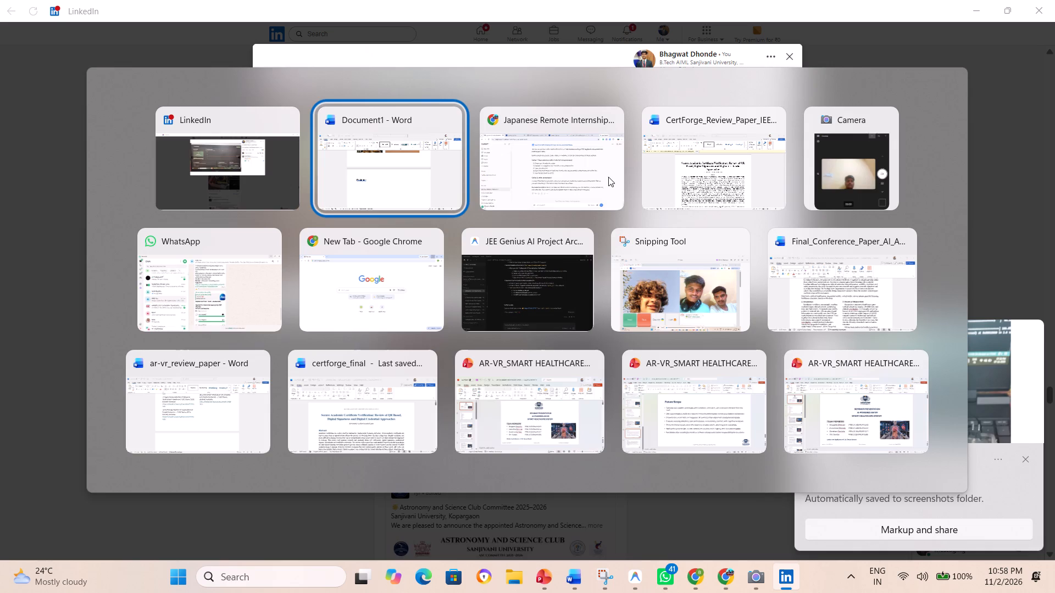
key("ctrl+v")
left_click(425, 314)
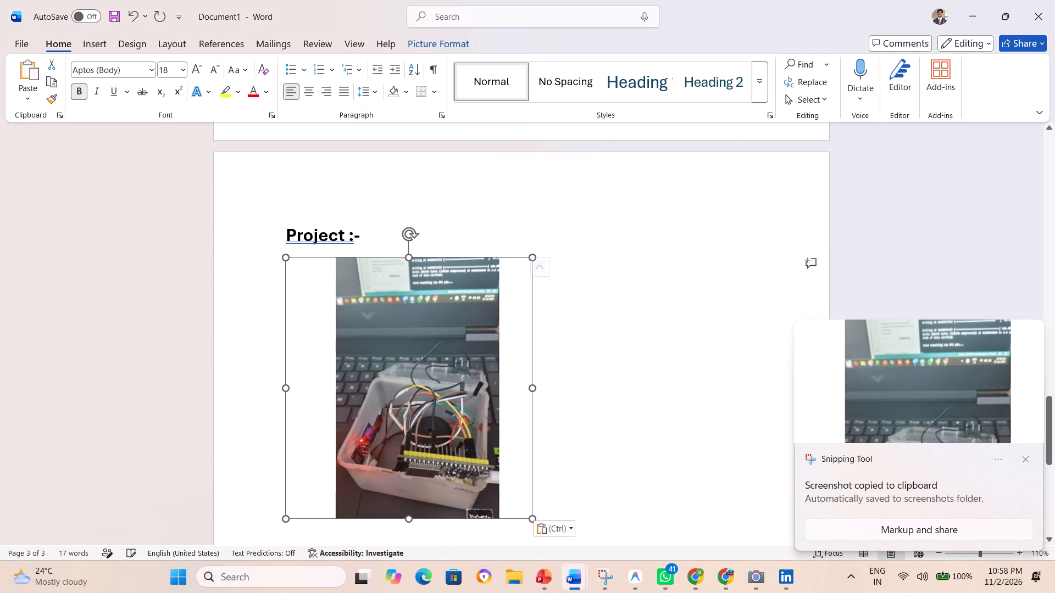
left_click_drag(533, 259, 436, 324)
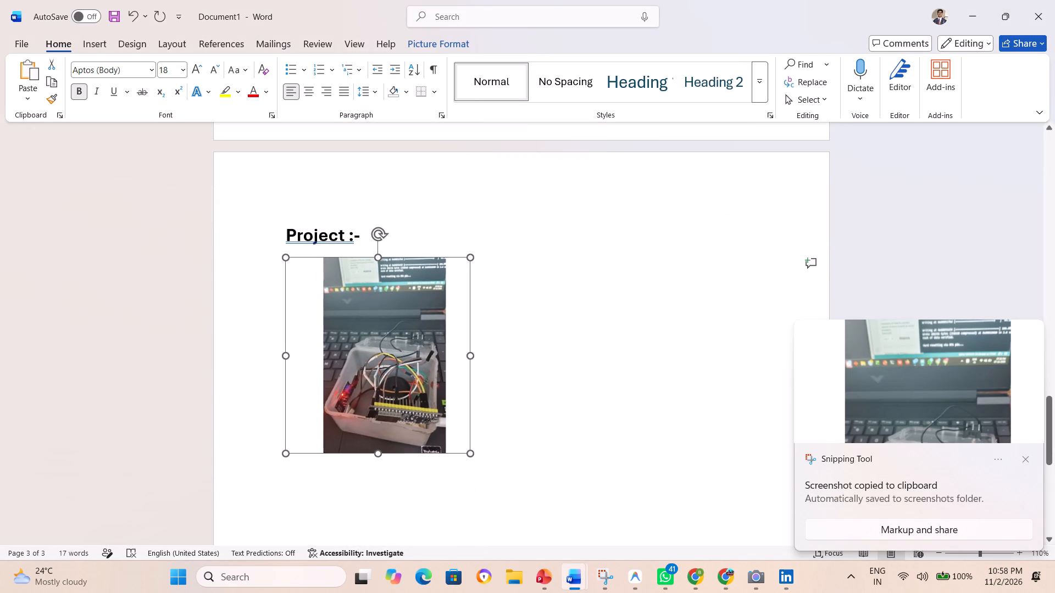
left_click_drag(436, 324, 378, 337)
left_click(477, 333)
Switch to LinkedIn and capture a screen snip of the FreshCheck dashboard photo.
key("alt+Tab")
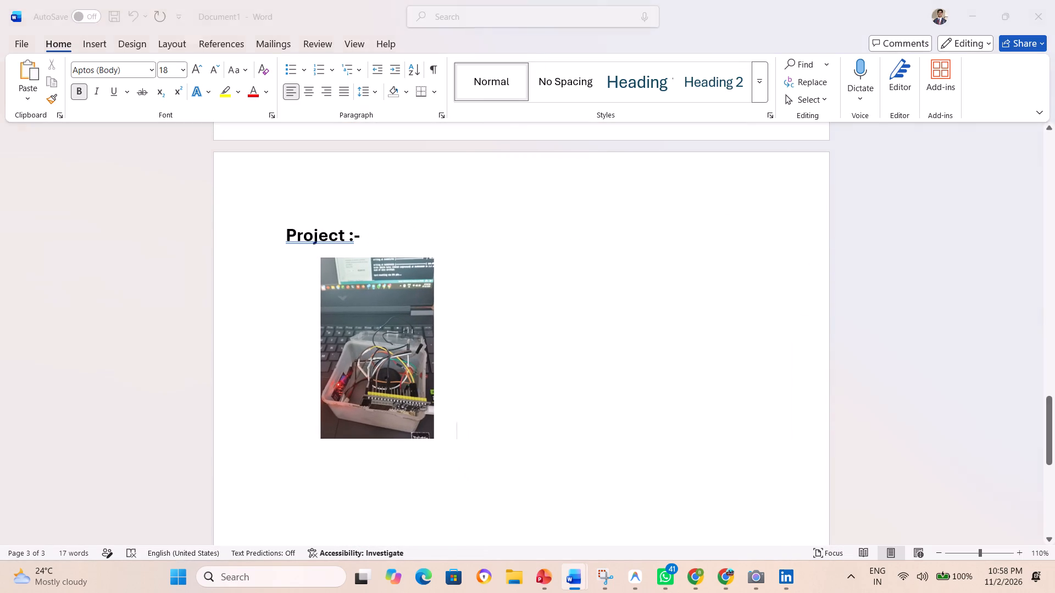
key("Print")
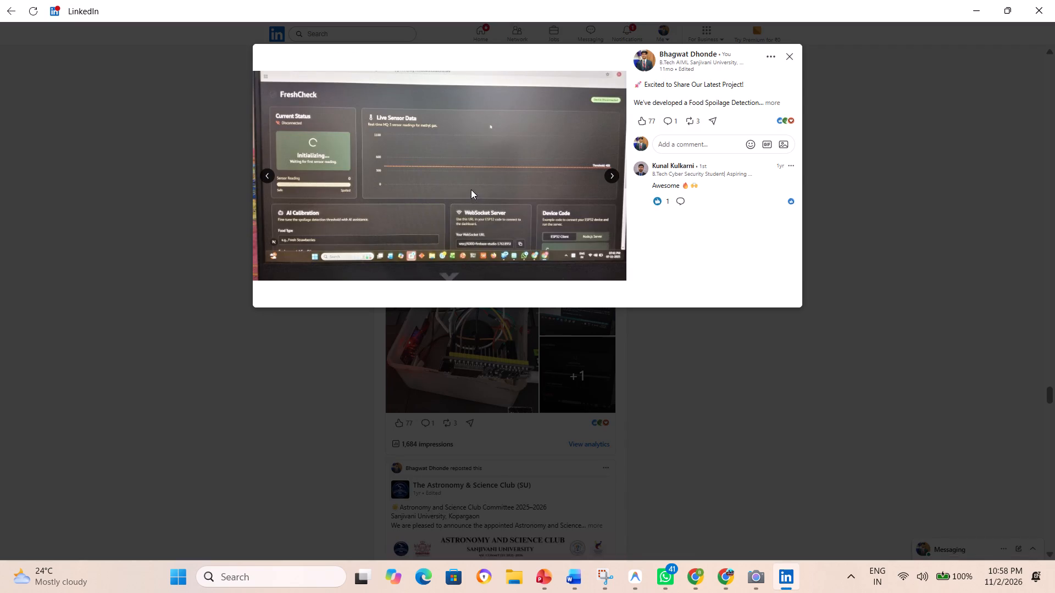
left_click_drag(258, 74, 621, 289)
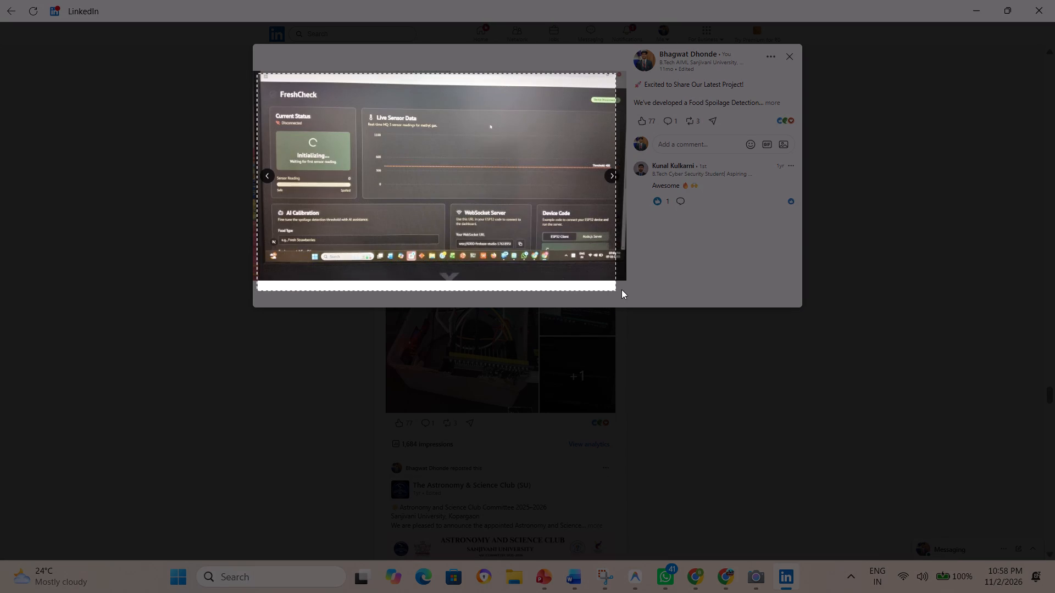
left_click_drag(621, 289, 631, 284)
Switch back to Word, paste the FreshCheck dashboard photo after the prototype photo, and shrink it to fit on the same line.
key("alt+Tab")
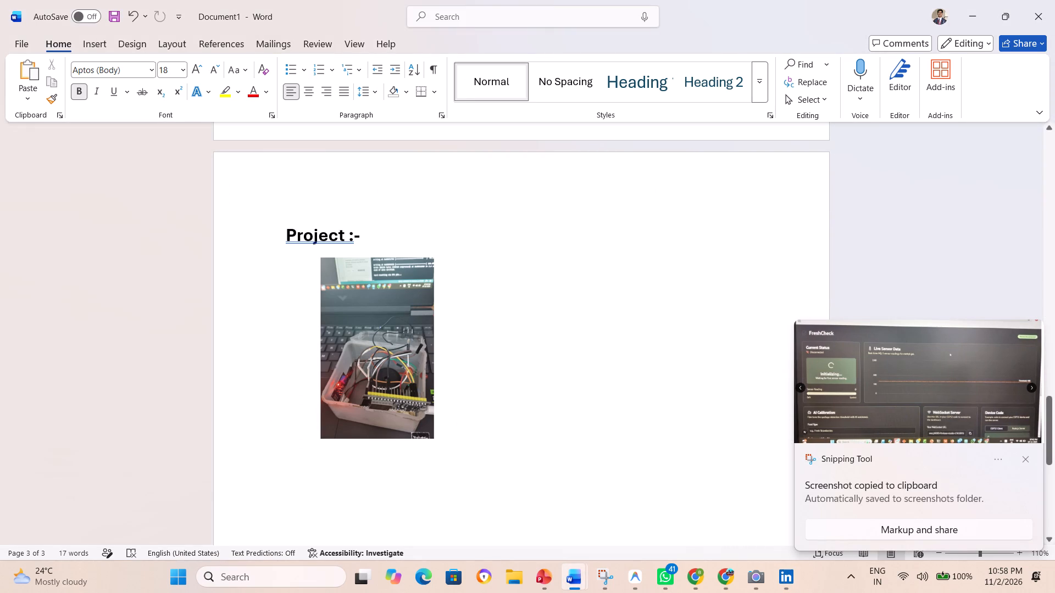
key("ctrl+v")
left_click(437, 345)
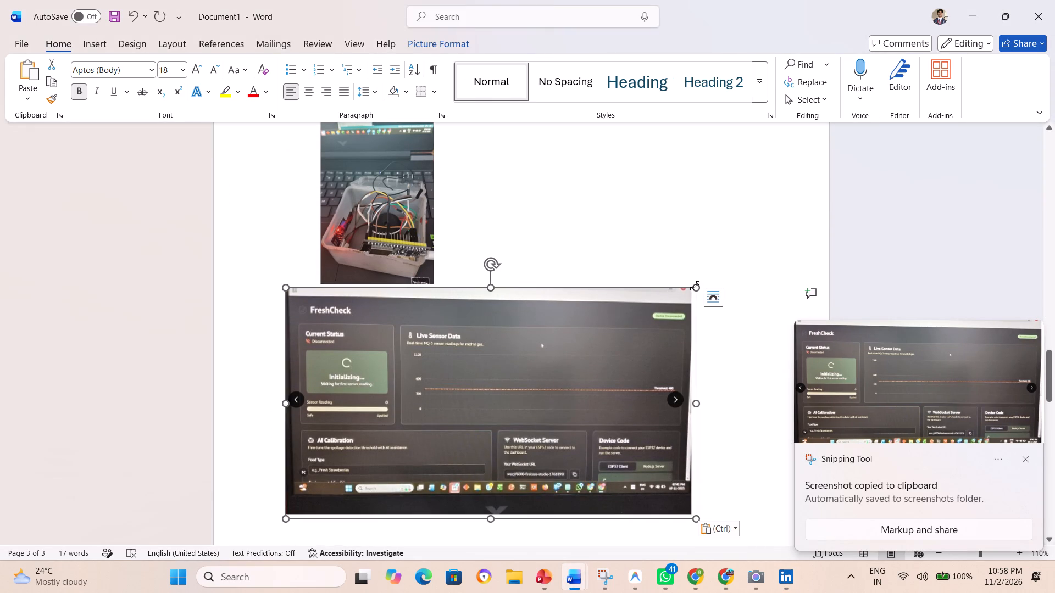
left_click_drag(695, 286, 425, 368)
Insert an empty line between the "Project :-" heading and the project photos.
scroll(393, 392, "up", 2)
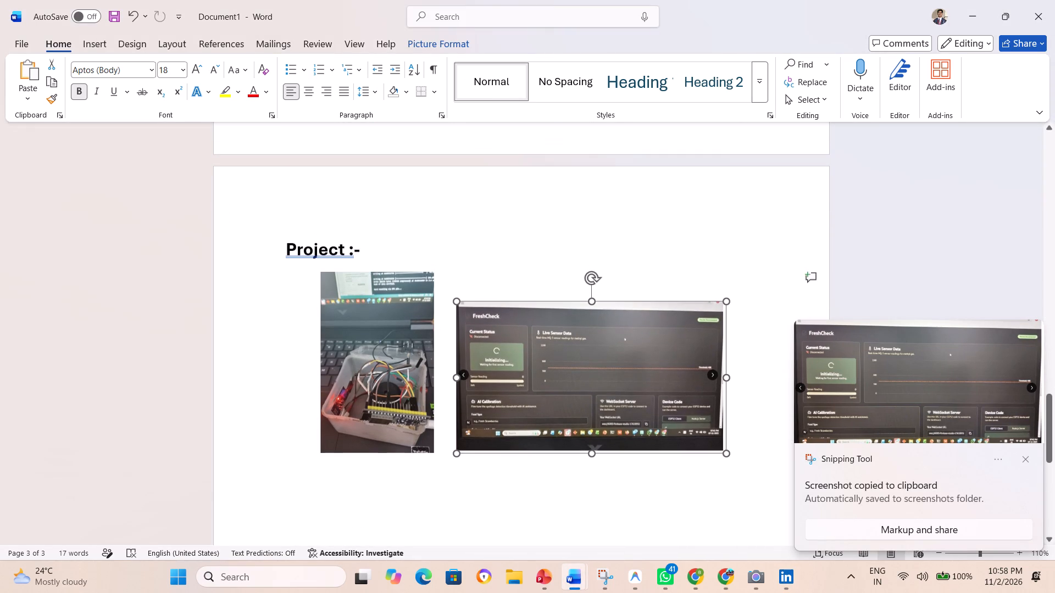
left_click(406, 250)
key("Return")
Switch to LinkedIn, close the photo viewer, and copy the post's sentence "We've developed a Food Spoilage Detection System to promote better health and food safety.".
key("alt+Tab")
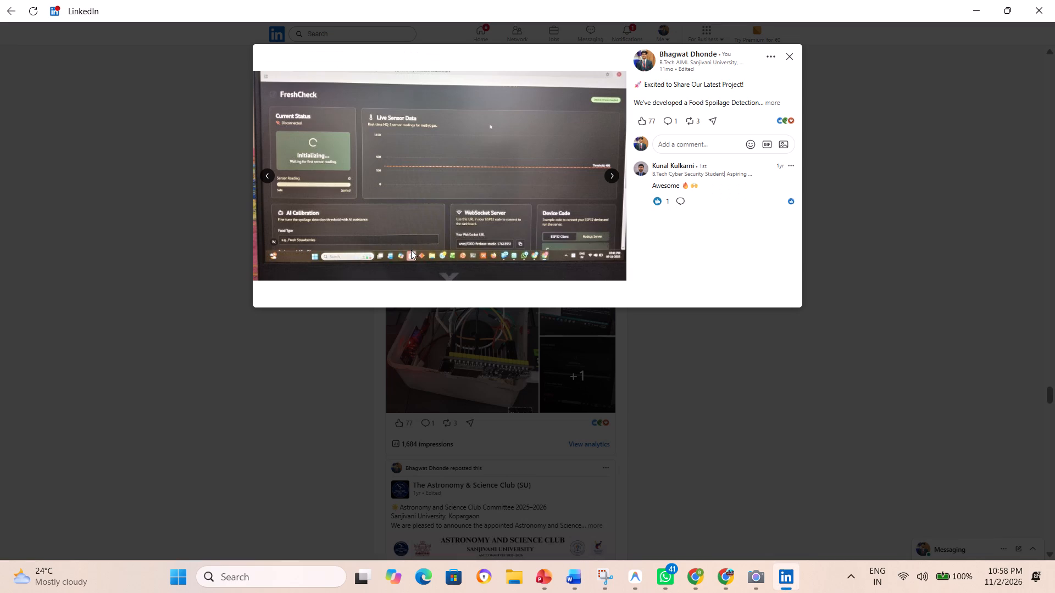
scroll(675, 156, "up", 6)
left_click(791, 175)
left_click(907, 176)
scroll(453, 240, "up", 1)
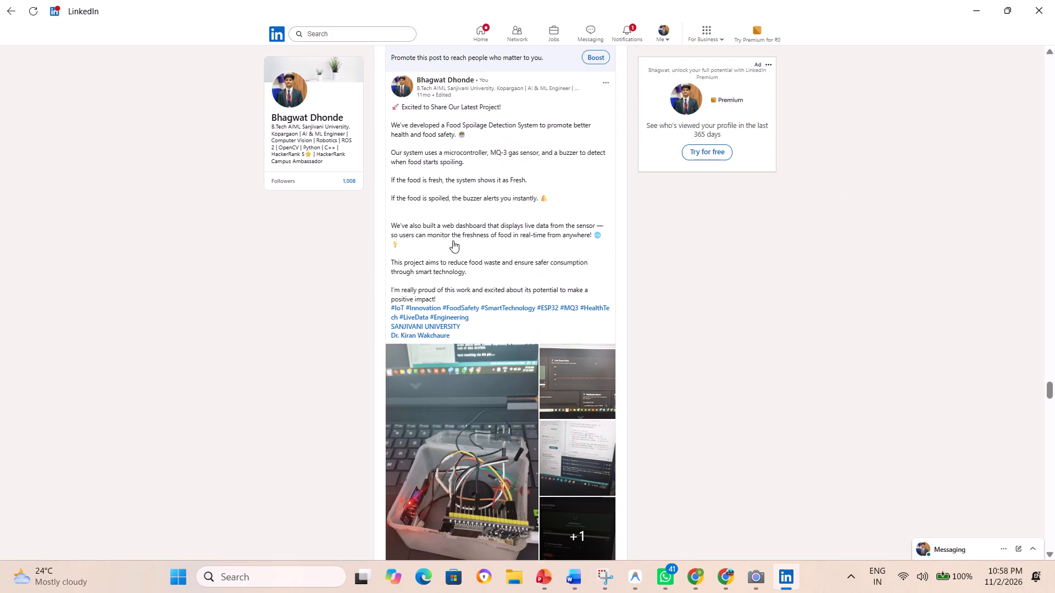
scroll(453, 240, "up", 1)
left_click_drag(388, 283, 458, 299)
key("ctrl+c")
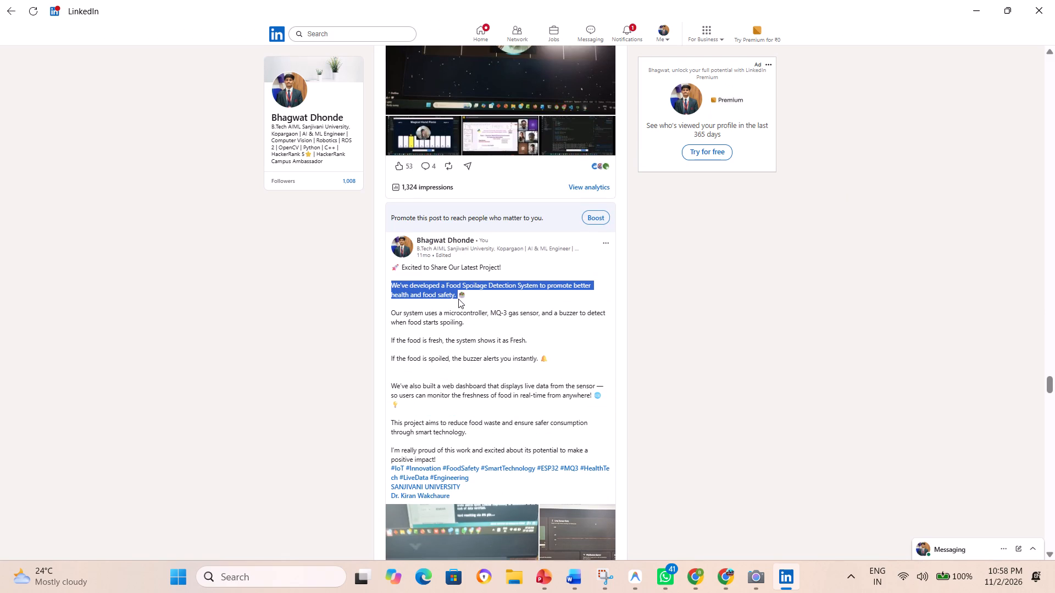
Switch back to Word and add the copied Food Spoilage Detection System sentence, numbered "1)", on the empty line under the heading.
key("alt+Tab")
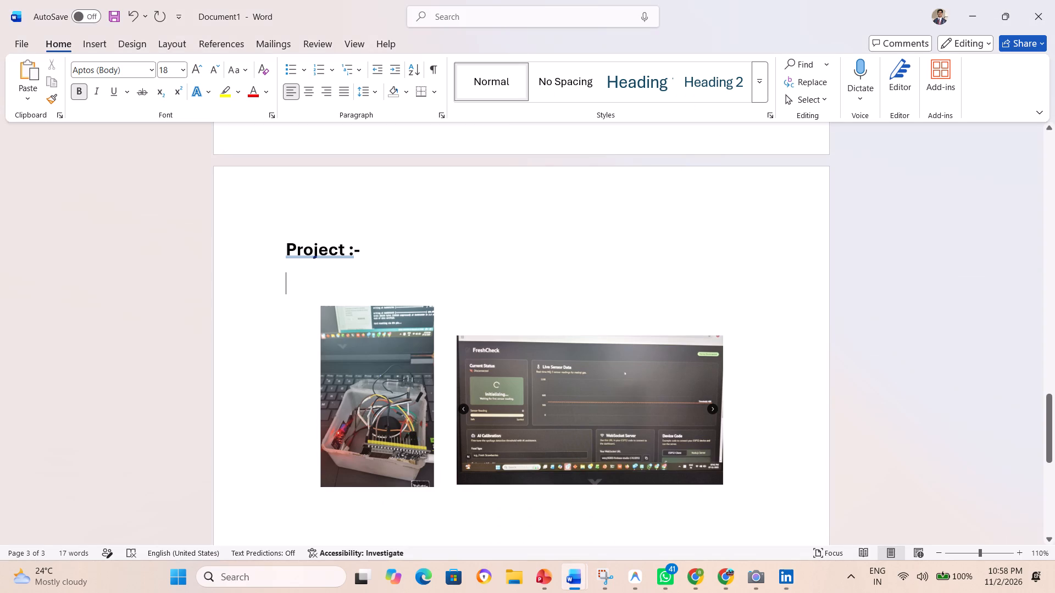
key("1")
key("shift+parenright")
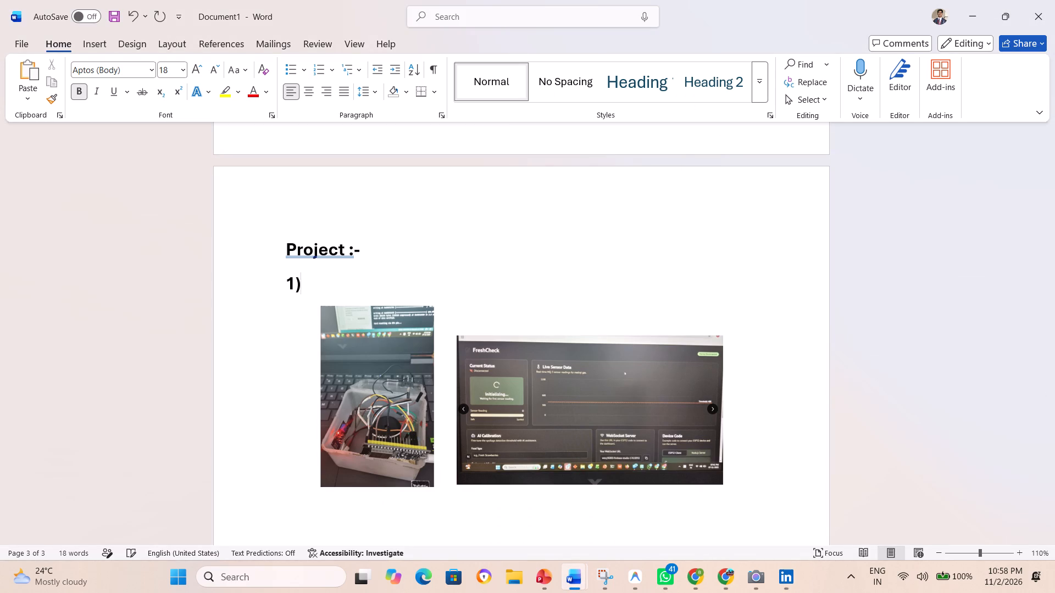
key("ctrl+v")
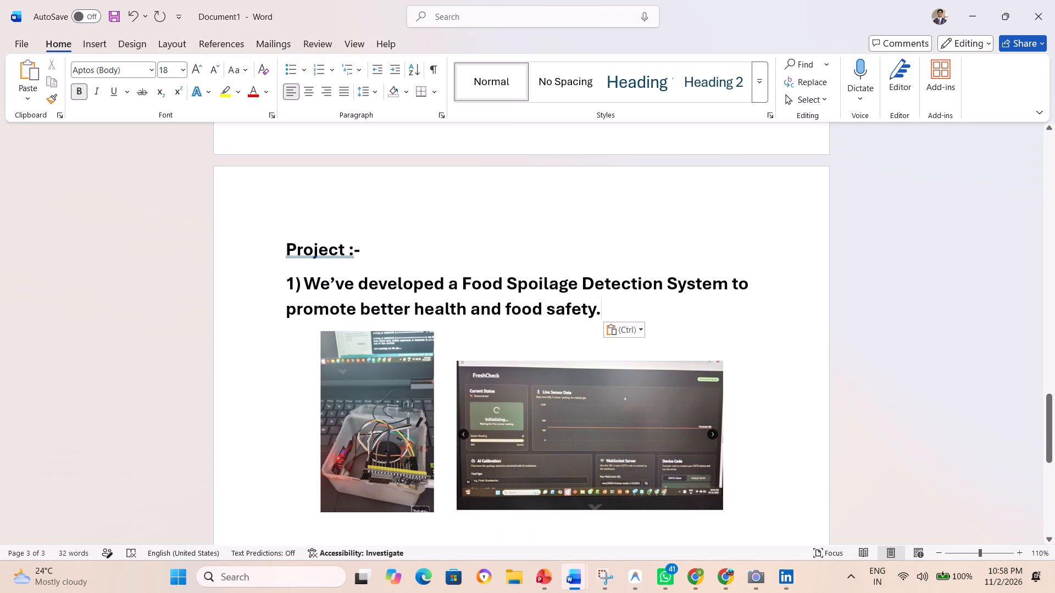
Remove the bold from the Food Spoilage Detection System sentence and set its font size to 14.
left_click_drag(606, 309, 280, 282)
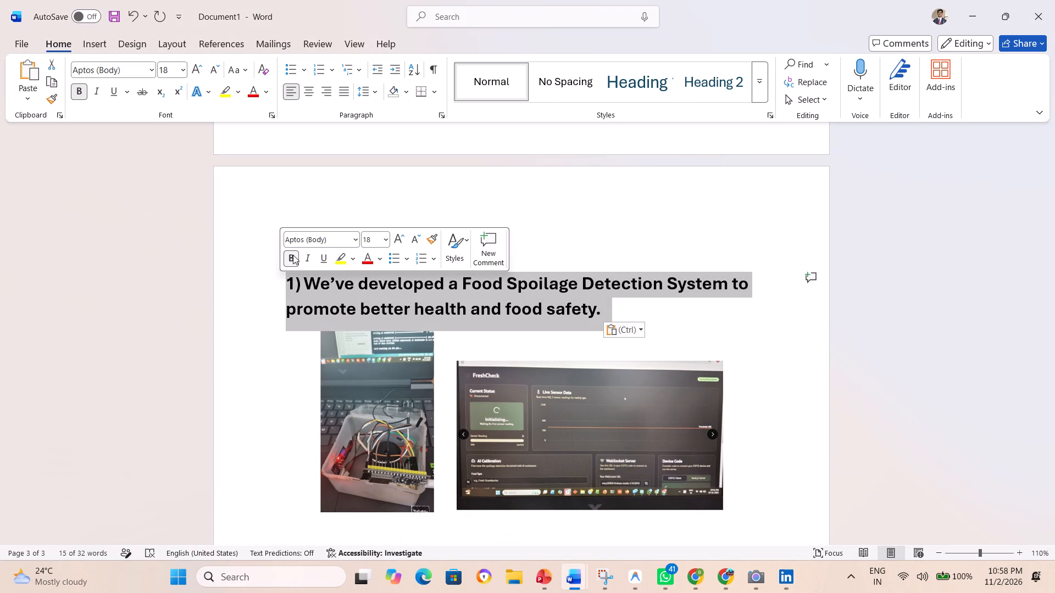
left_click(293, 255)
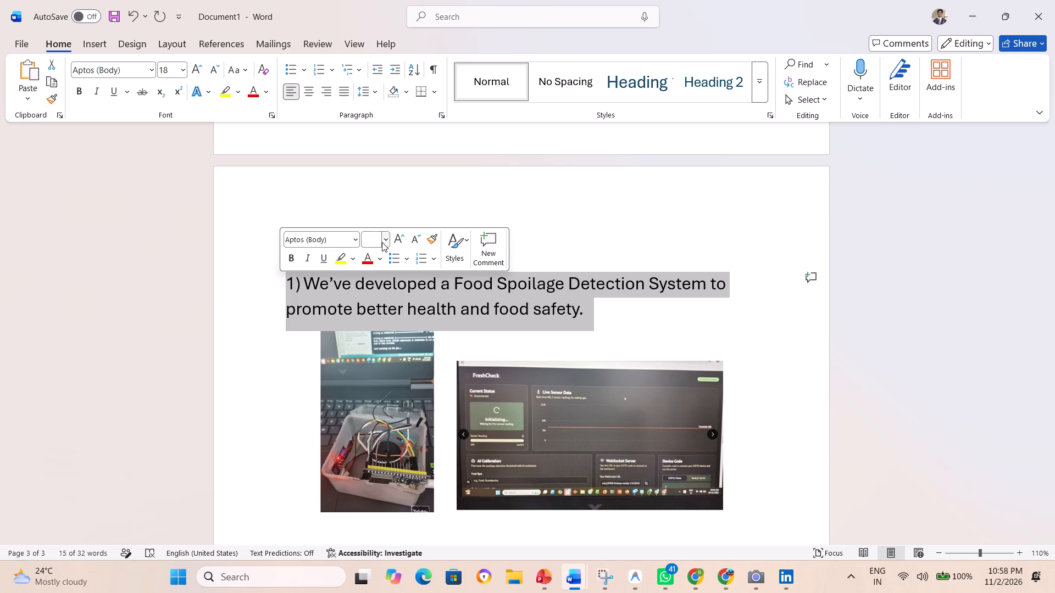
left_click(382, 242)
left_click(366, 337)
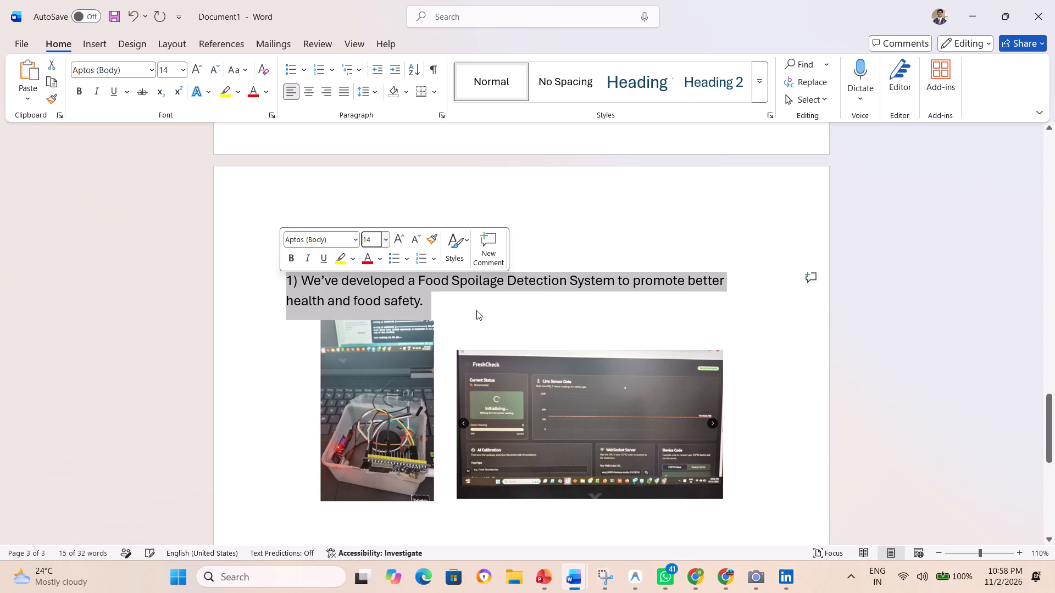
left_click(495, 303)
Start a new line below the project photos, leaving one empty line, and number it "2)".
left_click(785, 460)
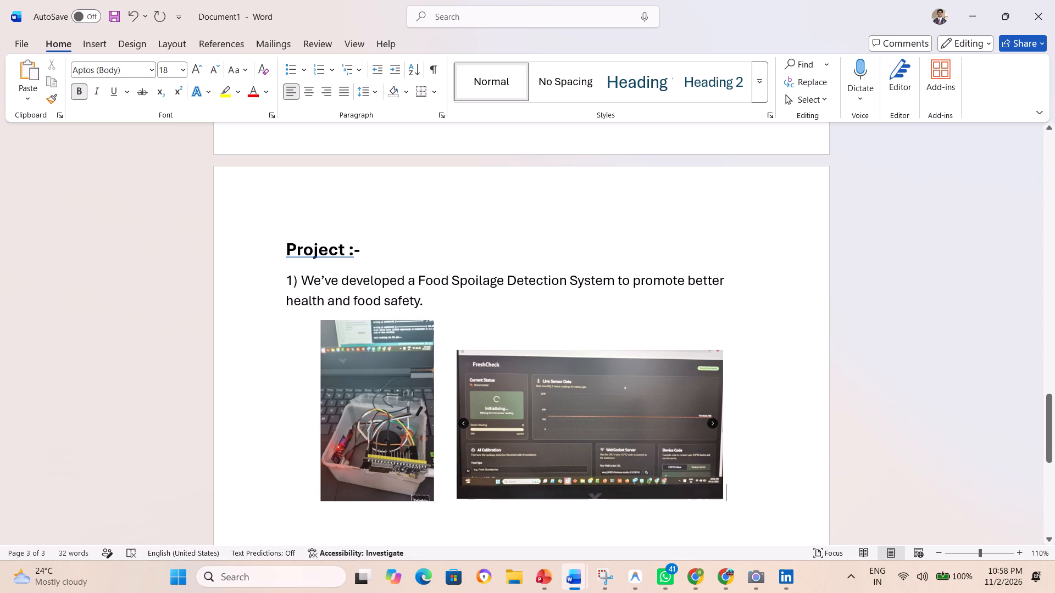
key("Return")
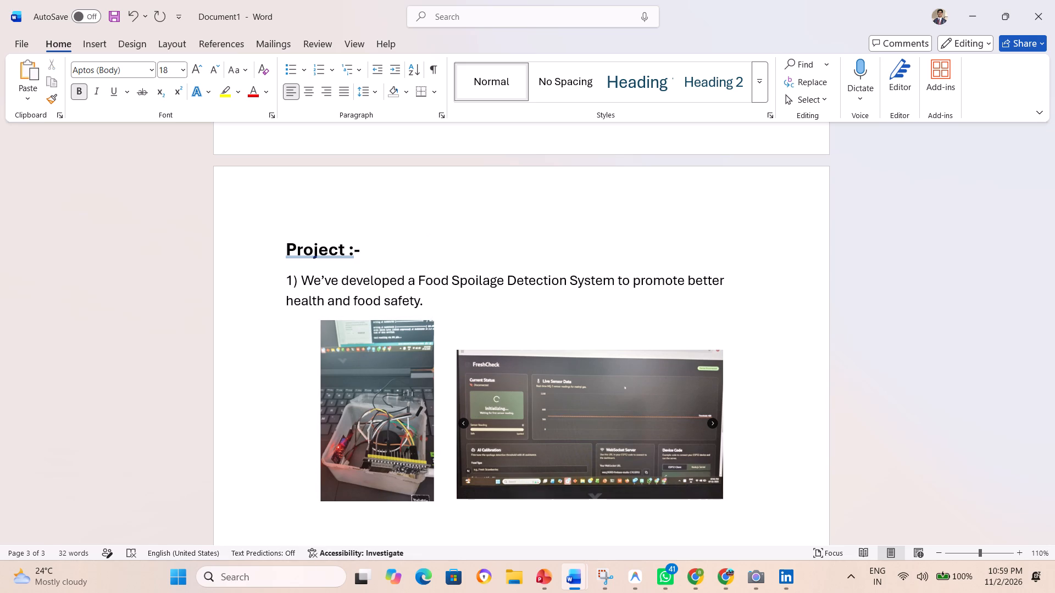
key("Return")
key("2")
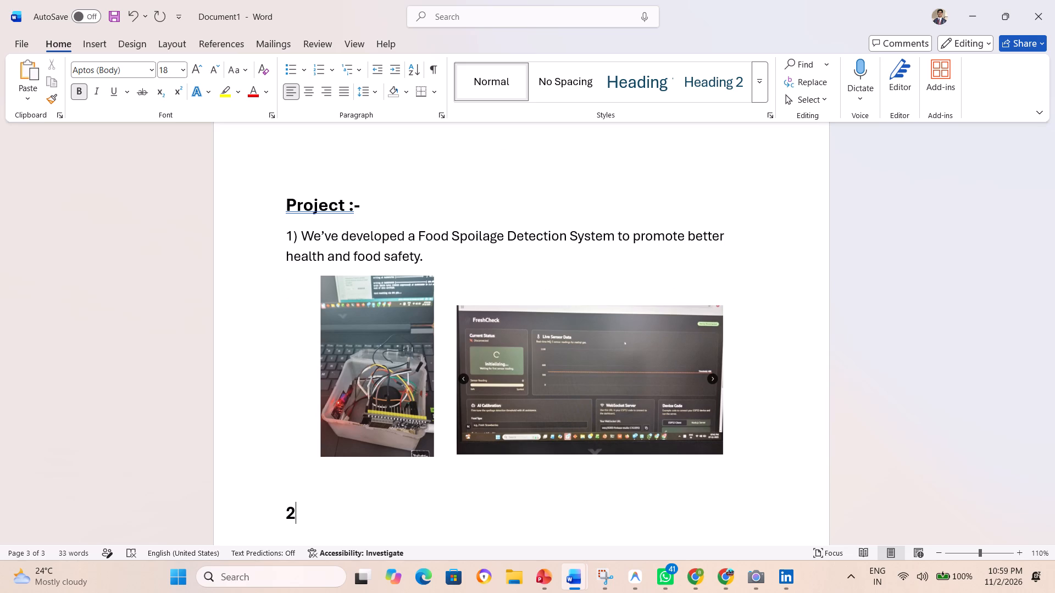
key("shift+parenright")
Switch to LinkedIn and look through the more recent profile posts for a second project to list.
key("alt+Tab")
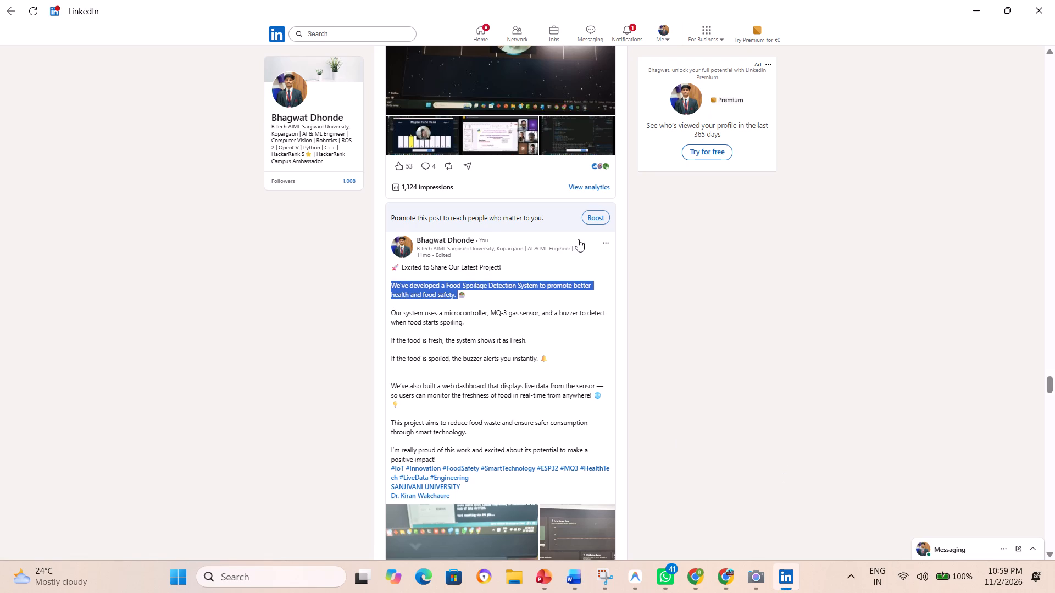
scroll(578, 239, "up", 2)
scroll(527, 259, "up", 2)
left_click(863, 383)
scroll(329, 347, "up", 2)
scroll(514, 319, "up", 1)
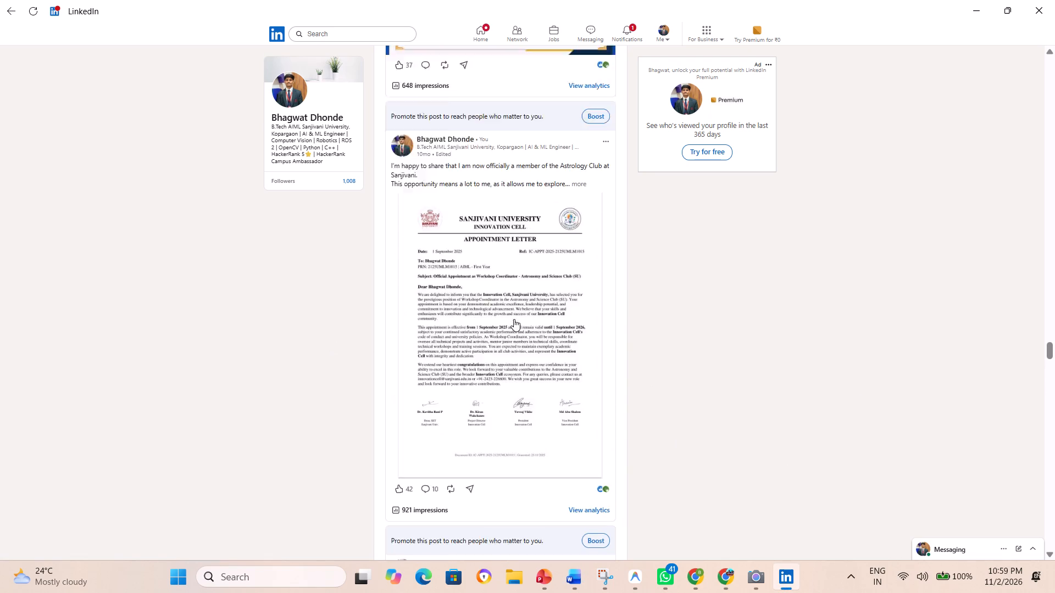
scroll(350, 315, "up", 2)
scroll(557, 266, "up", 4)
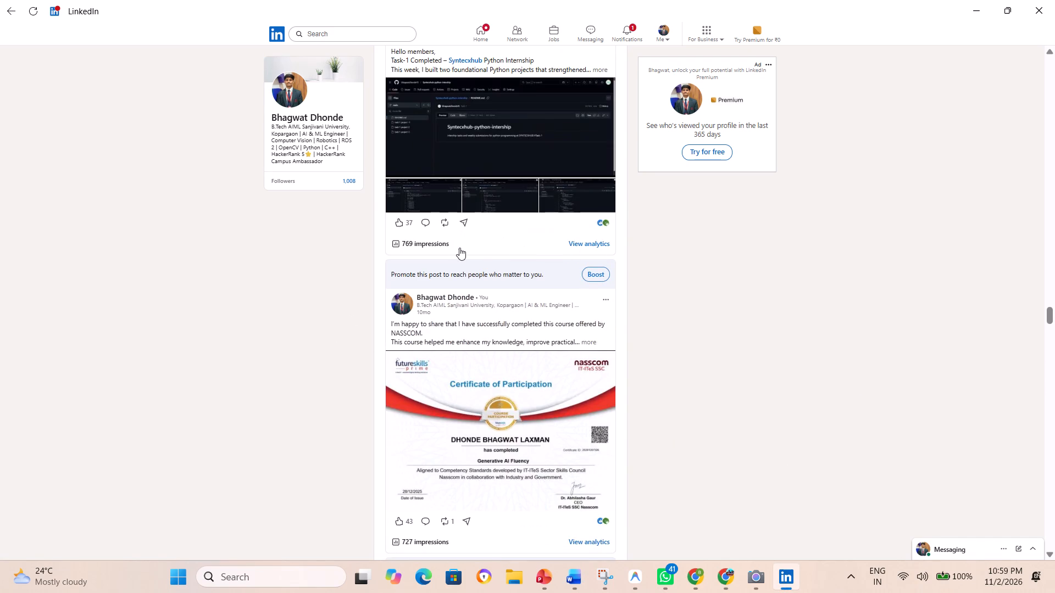
scroll(459, 247, "up", 1)
scroll(459, 247, "down", 1)
scroll(459, 247, "up", 5)
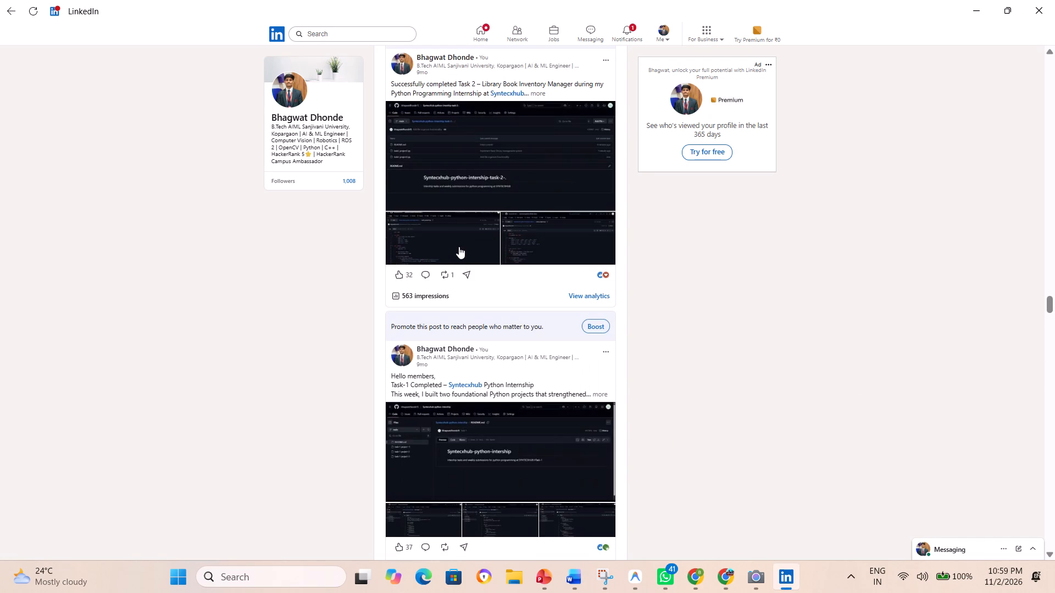
scroll(459, 247, "down", 9)
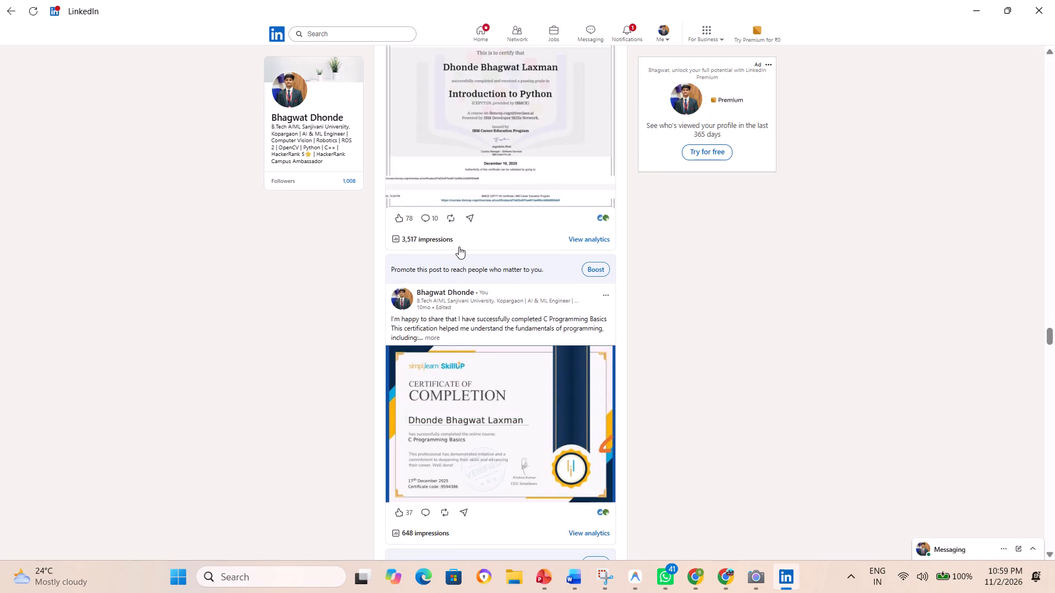
scroll(459, 247, "down", 3)
scroll(459, 239, "up", 10)
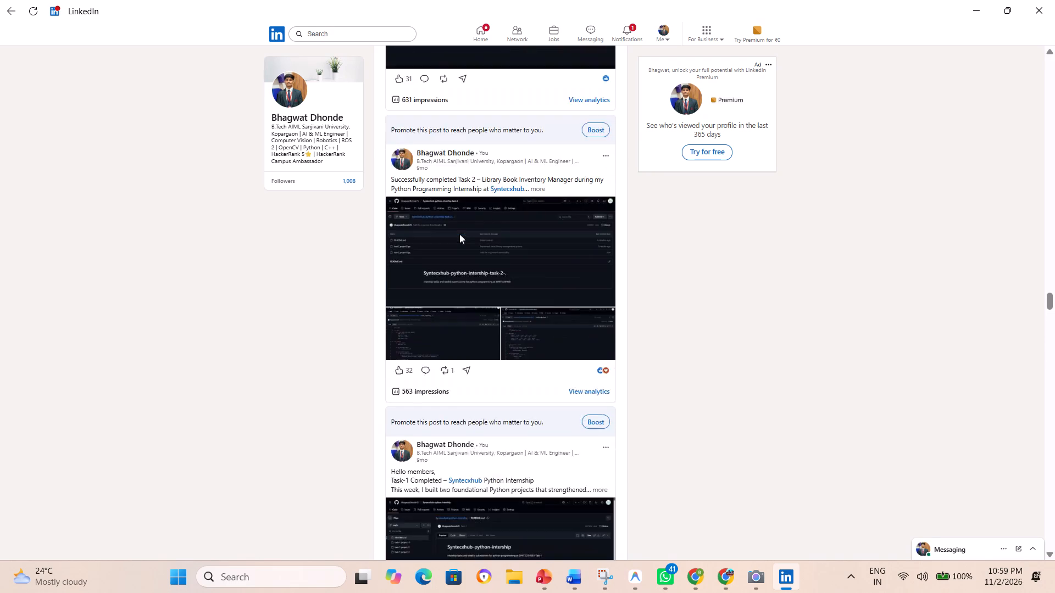
scroll(459, 234, "up", 6)
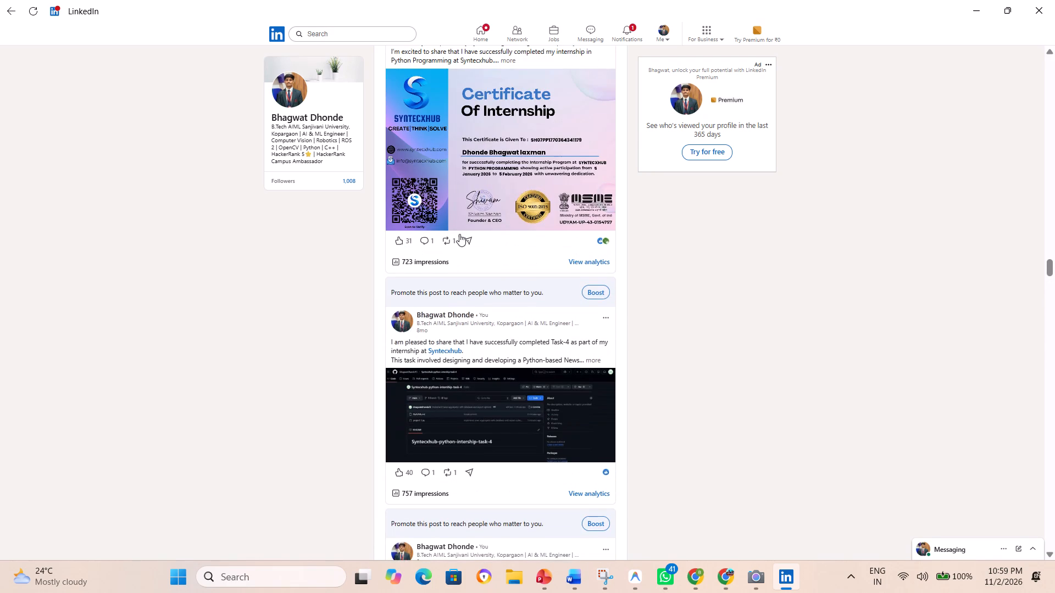
scroll(459, 234, "up", 12)
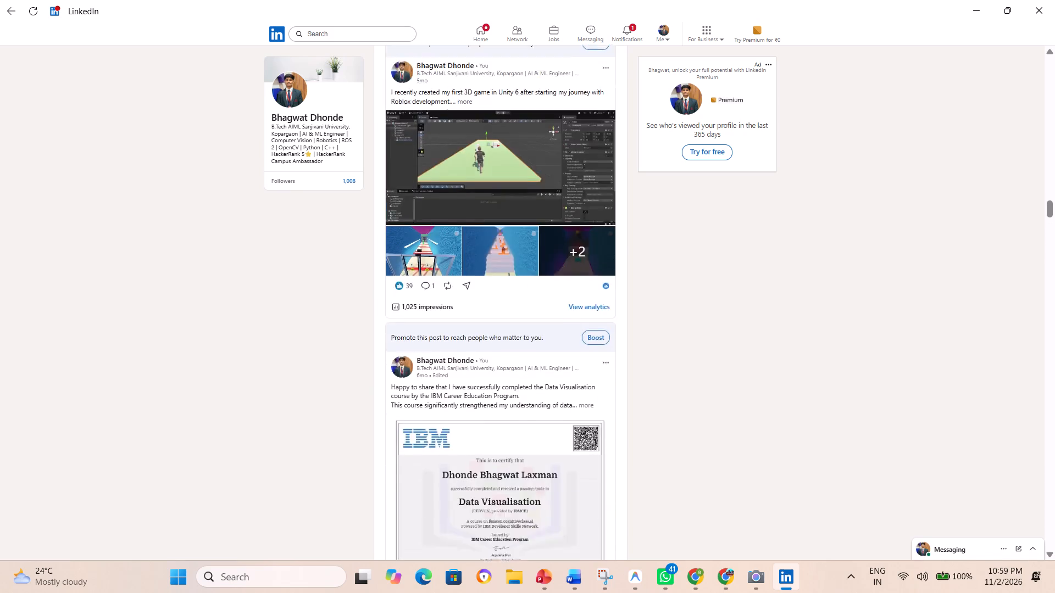
scroll(459, 234, "up", 6)
scroll(459, 234, "down", 2)
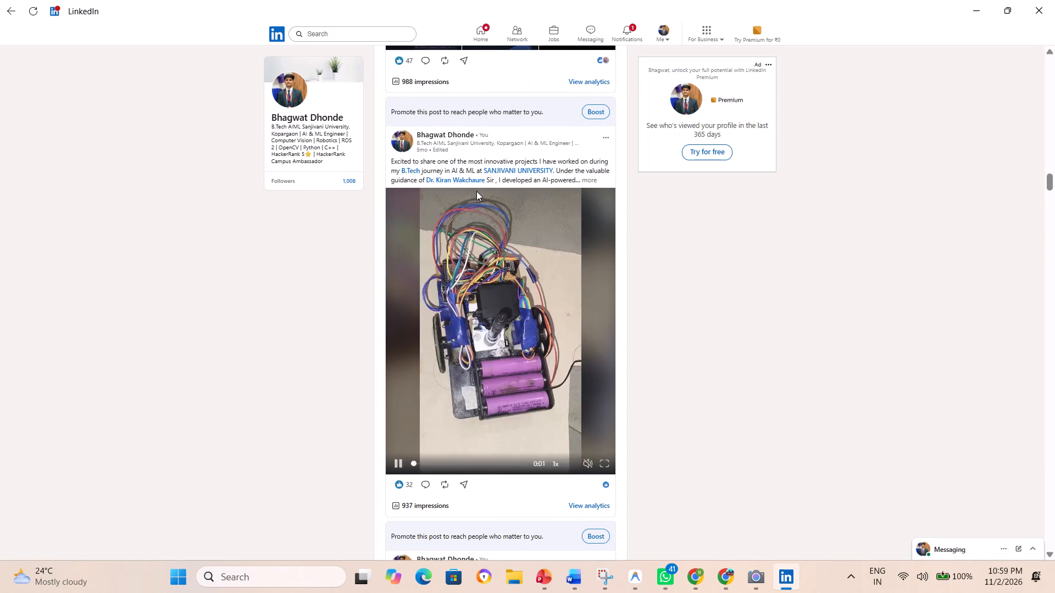
Expand the robot project post and copy the sentence from "I developed an AI-powered Shape Detection and Drawing Robot" through "one intelligent automation project.".
left_click(590, 178)
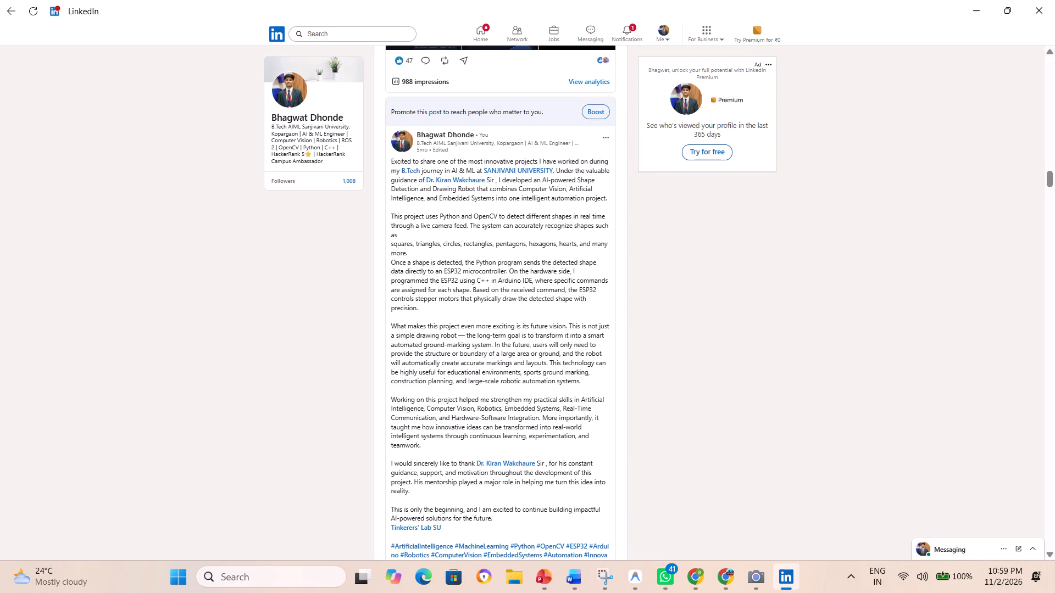
left_click_drag(497, 181, 594, 187)
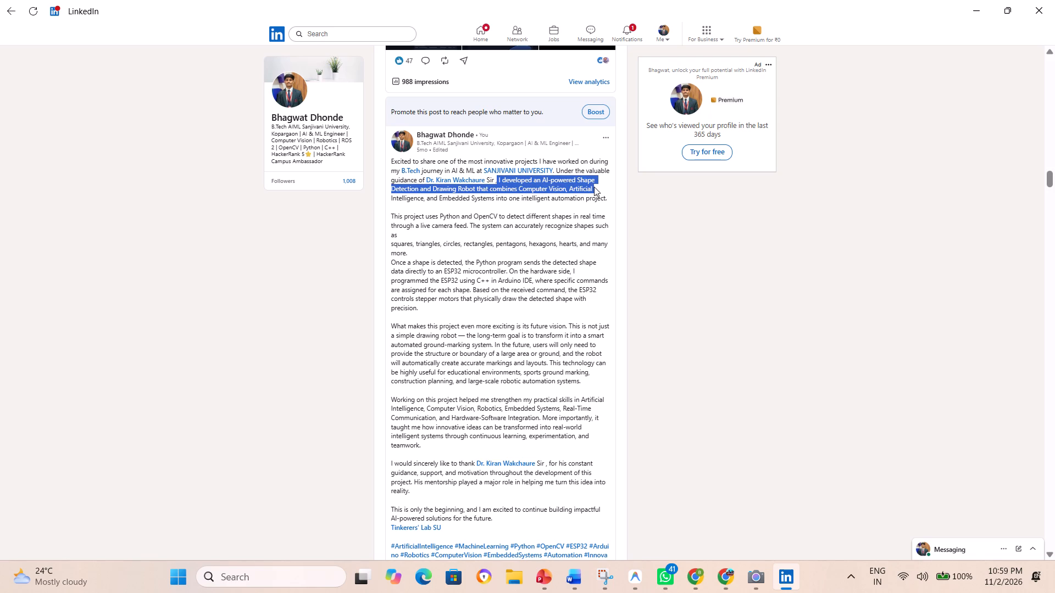
left_click_drag(594, 187, 574, 193)
left_click_drag(574, 193, 604, 198)
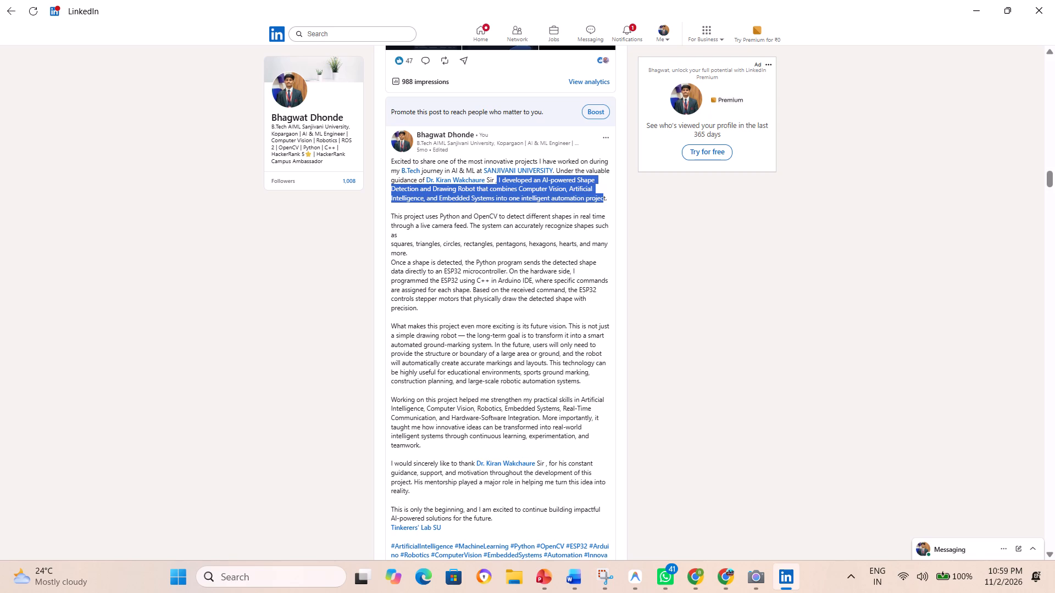
left_click_drag(604, 198, 607, 198)
key("ctrl+c")
key("ctrl+c")
key("ctrl+c")
Switch back to Word and paste the copied Shape Detection and Drawing Robot sentence after "2)".
key("alt+Tab")
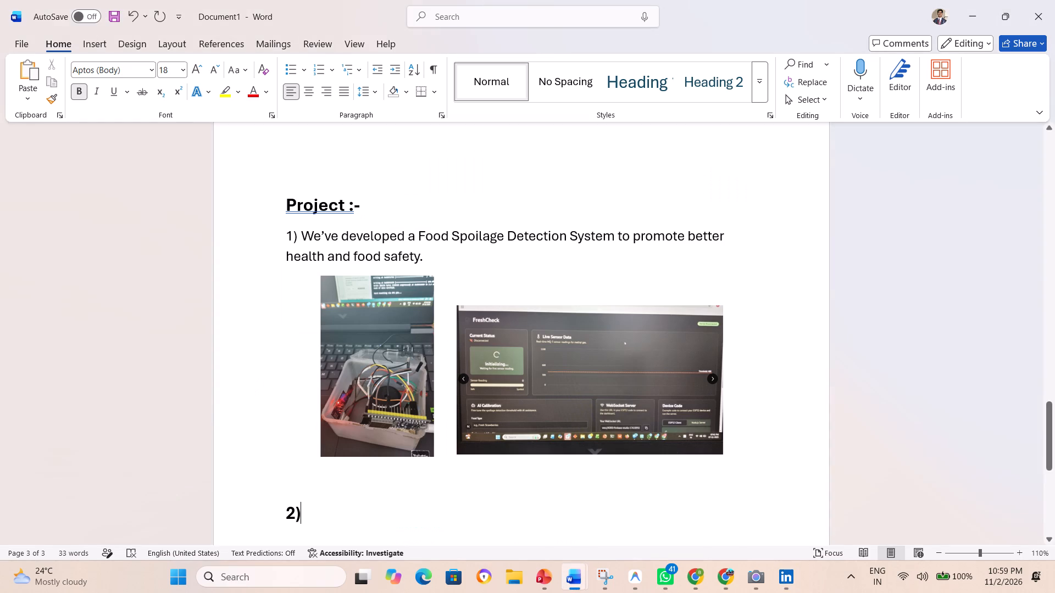
key("ctrl+v")
Set the numbered Shape Detection and Drawing Robot sentence to font size 14 and remove its bold.
left_click_drag(468, 514, 336, 446)
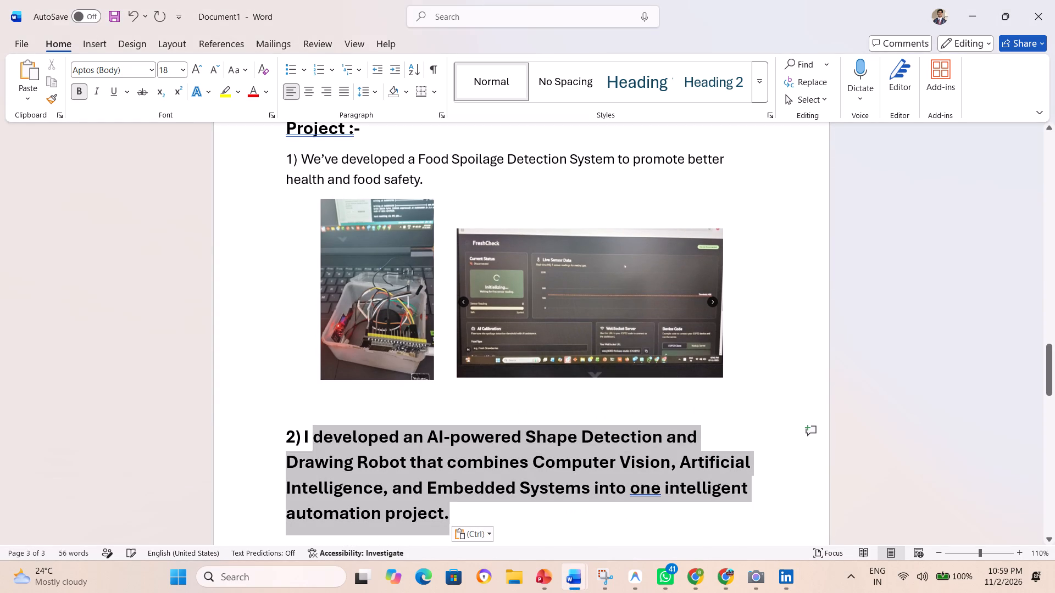
left_click_drag(336, 446, 254, 425)
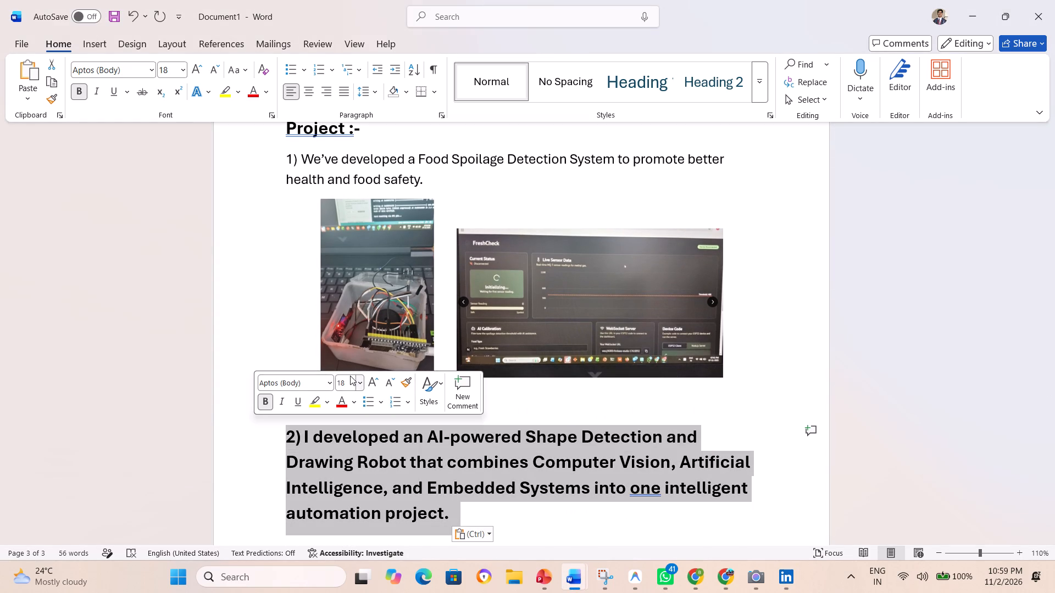
left_click(354, 380)
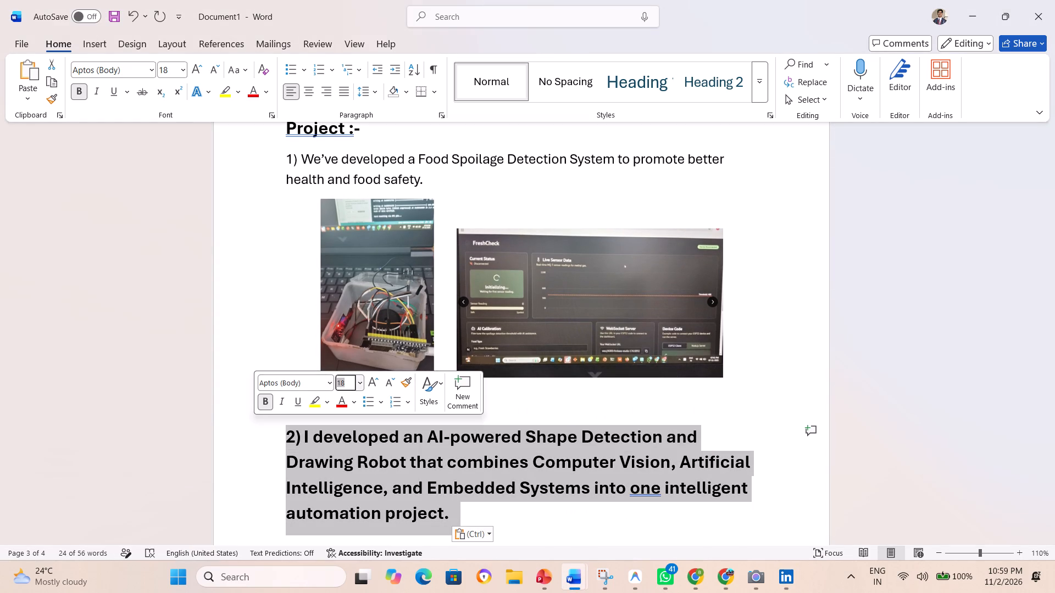
key("BackSpace")
type("14")
key("Return")
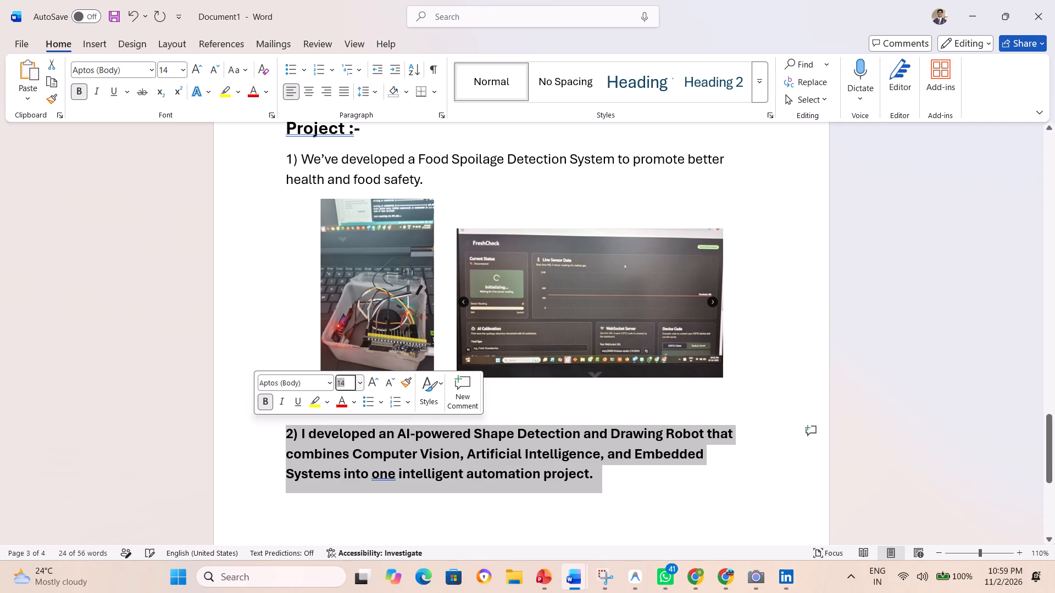
left_click(264, 395)
left_click(261, 410)
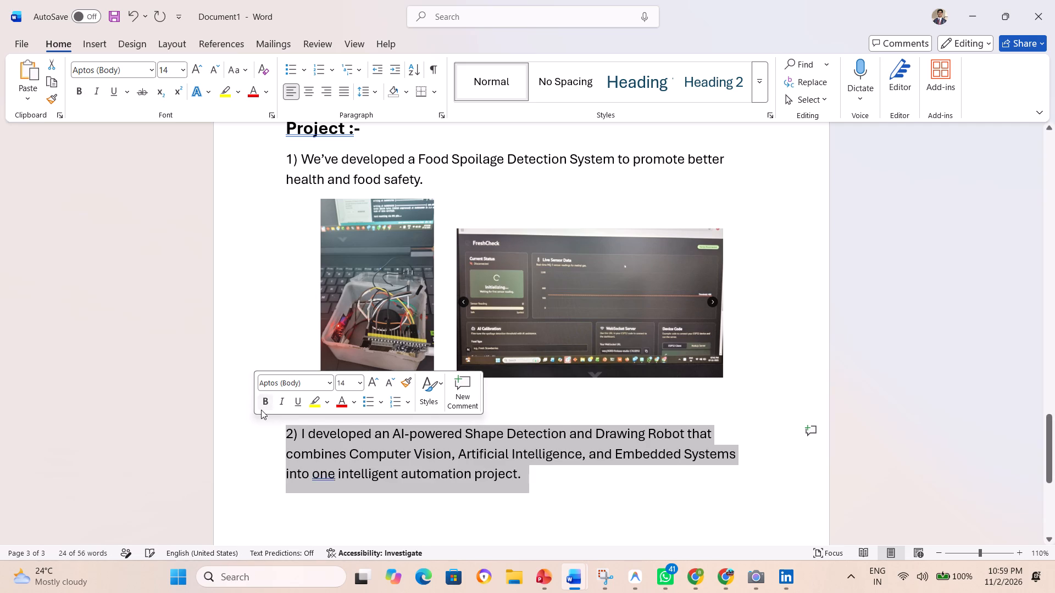
left_click(265, 399)
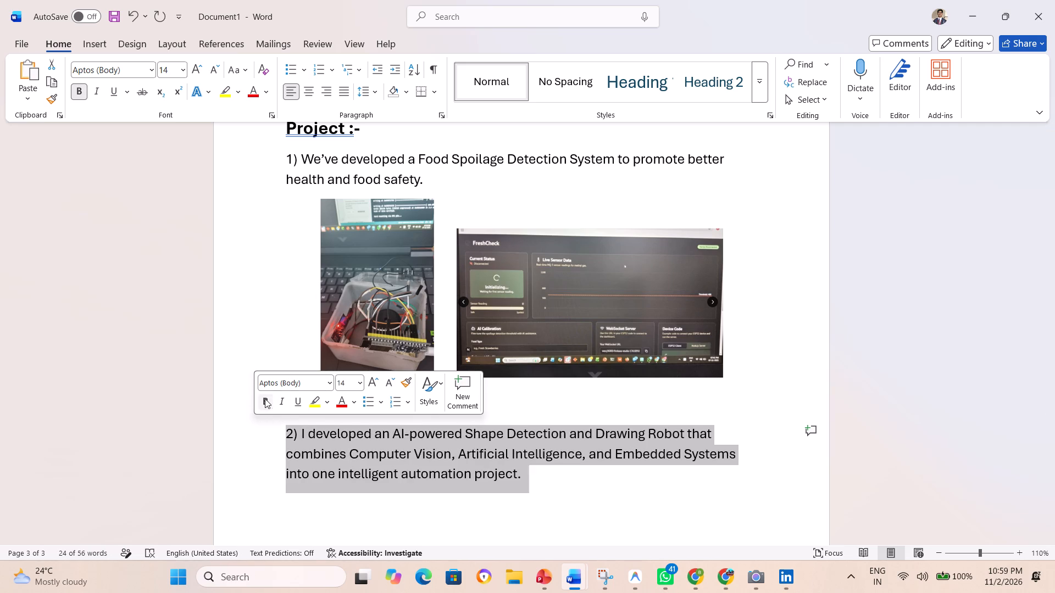
left_click(256, 453)
Add an empty line below the Shape Detection and Drawing Robot sentence.
left_click(529, 478)
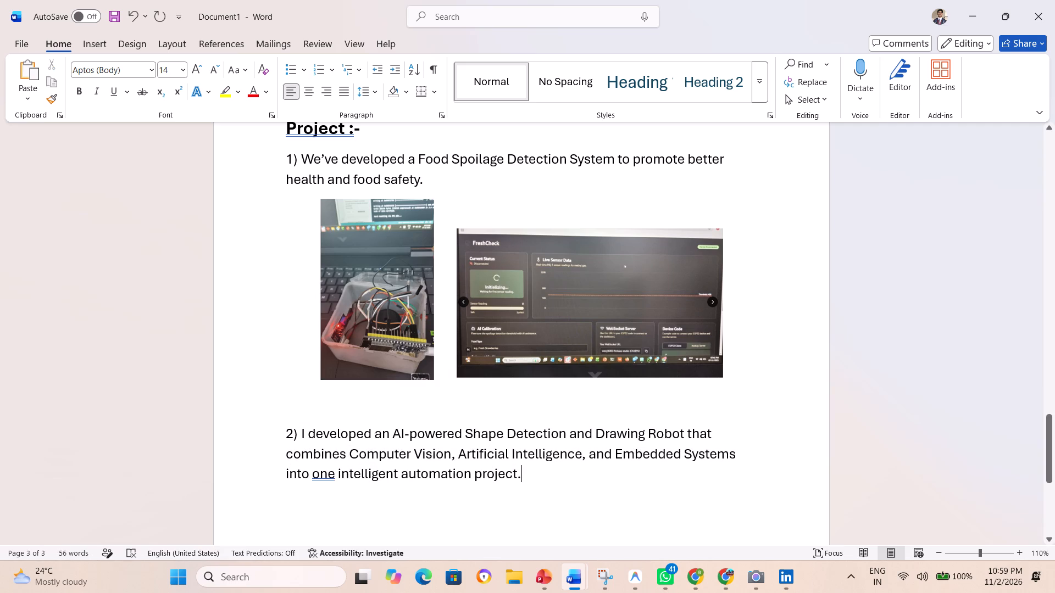
key("Return")
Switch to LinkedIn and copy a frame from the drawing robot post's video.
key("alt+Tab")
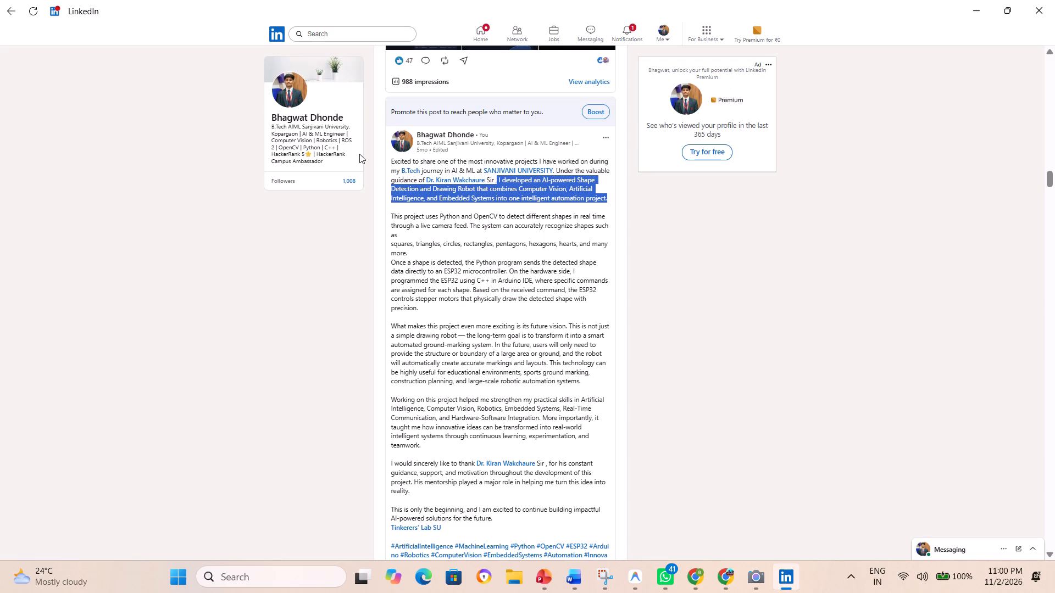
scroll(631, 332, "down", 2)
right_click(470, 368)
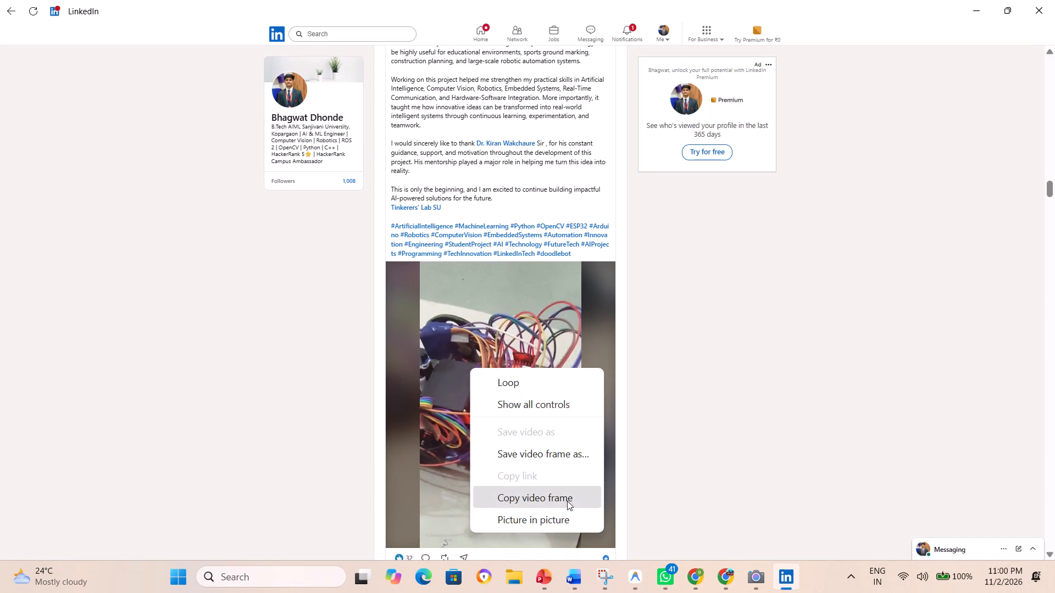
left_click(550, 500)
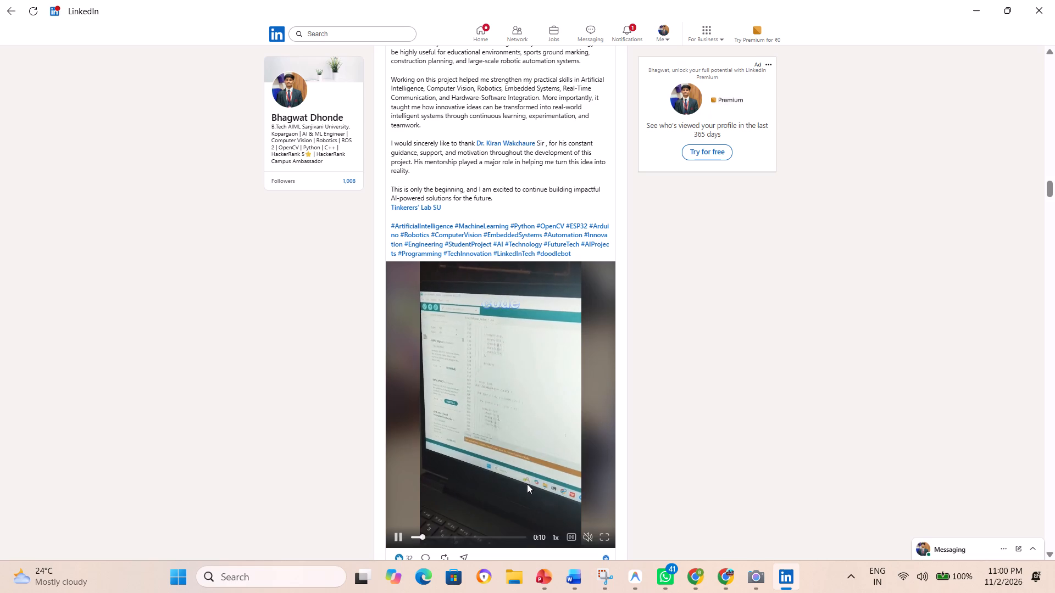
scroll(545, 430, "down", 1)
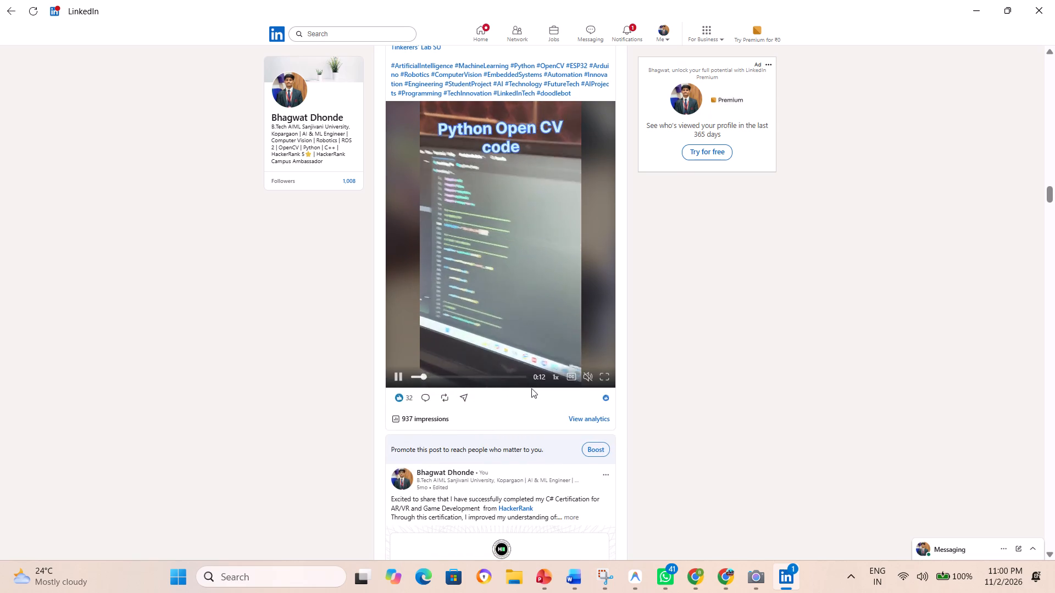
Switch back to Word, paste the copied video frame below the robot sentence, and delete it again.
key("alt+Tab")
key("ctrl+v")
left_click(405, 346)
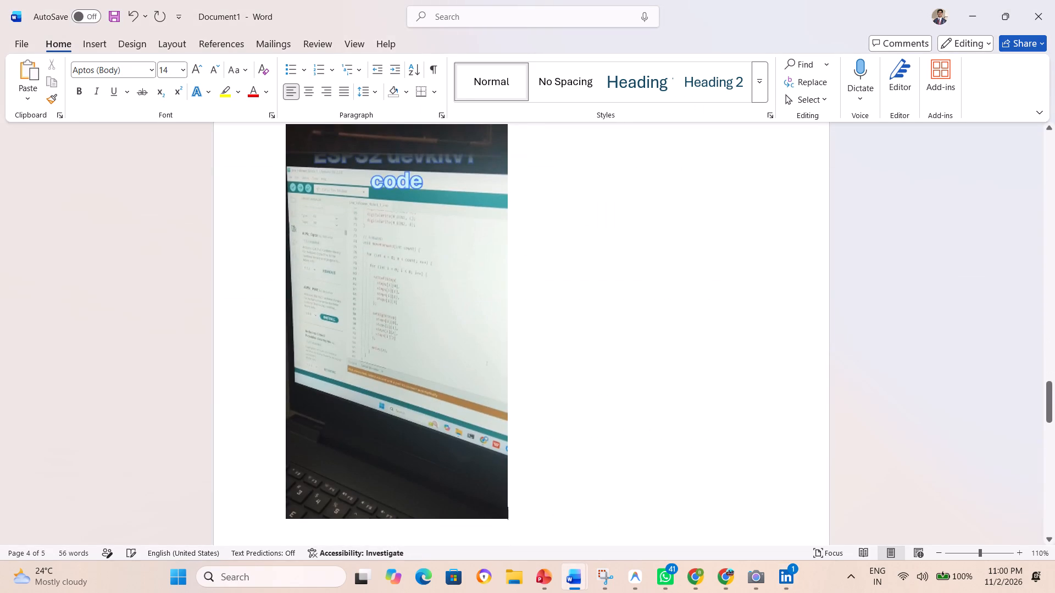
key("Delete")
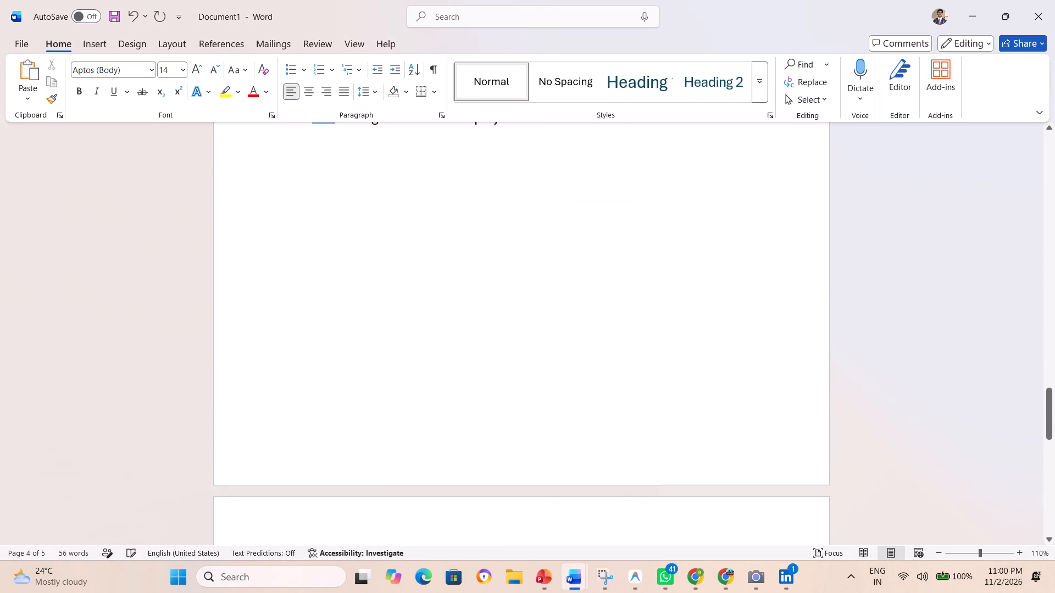
Switch to LinkedIn, set the drawing robot video to 1:51 paused, and capture the frame in full-screen view.
scroll(438, 306, "up", 2)
key("alt+Tab")
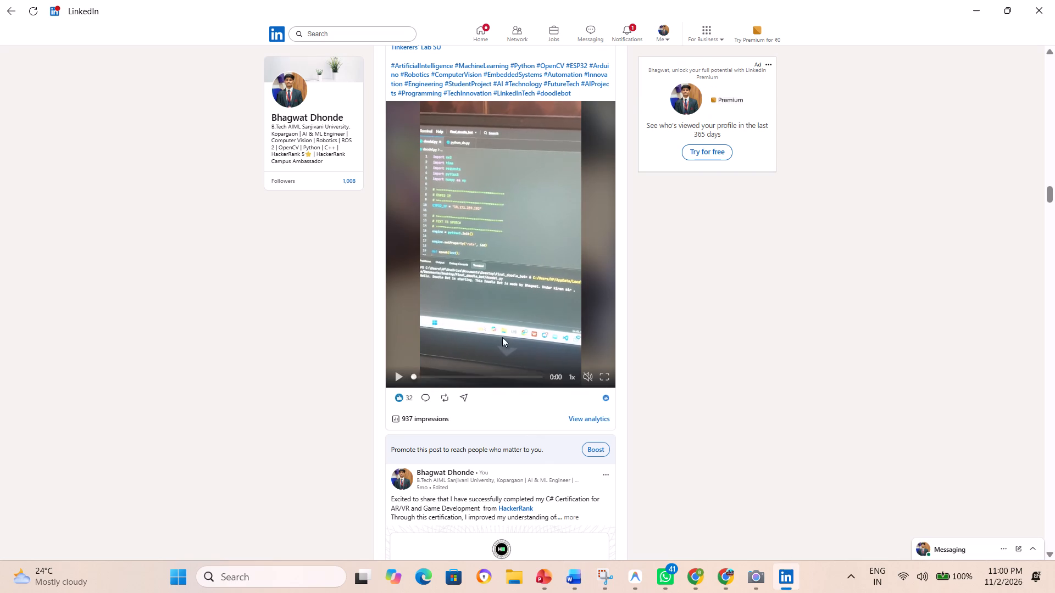
left_click_drag(429, 373, 510, 380)
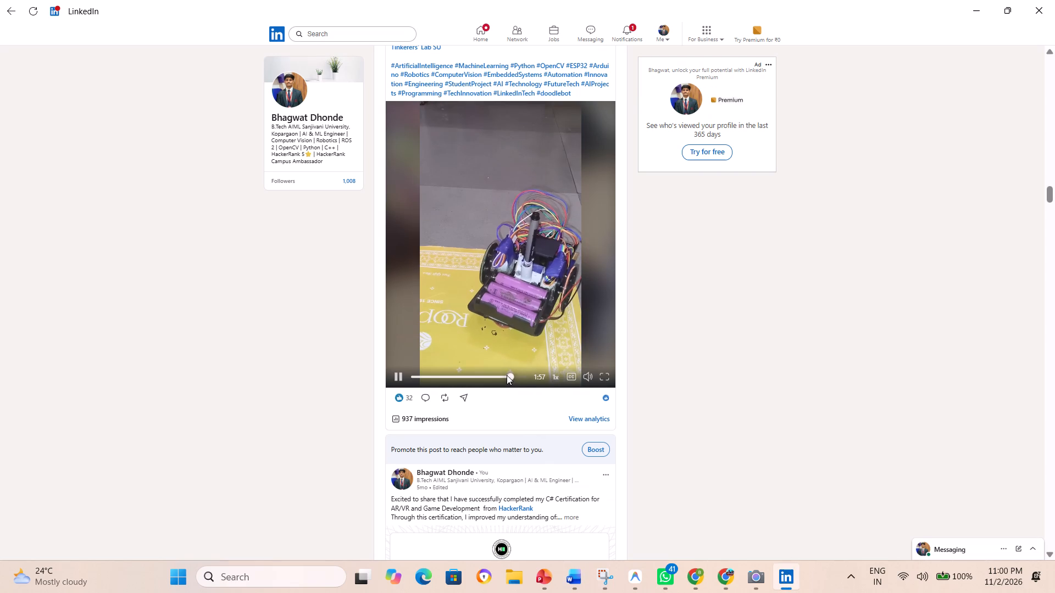
left_click(506, 375)
left_click(398, 374)
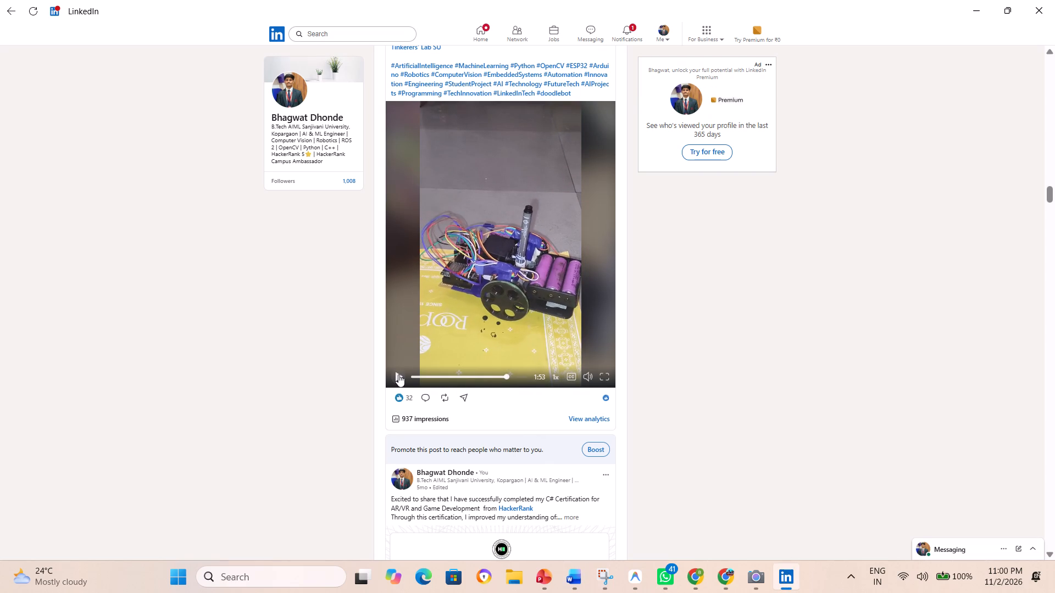
left_click(502, 374)
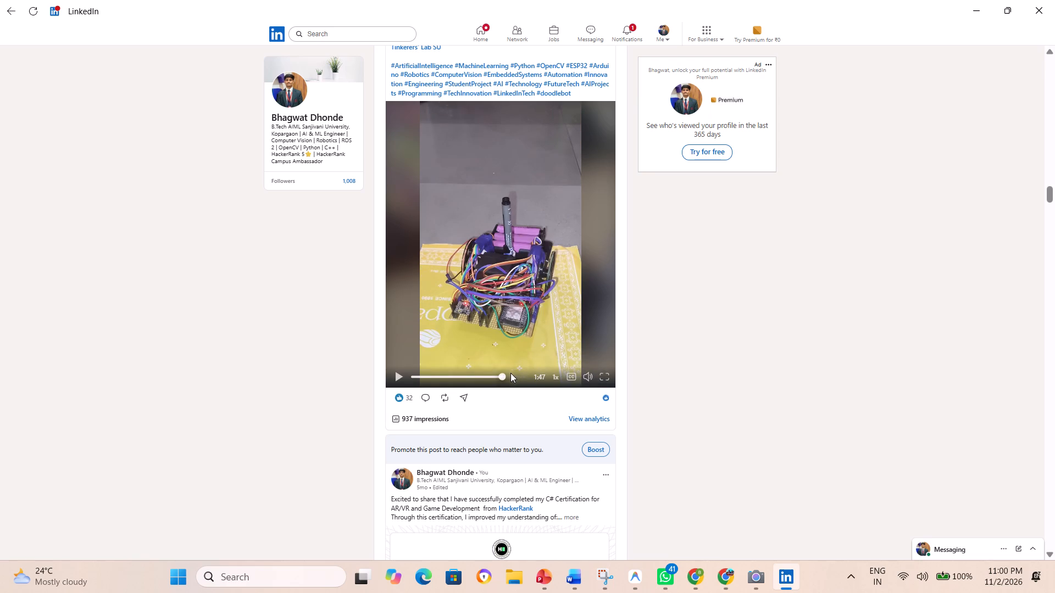
left_click(505, 373)
left_click(606, 376)
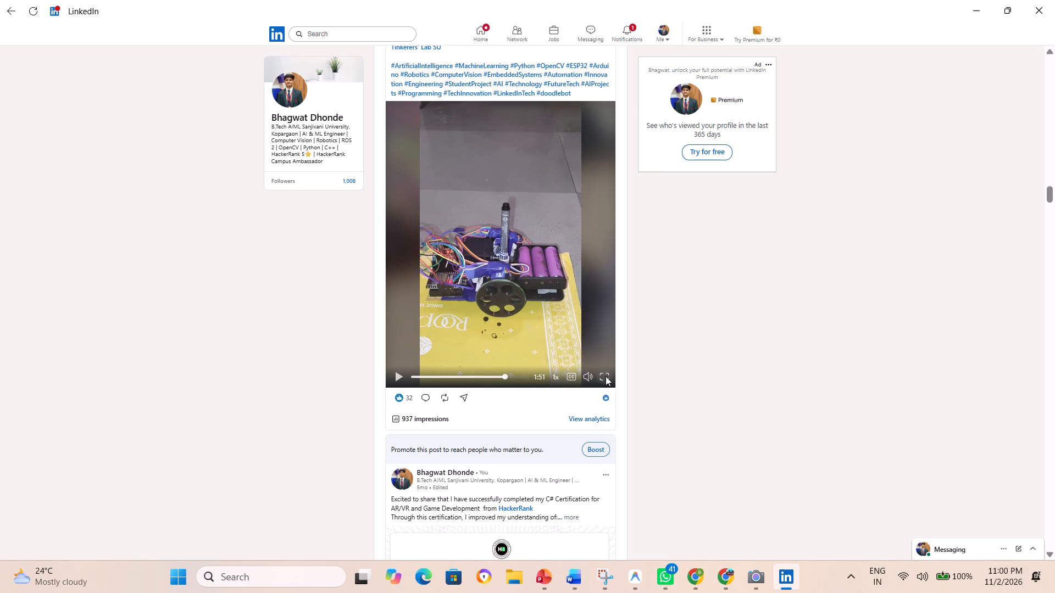
key("Print")
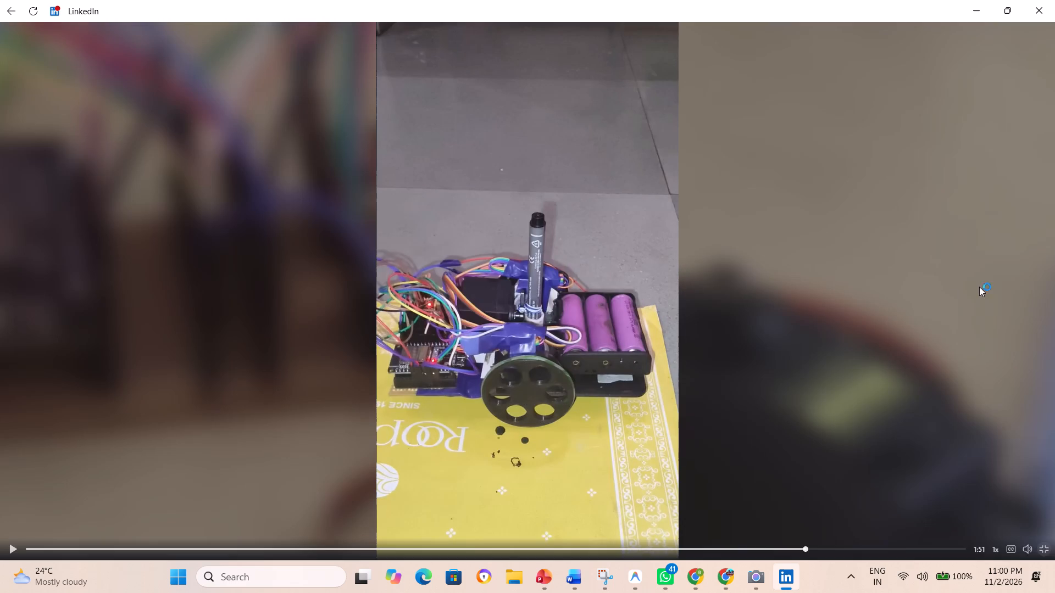
left_click_drag(314, 65, 745, 495)
Switch to Word, paste the captured robot frame below the robot sentence, and shrink it to about half its size.
key("alt+Tab")
key("ctrl+v")
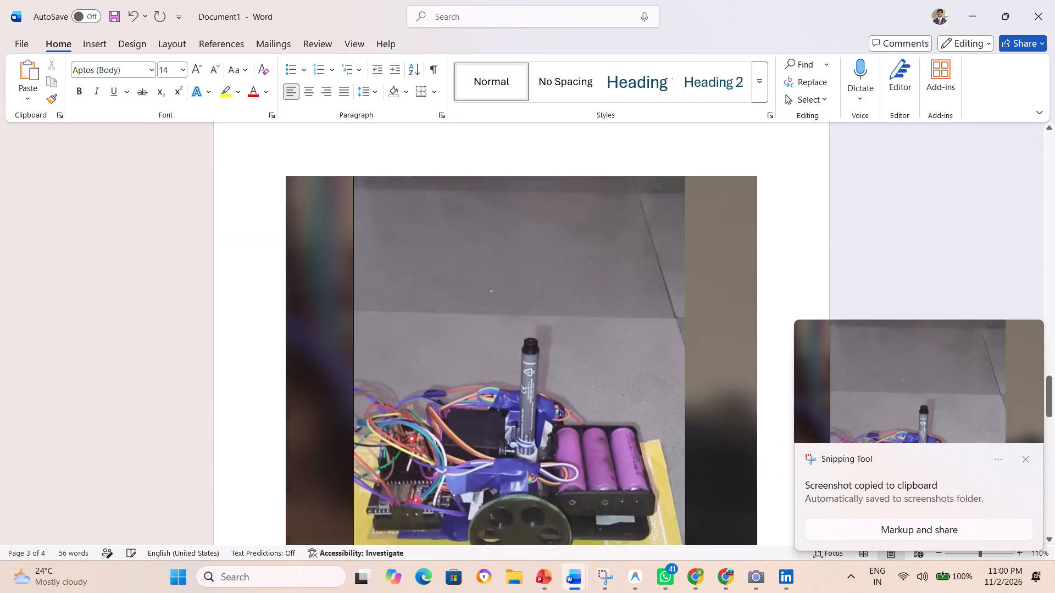
left_click(562, 320)
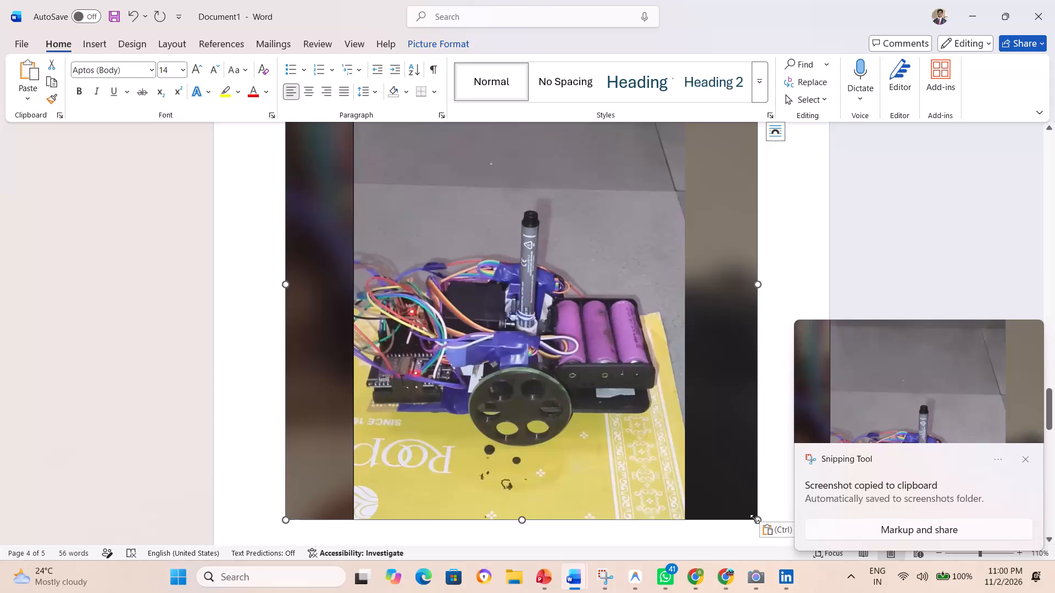
left_click_drag(754, 519, 479, 268)
scroll(514, 359, "up", 1)
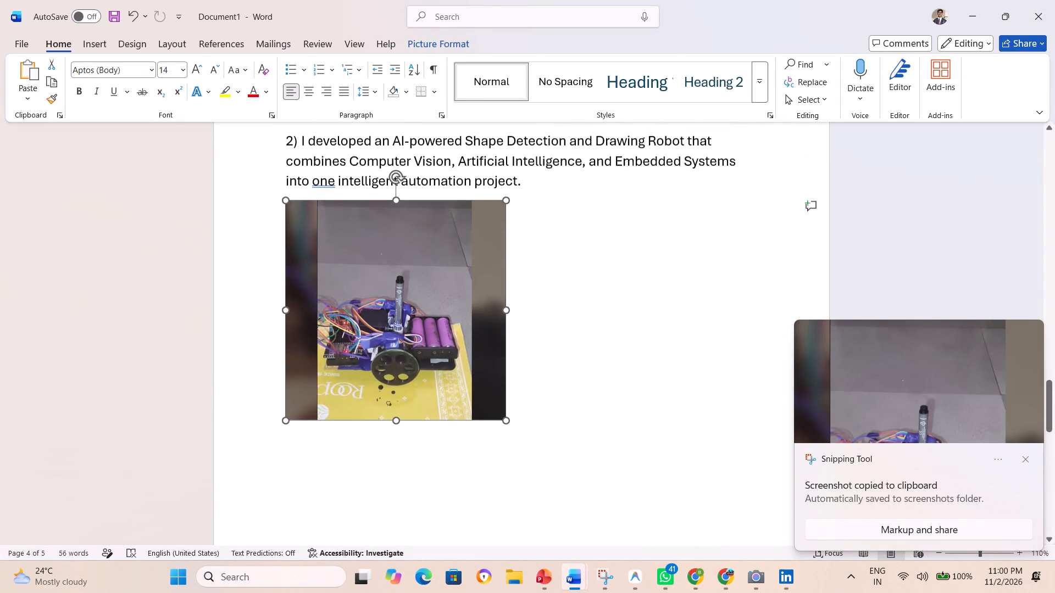
Add the label "Video :-" on the line below the robot picture.
scroll(514, 359, "up", 1)
scroll(514, 359, "down", 1)
left_click(323, 493)
type("video :-")
key("space")
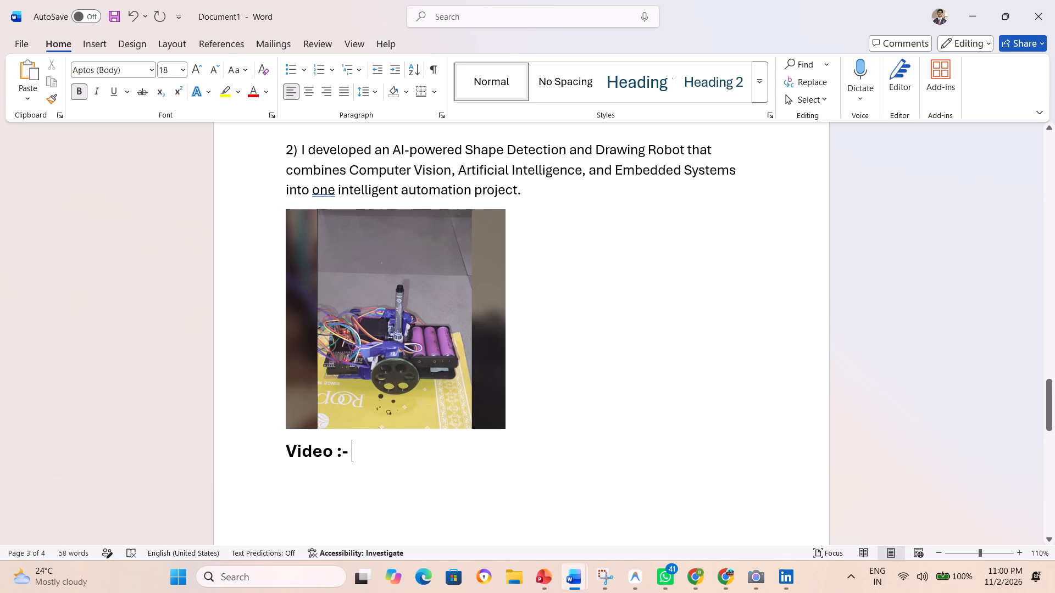
Remove the bold from the video label and apply the suggested grammar correction "Video:".
left_click_drag(356, 451, 247, 438)
left_click(342, 456)
left_click_drag(357, 455, 297, 450)
left_click(306, 428)
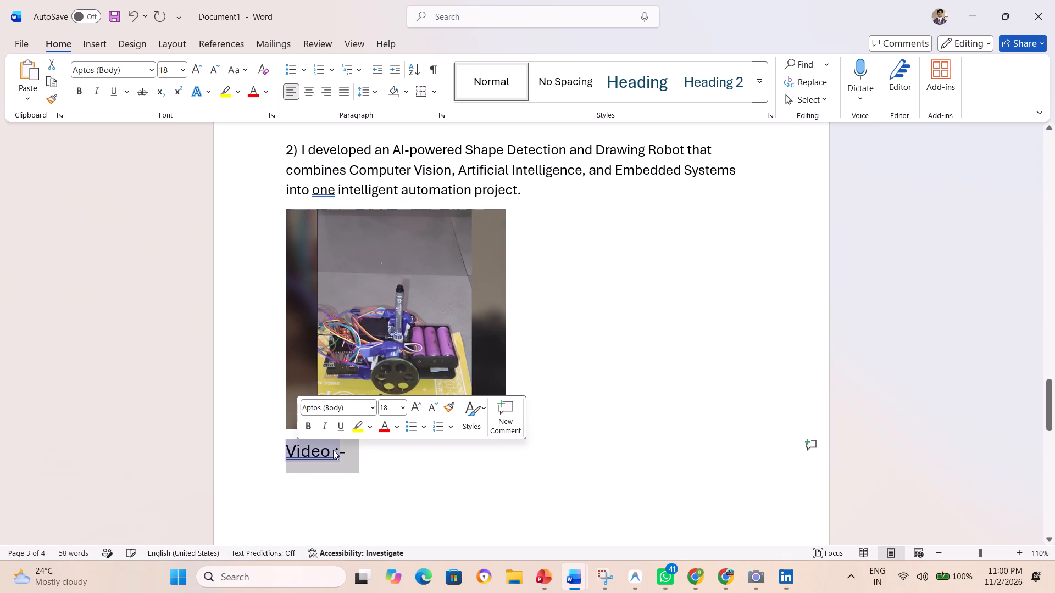
left_click(333, 450)
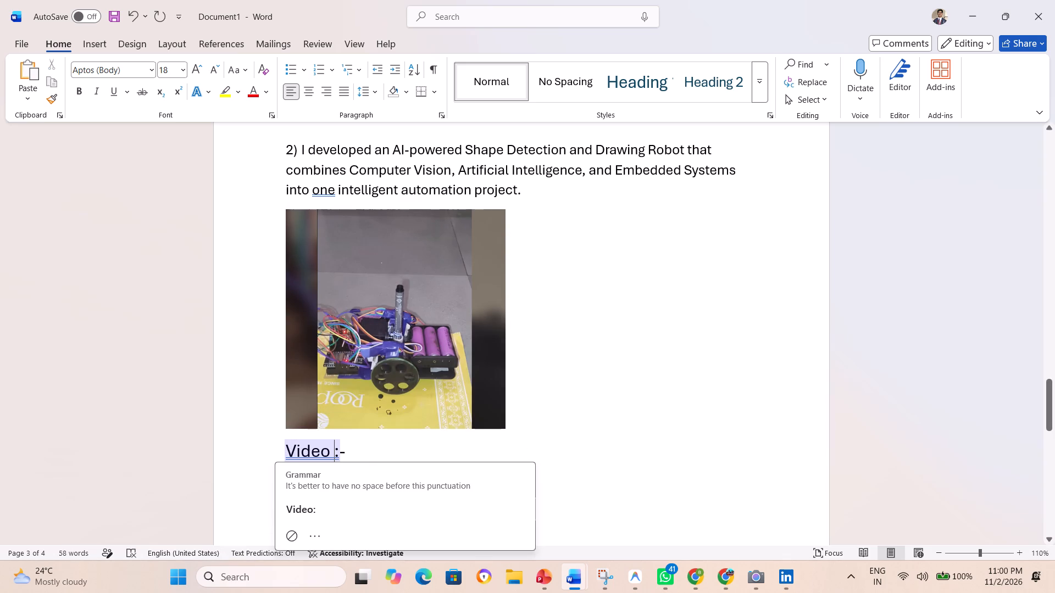
left_click(311, 505)
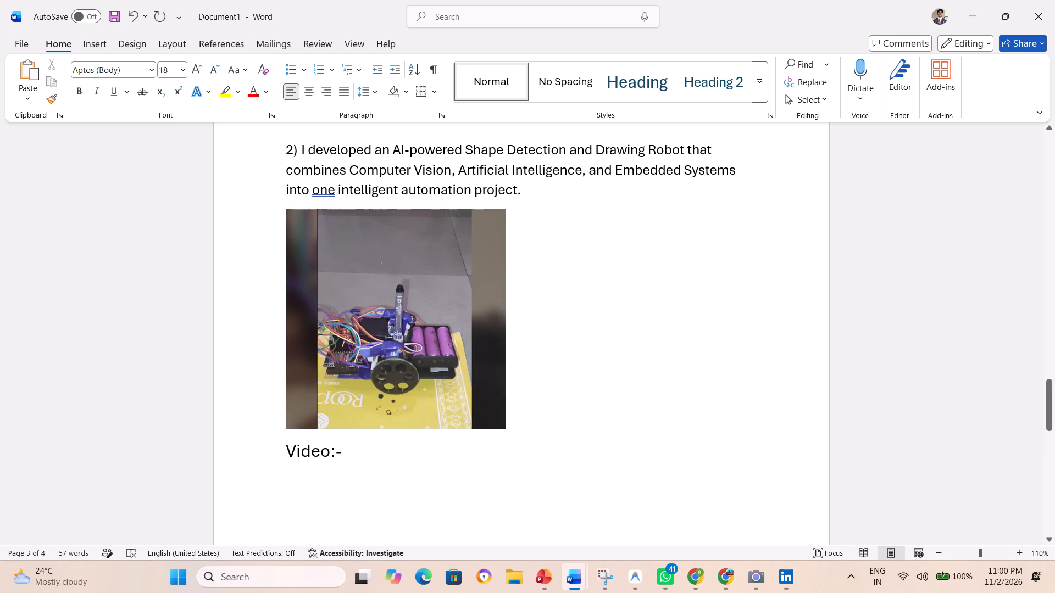
Switch to LinkedIn and reload the page to leave the full-screen video.
key("alt+Tab")
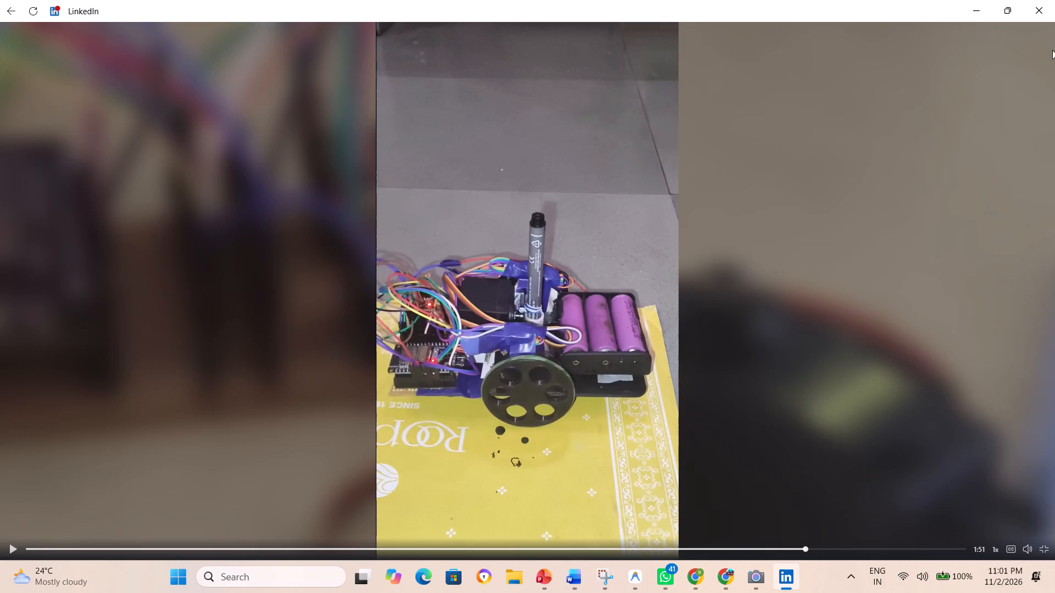
left_click(975, 14)
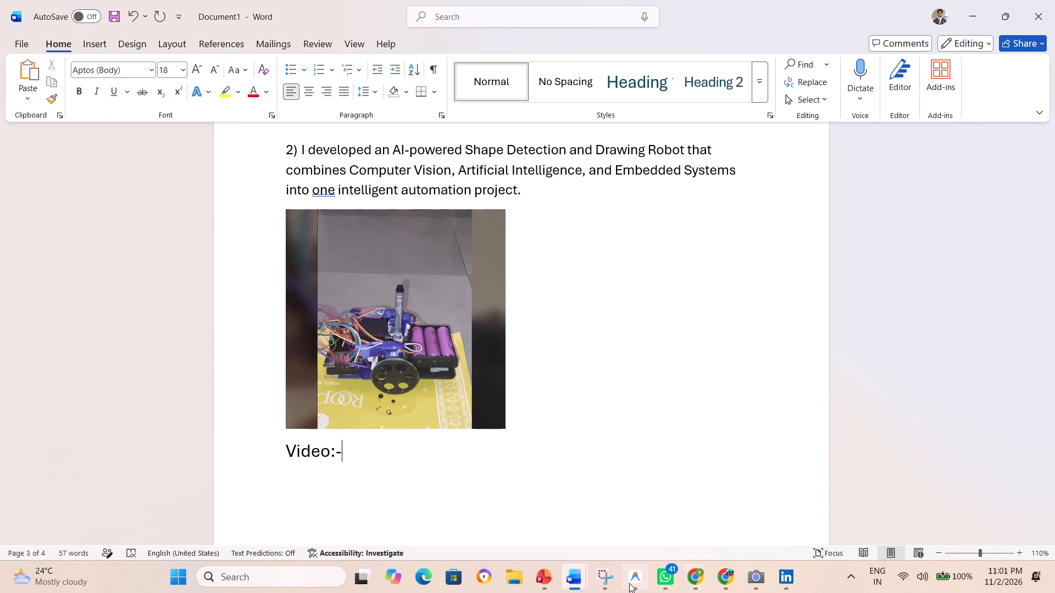
left_click(789, 592)
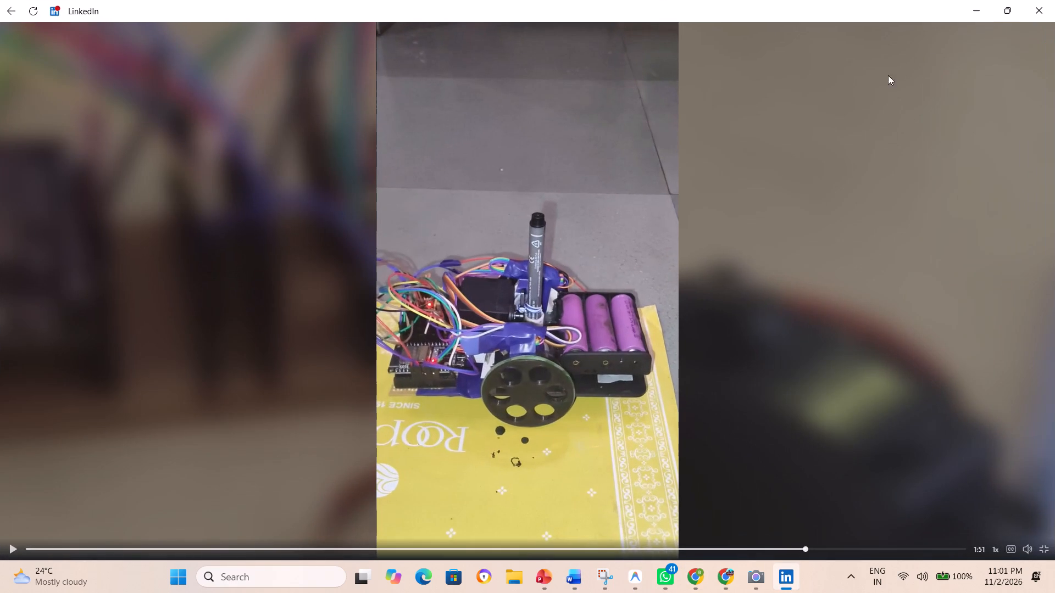
left_click(2, 1)
left_click(27, 19)
Browse the profile's recent posts in the activity section and open the complete list of posts.
scroll(375, 300, "up", 1)
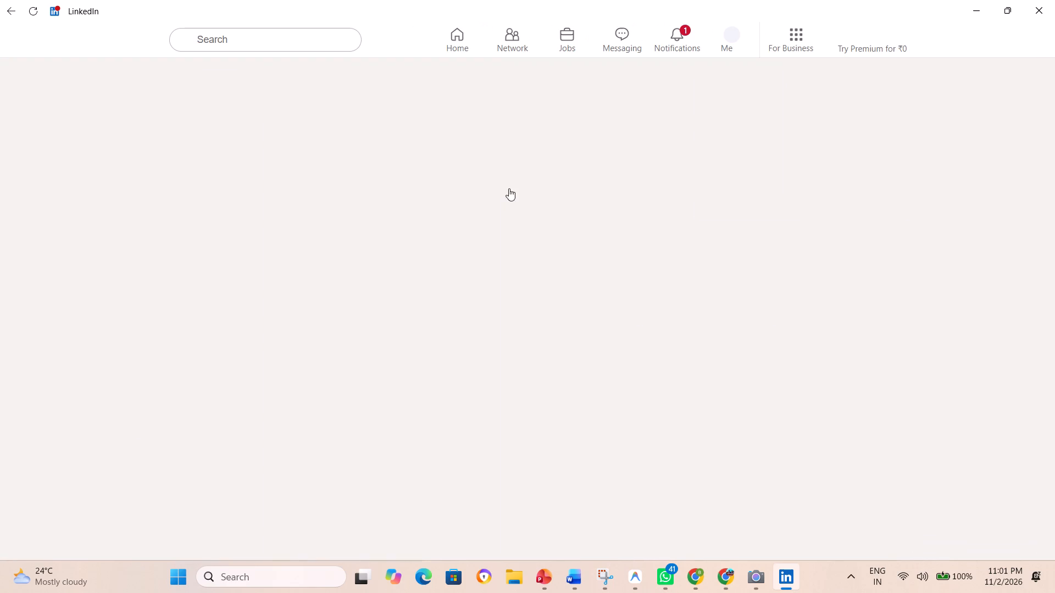
scroll(418, 356, "down", 3)
scroll(418, 356, "up", 2)
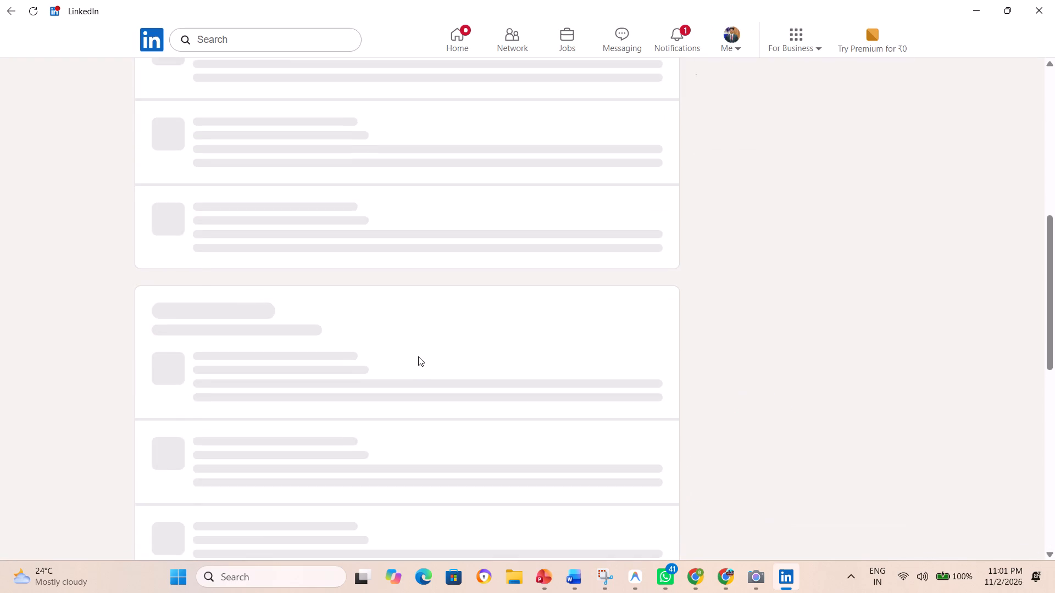
scroll(418, 356, "up", 1)
scroll(418, 356, "down", 1)
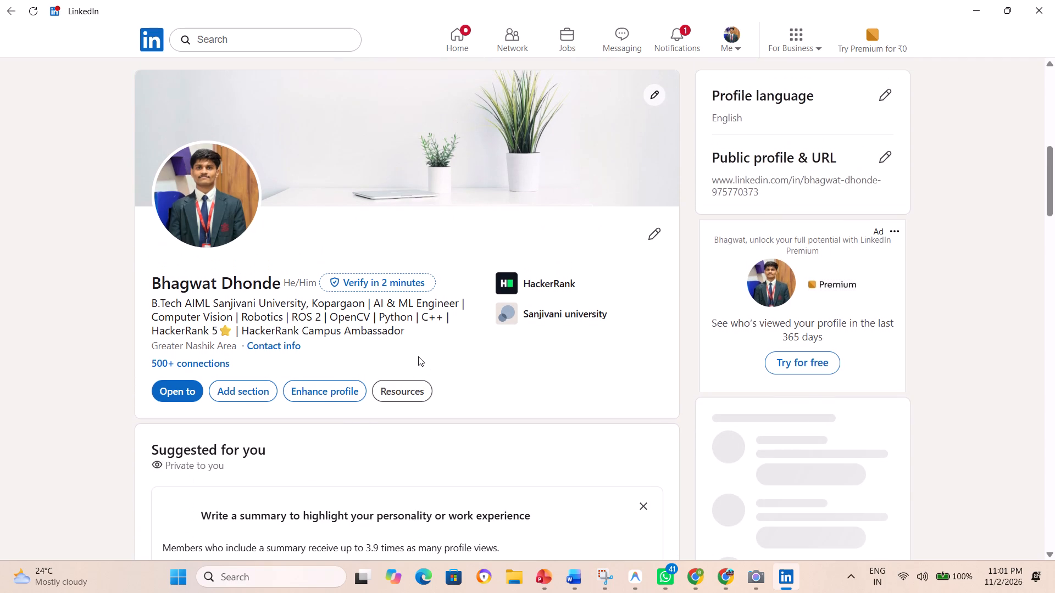
scroll(418, 356, "down", 2)
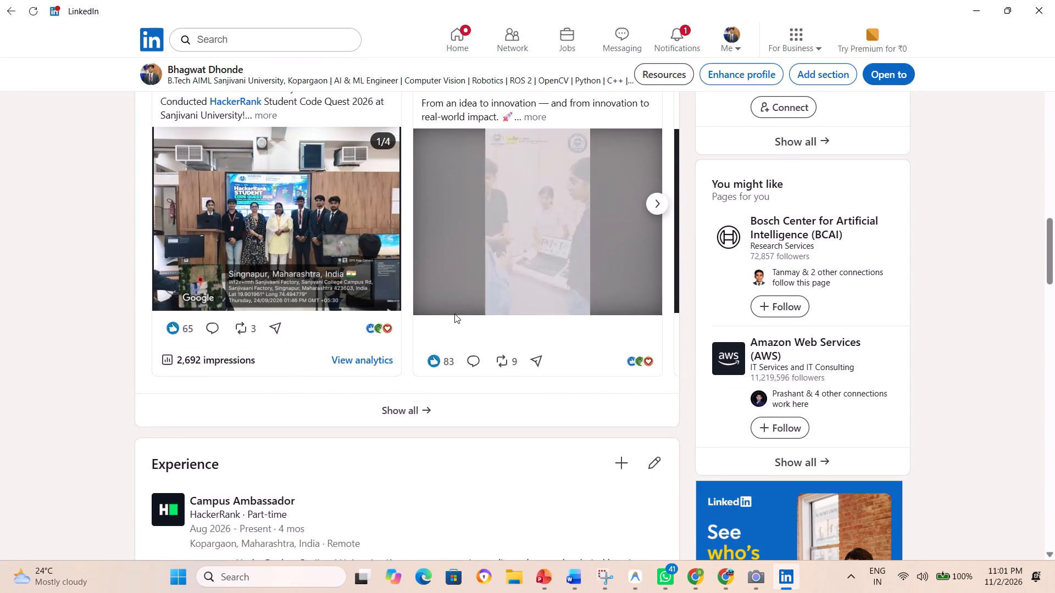
left_click(662, 204)
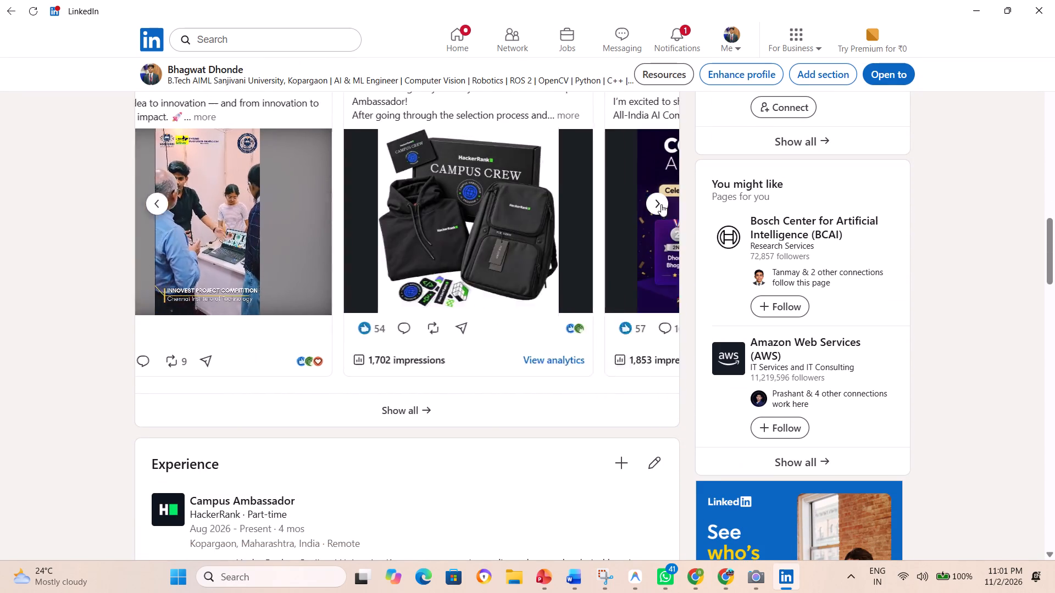
left_click(656, 204)
left_click(656, 204)
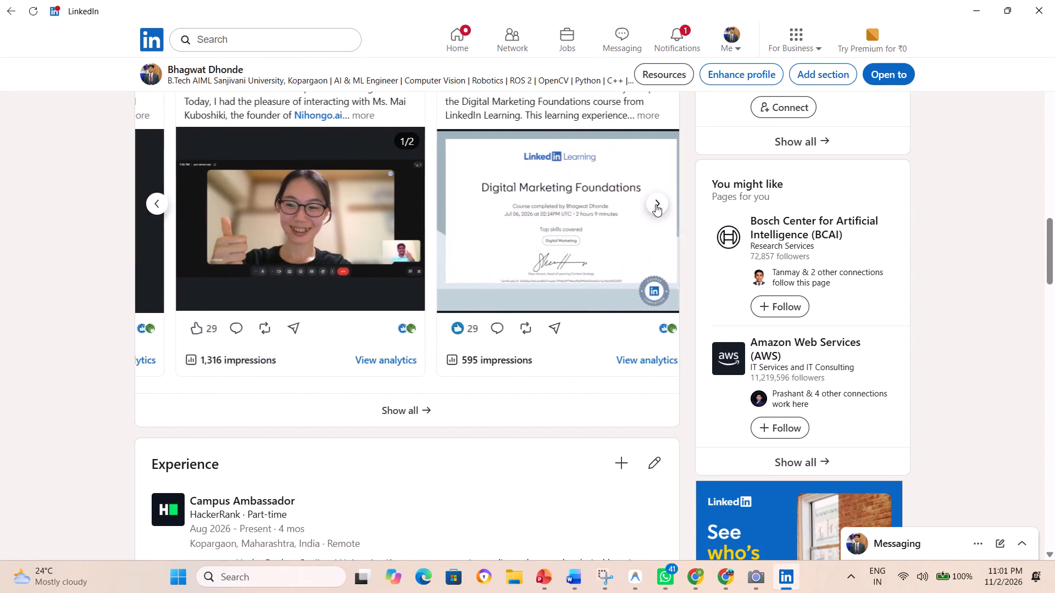
left_click(656, 204)
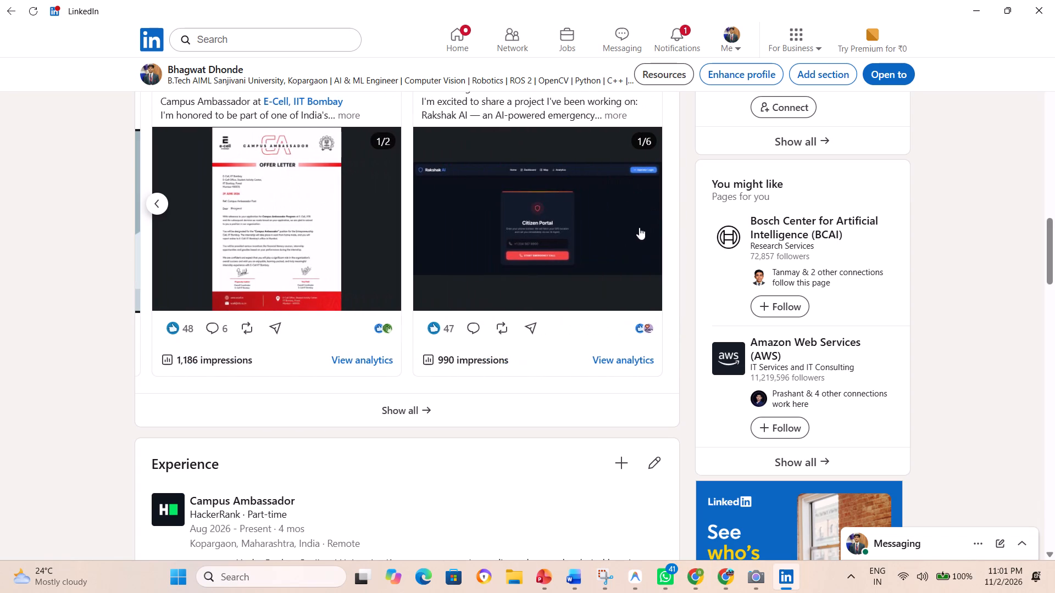
left_click(425, 402)
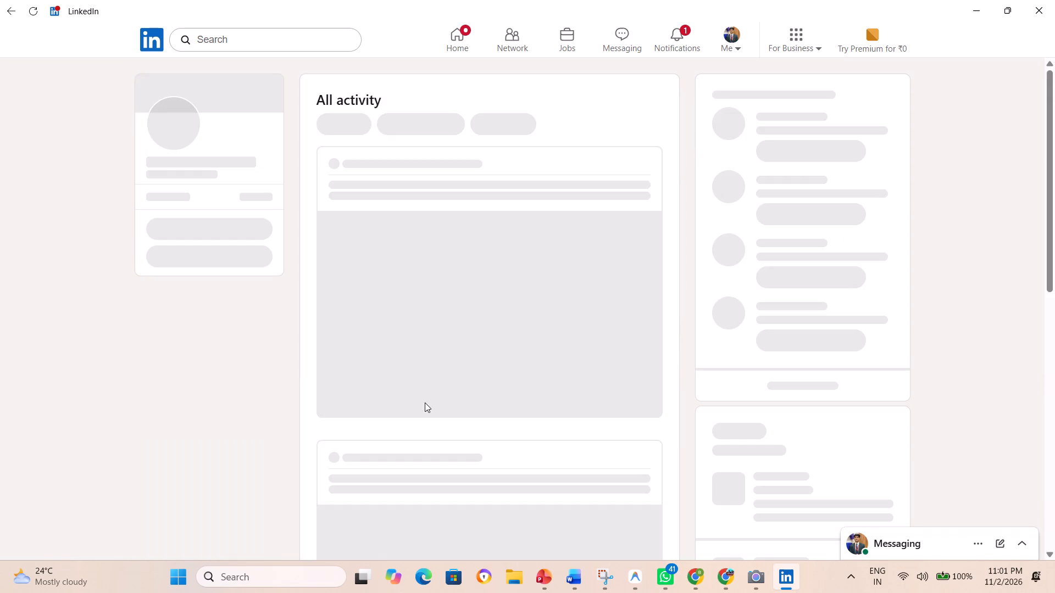
Find the AI-powered drawing robot post in the activity list and copy its link.
scroll(497, 338, "down", 3)
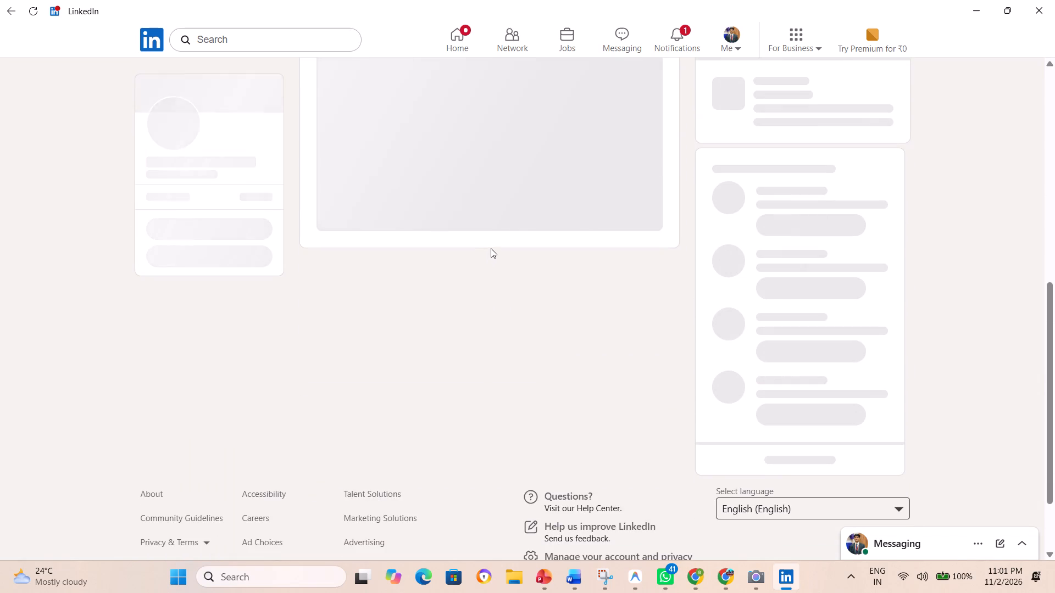
scroll(491, 248, "up", 5)
scroll(491, 248, "down", 2)
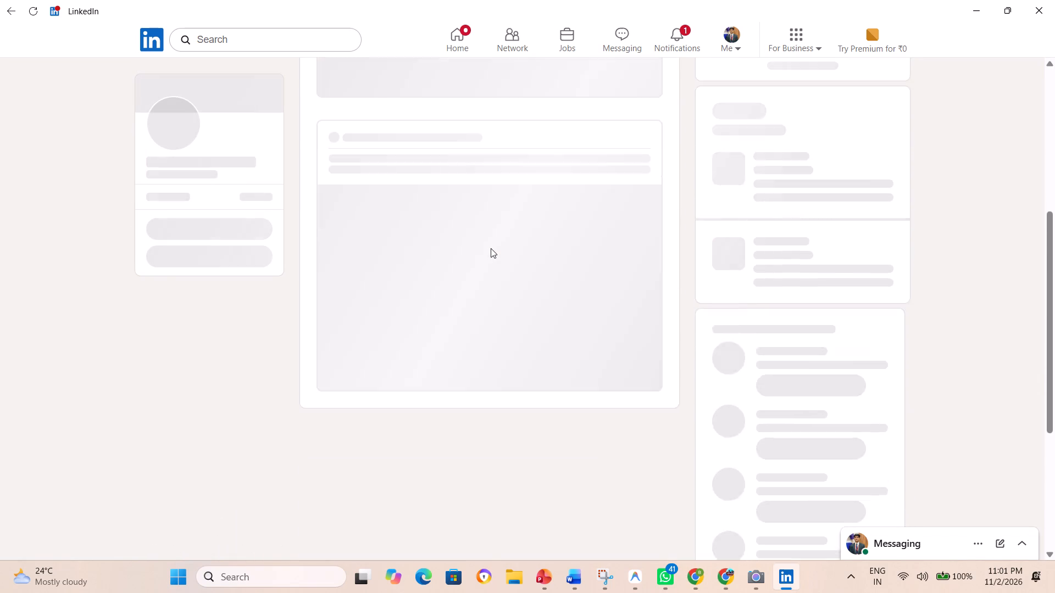
scroll(491, 248, "up", 3)
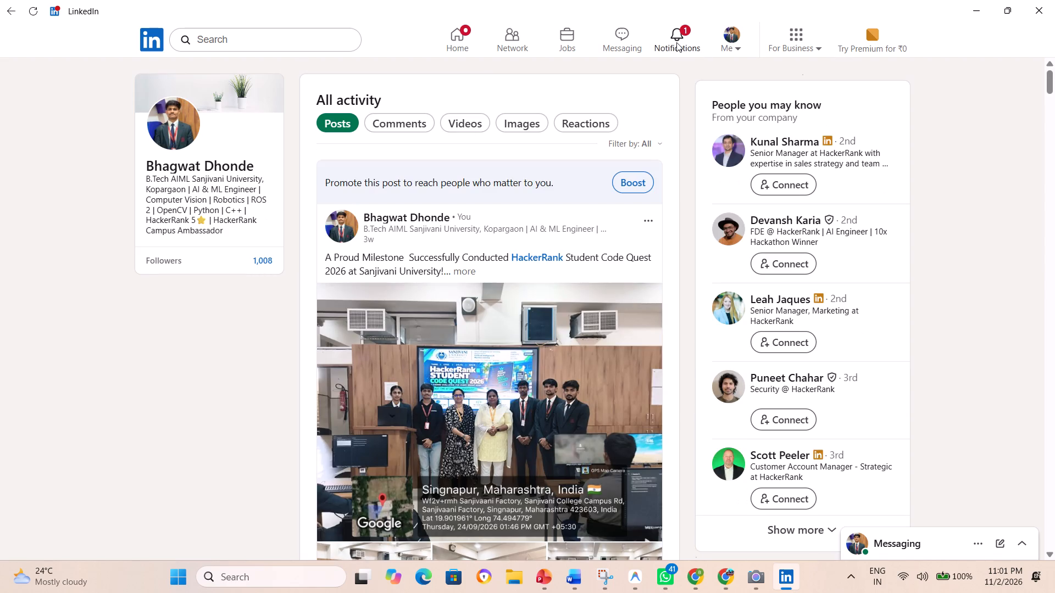
scroll(331, 367, "down", 5)
scroll(387, 345, "down", 7)
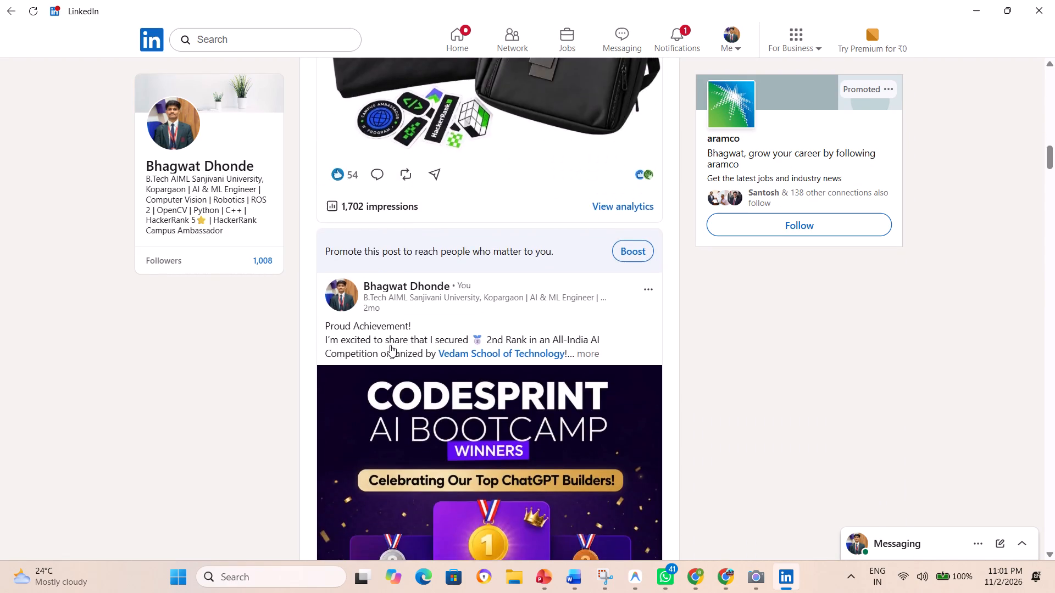
scroll(390, 345, "down", 11)
scroll(431, 316, "down", 4)
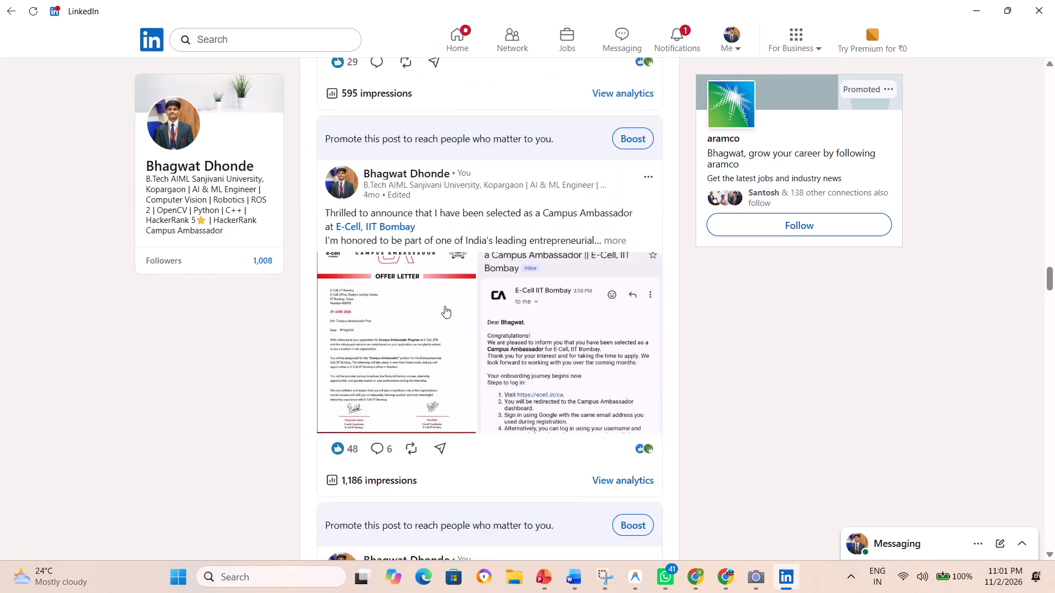
scroll(467, 281, "down", 4)
scroll(467, 281, "up", 1)
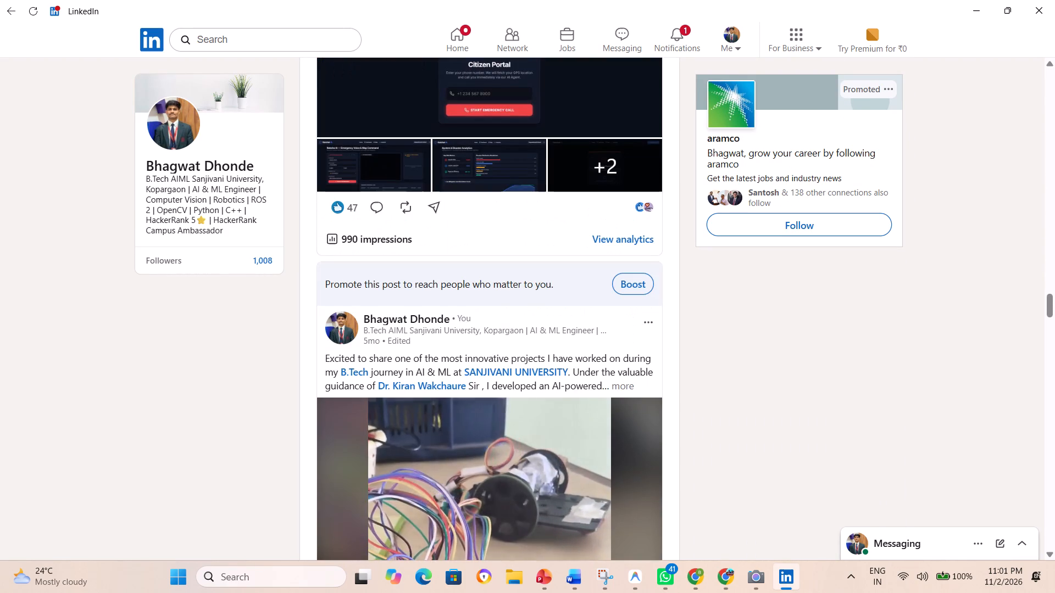
left_click(649, 314)
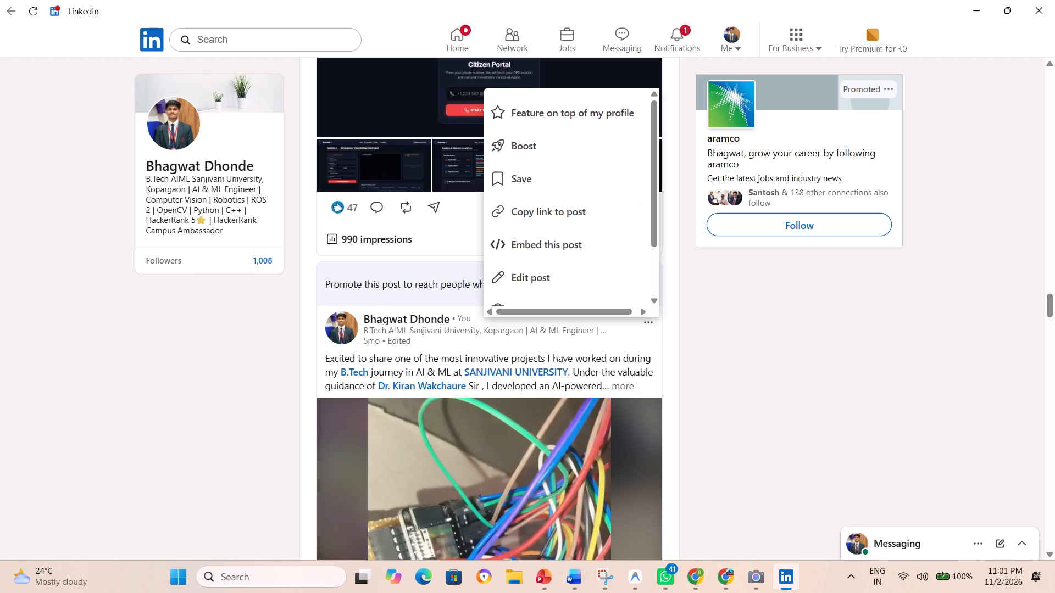
scroll(540, 258, "down", 1)
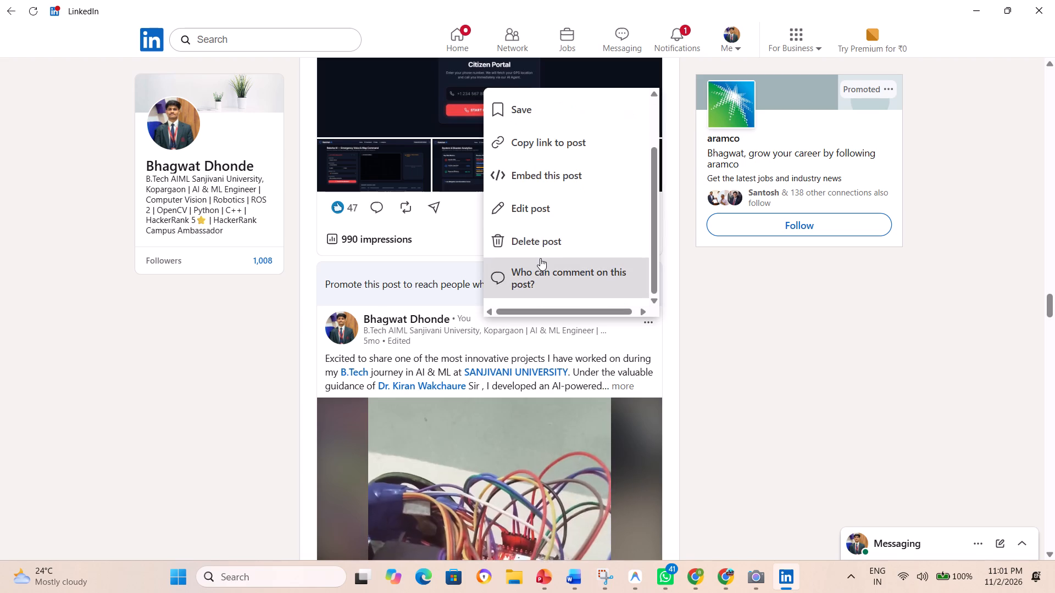
scroll(540, 258, "up", 1)
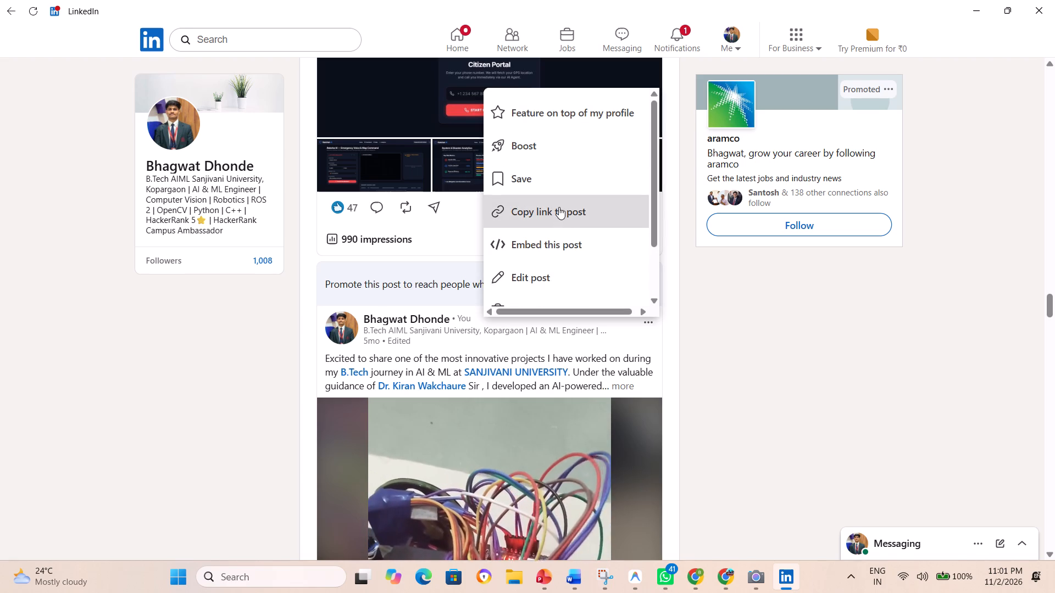
left_click(559, 207)
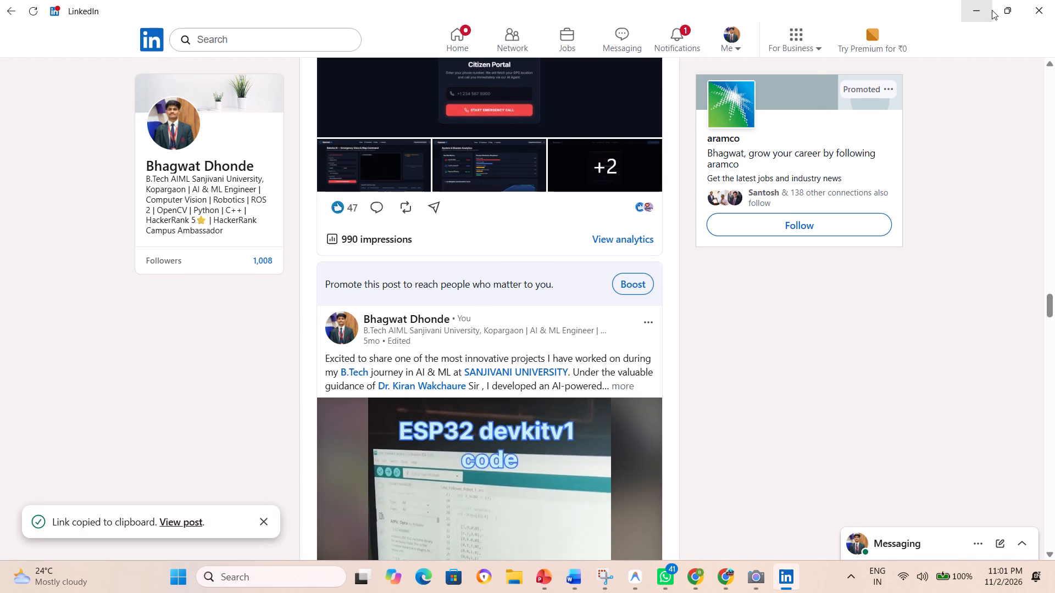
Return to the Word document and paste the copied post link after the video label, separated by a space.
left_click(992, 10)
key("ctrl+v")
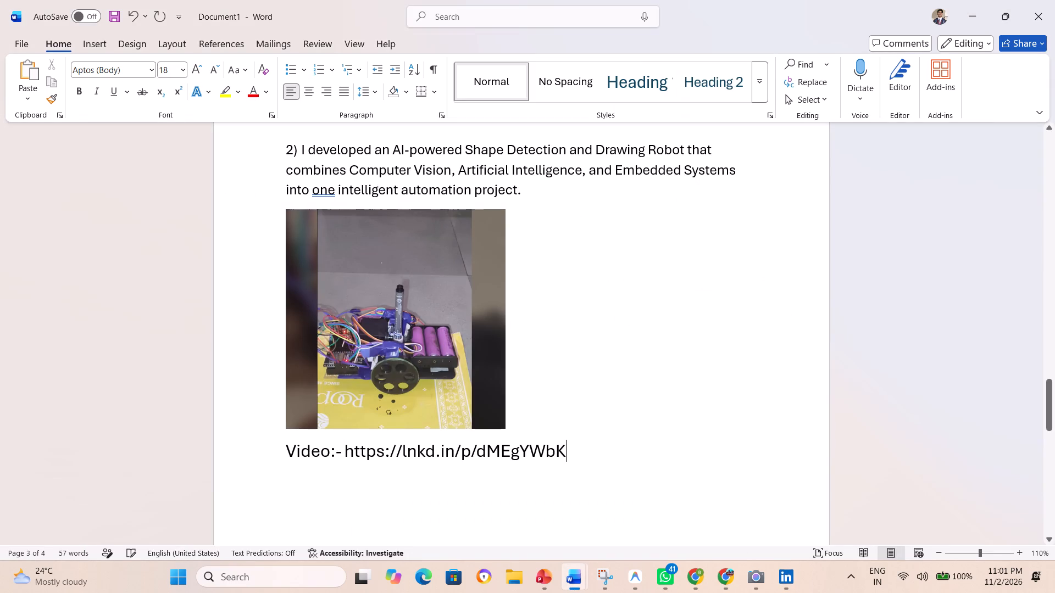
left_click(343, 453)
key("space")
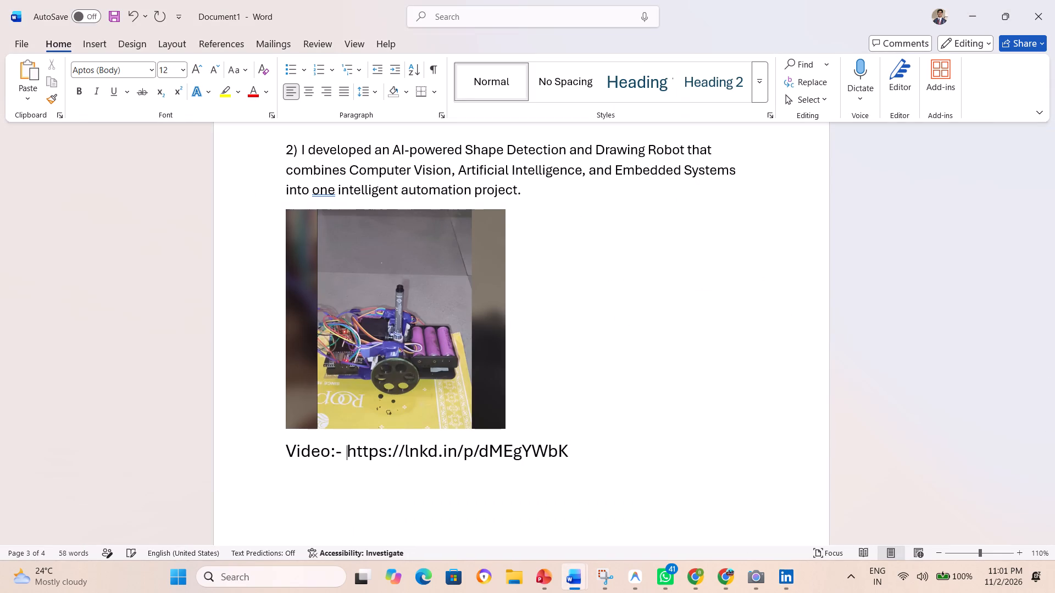
Copy the pasted video link with its preceding punctuation and search Google for it in a new Chrome tab.
left_click_drag(343, 453, 600, 460)
key("ctrl+c")
key("ctrl+c")
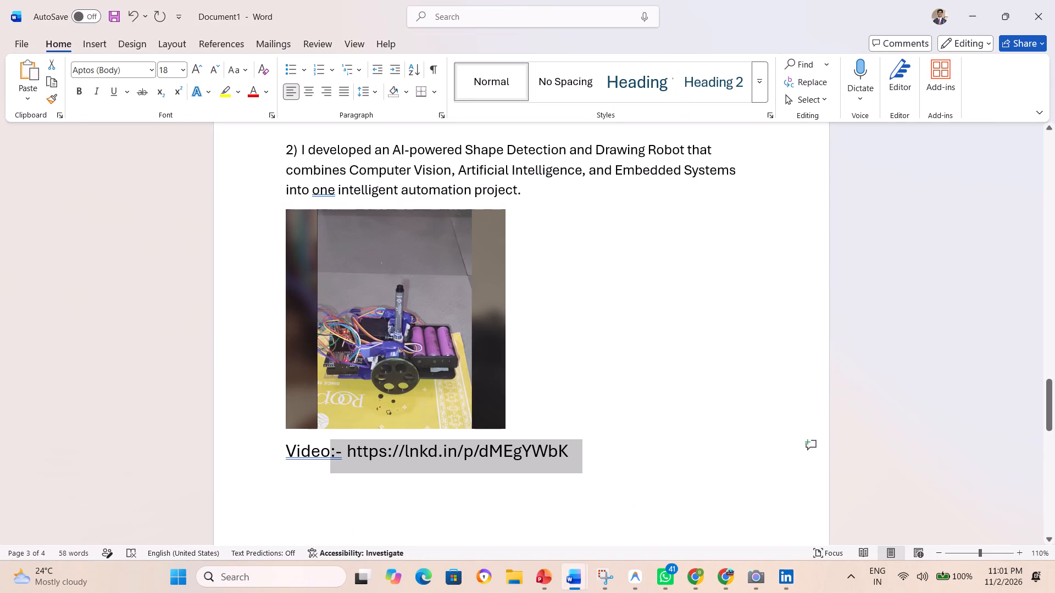
left_click(720, 577)
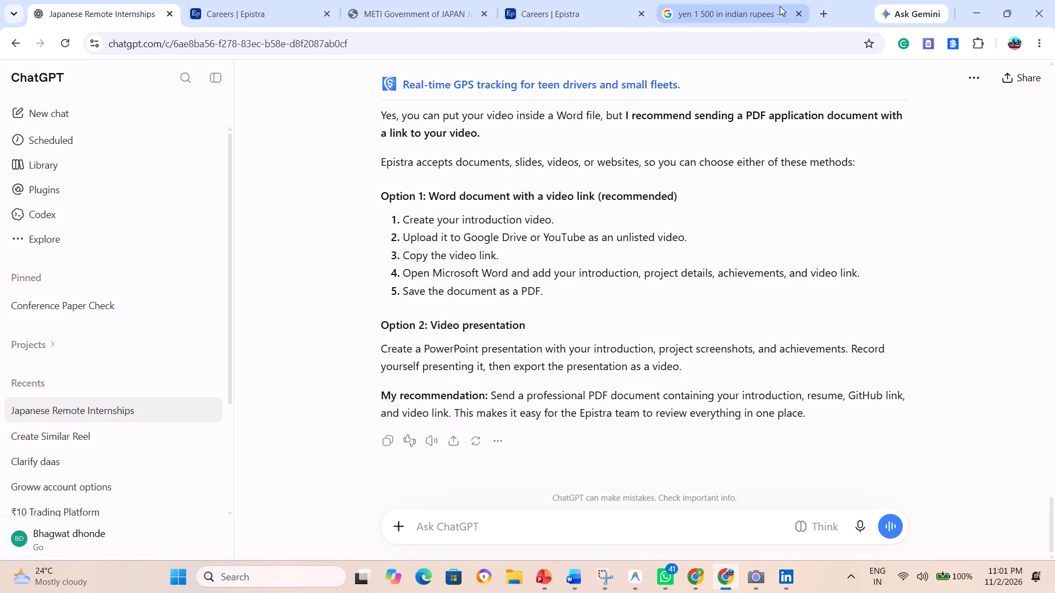
left_click(820, 14)
left_click(432, 289)
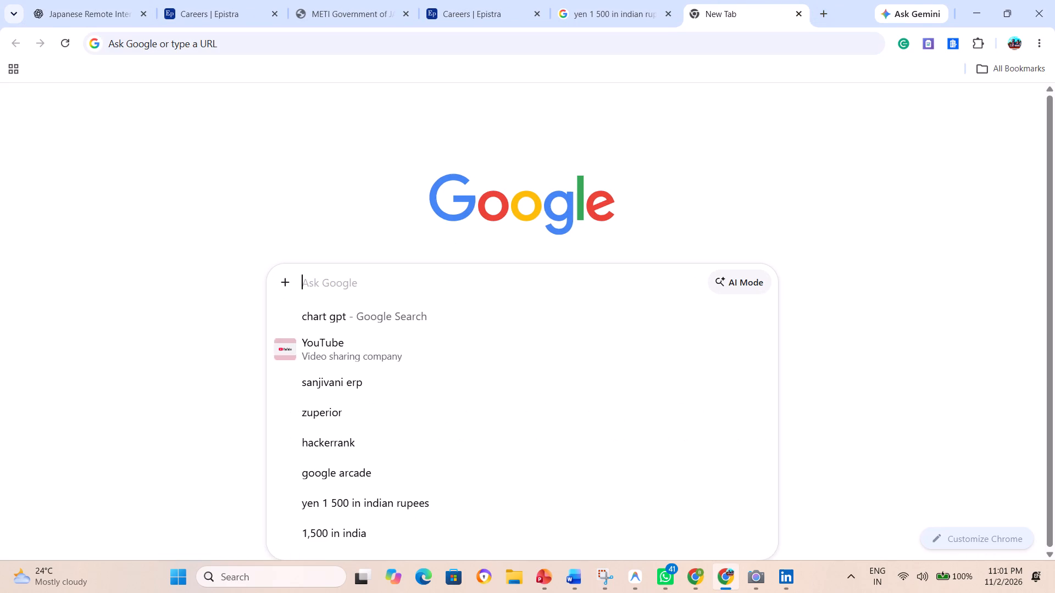
key("ctrl+v")
key("Return")
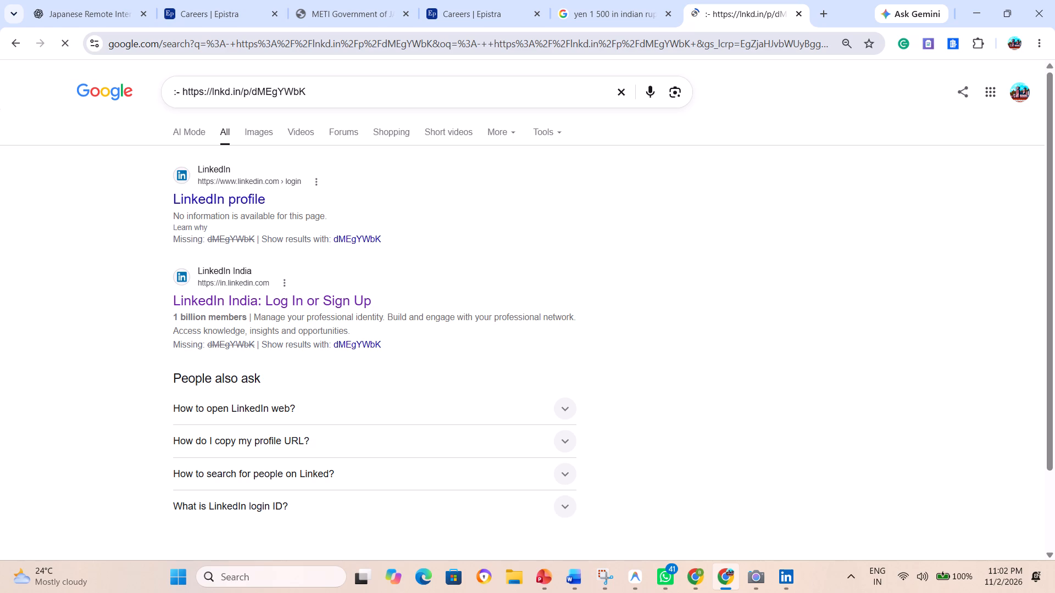
Remove the leading ":-" from the Google query and search for the post link alone.
left_click_drag(378, 93, 196, 97)
left_click(186, 91)
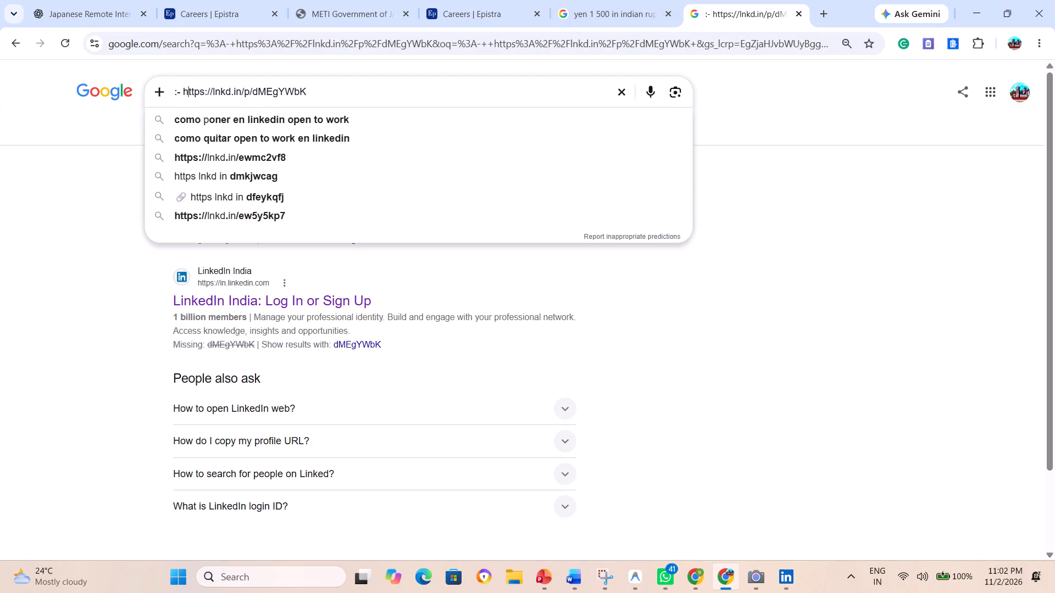
left_click(184, 94)
key("Delete")
key("BackSpace")
key("BackSpace")
key("BackSpace")
key("BackSpace")
key("BackSpace")
key("BackSpace")
key("BackSpace")
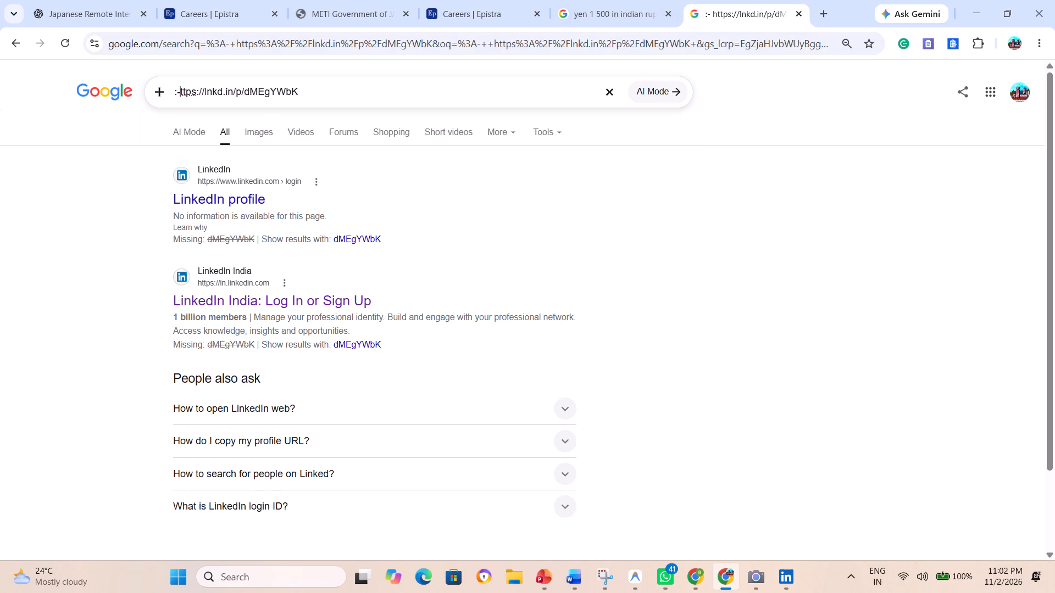
key("BackSpace")
key("h")
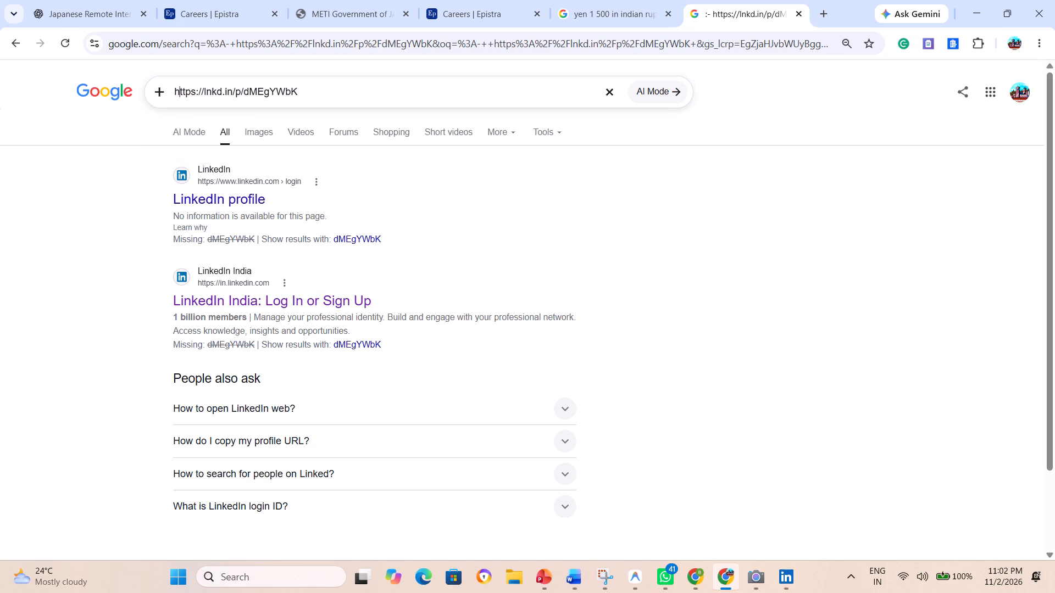
key("Return")
left_click(370, 77)
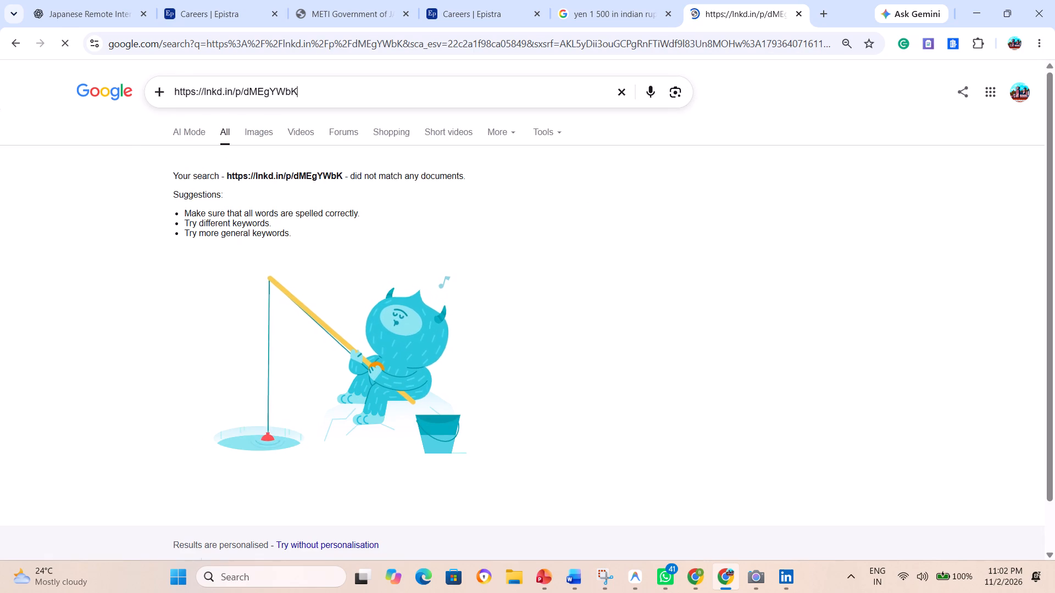
key("Return")
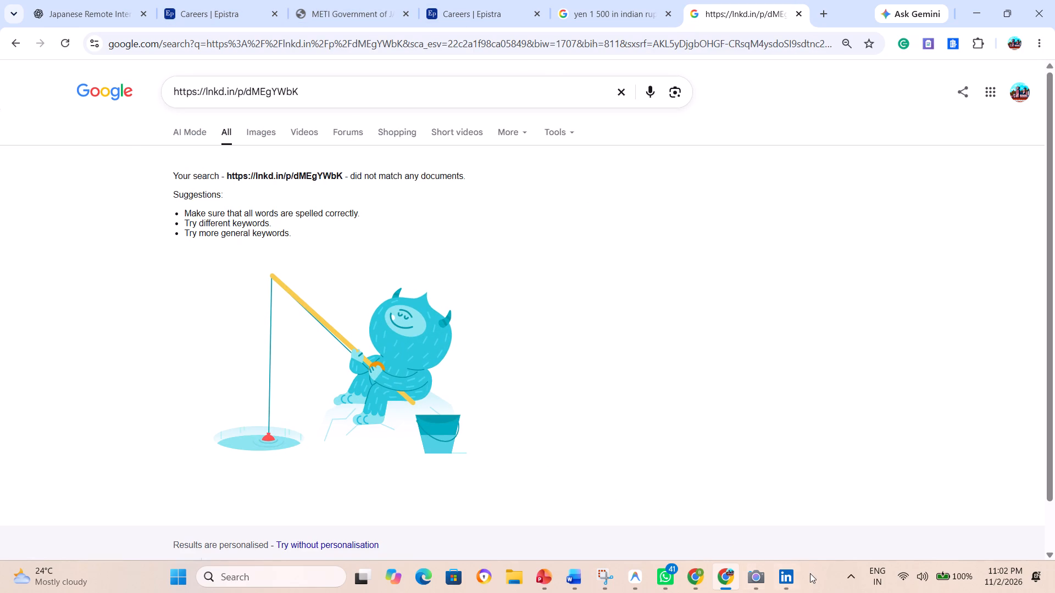
Return to LinkedIn and copy the drawing robot post's link from its send dialog, leaving the dialog closed.
left_click(783, 563)
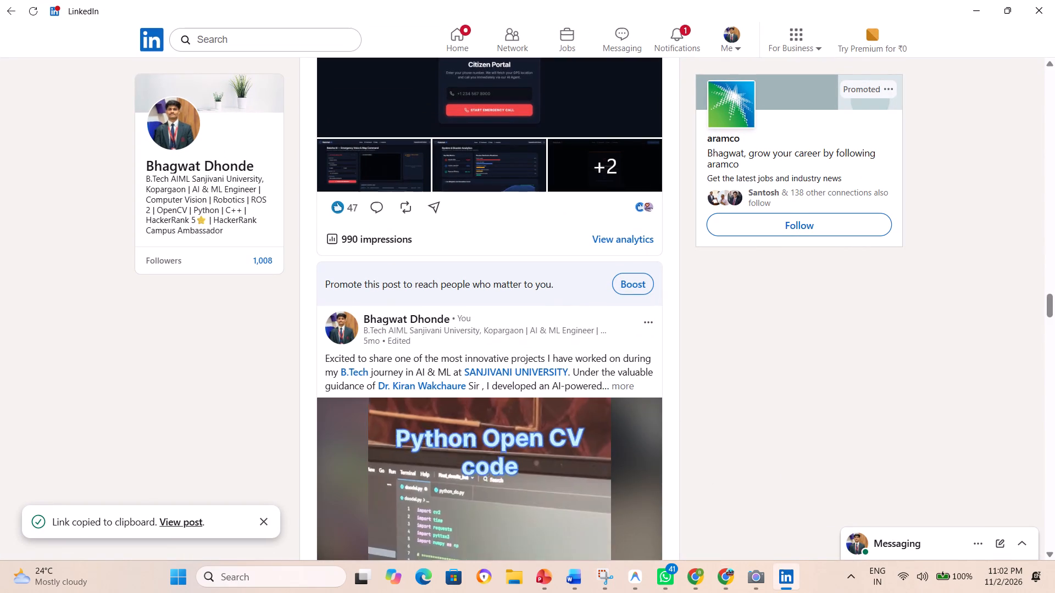
left_click(665, 323)
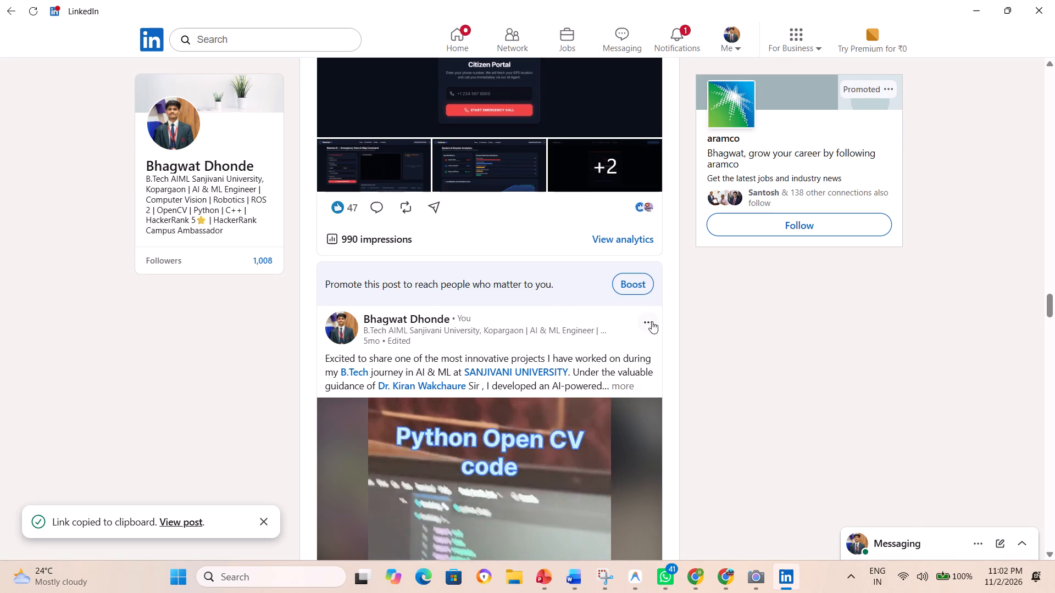
left_click(651, 321)
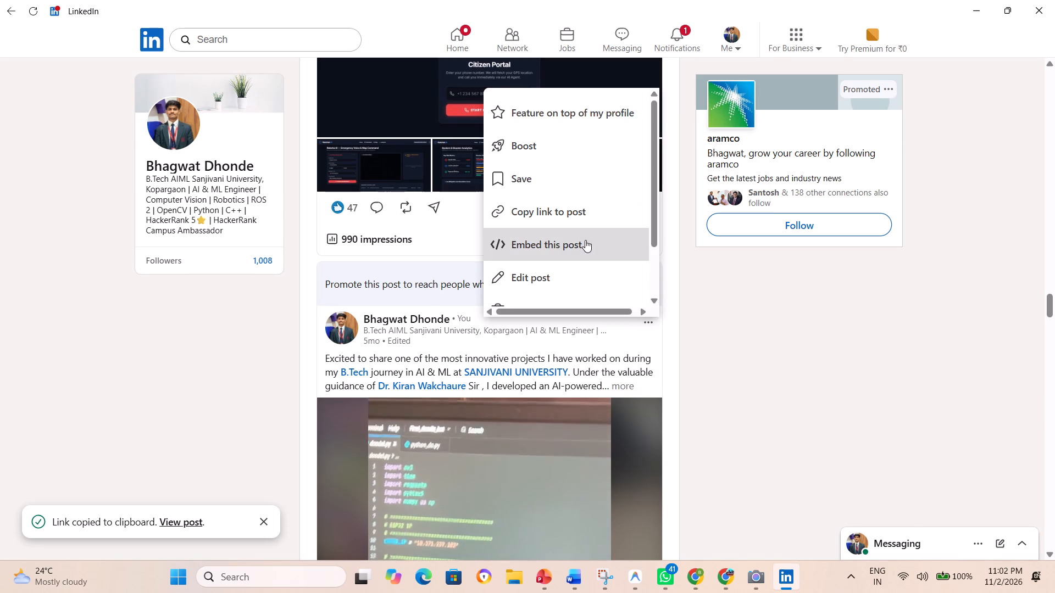
scroll(532, 155, "down", 2)
scroll(531, 181, "up", 1)
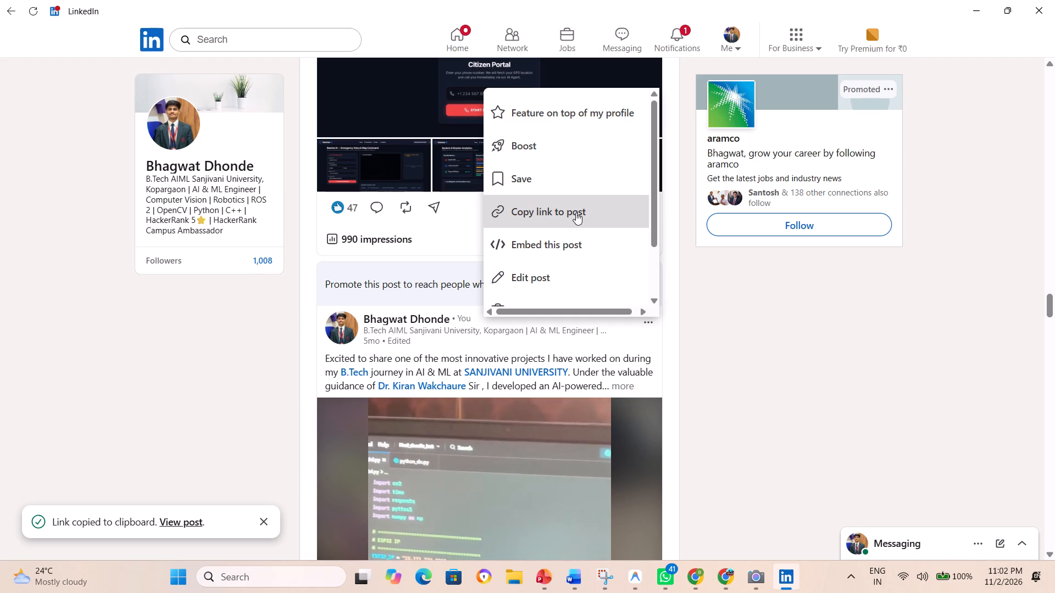
left_click(777, 400)
scroll(638, 389, "down", 2)
scroll(558, 398, "down", 1)
left_click(441, 360)
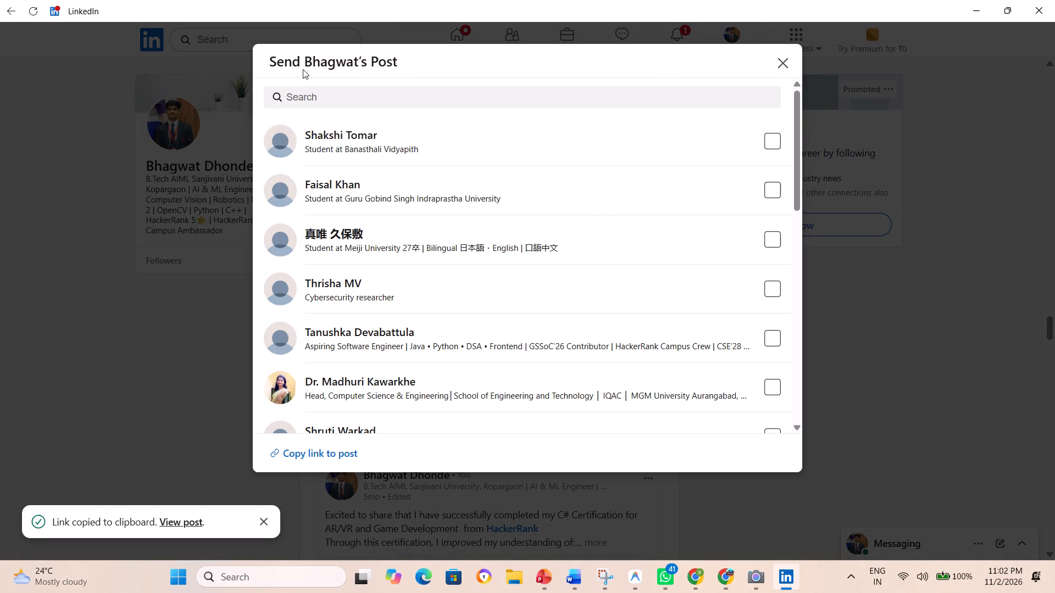
left_click(327, 450)
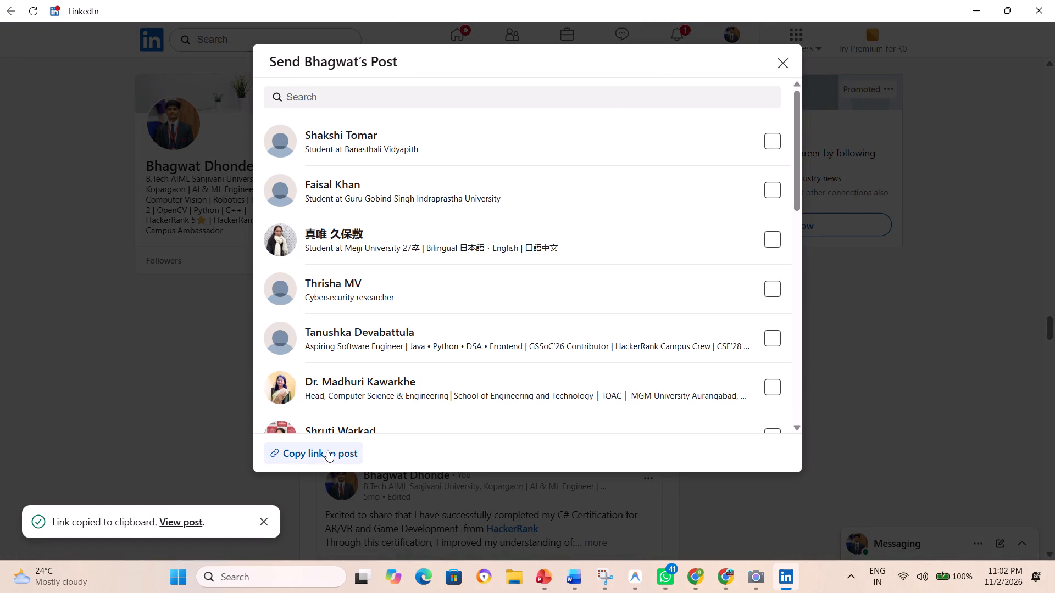
left_click(329, 457)
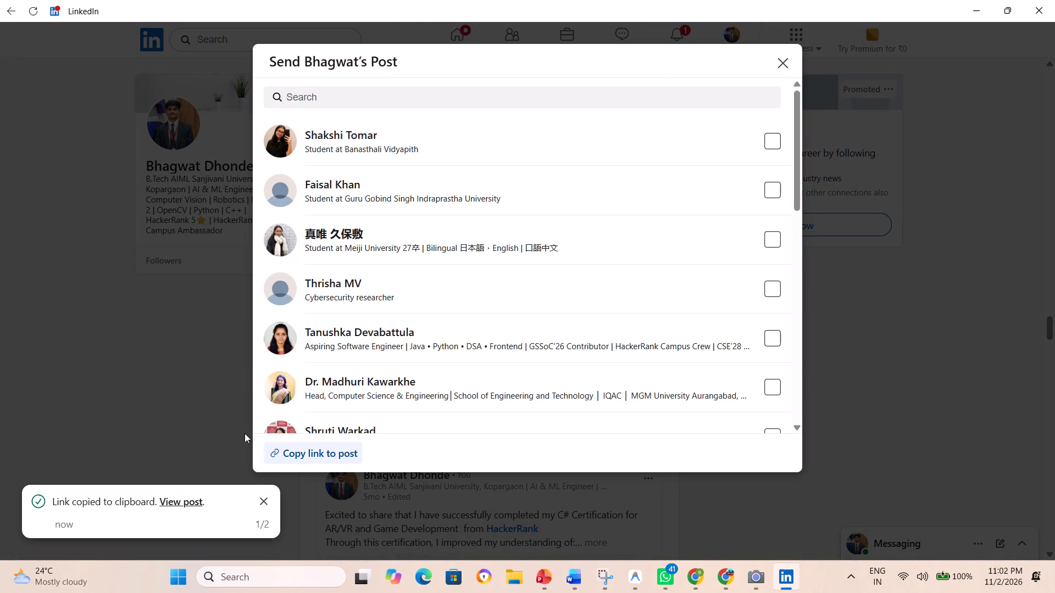
left_click(196, 380)
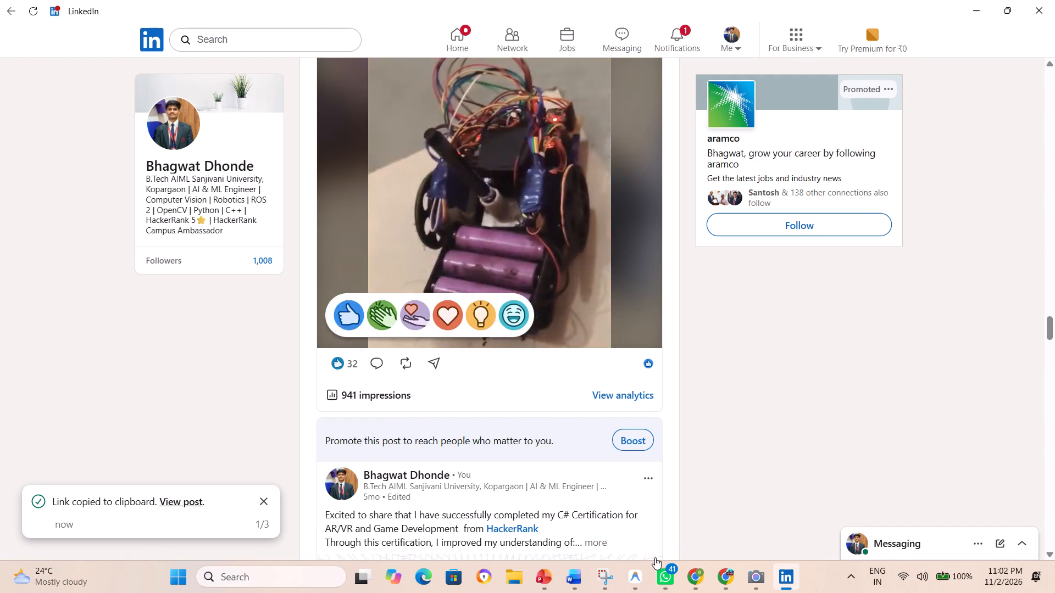
In Chrome, replace the Google query with the newly copied post link, search for it and switch to AI Mode.
left_click(725, 573)
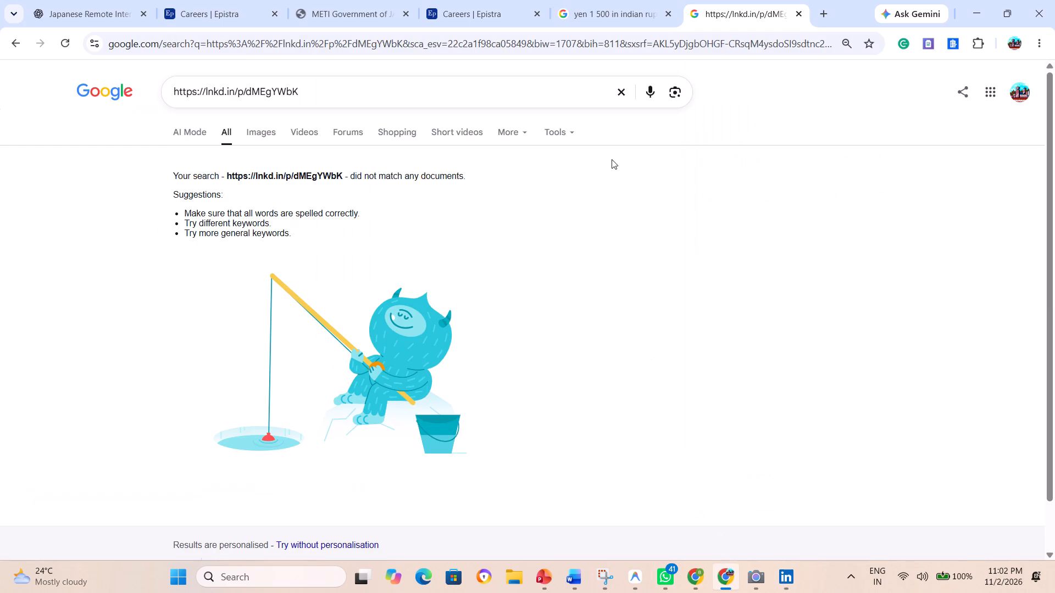
left_click_drag(456, 83, 238, 76)
left_click_drag(310, 89, 157, 91)
key("ctrl+v")
key("Return")
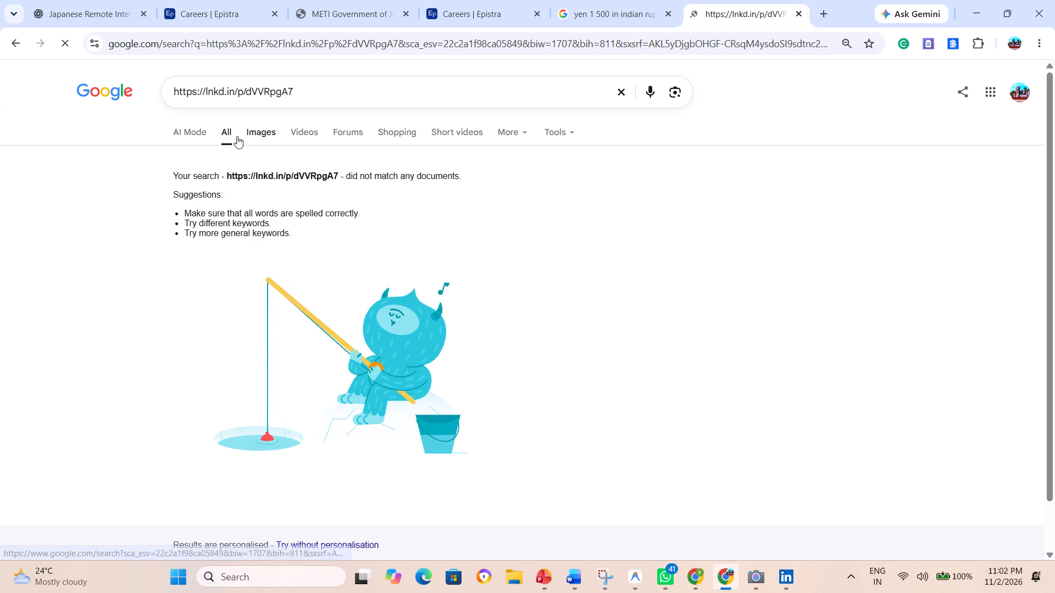
left_click(190, 131)
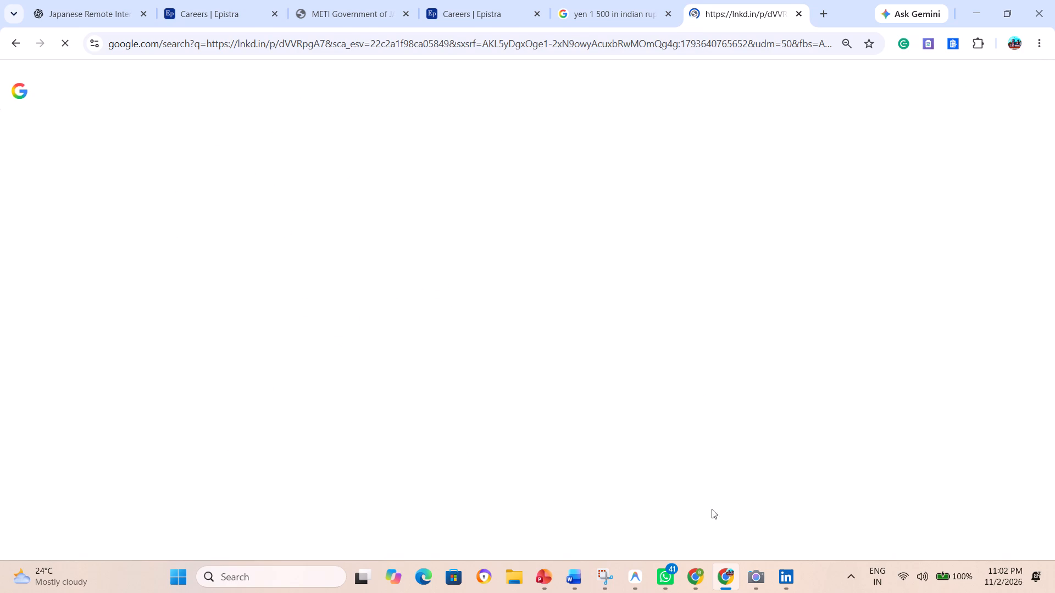
Test the copied post link in the other Chrome profile's window, then close that page and the Google search tab.
left_click(696, 577)
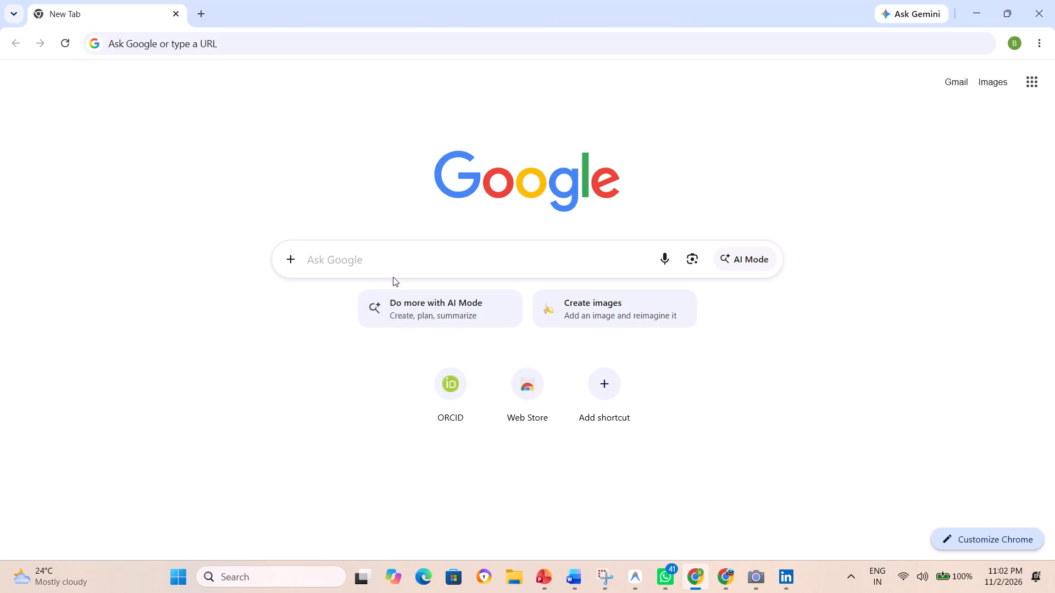
left_click(374, 250)
key("ctrl+v")
key("Return")
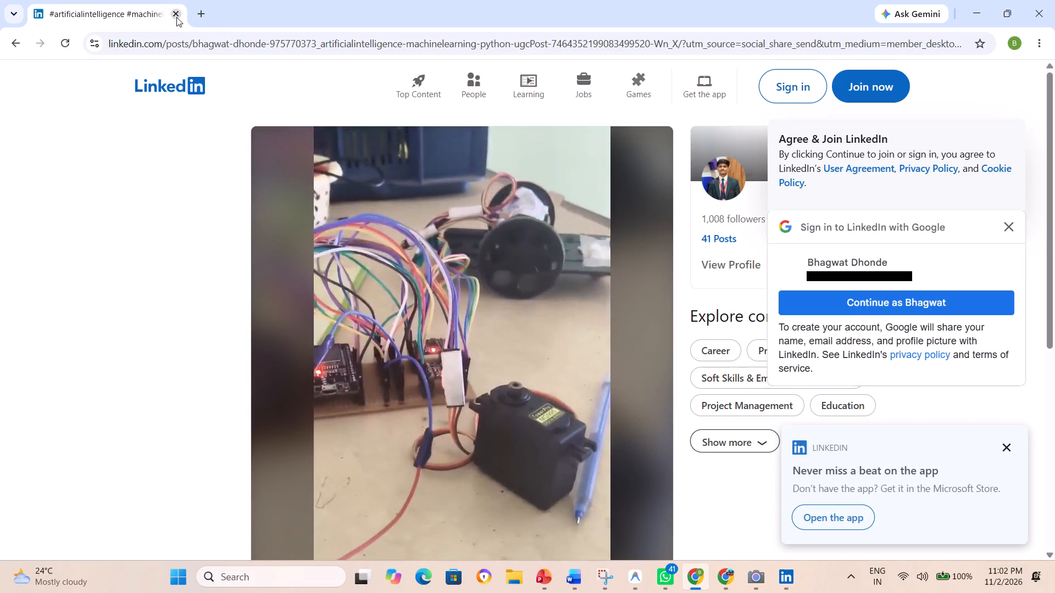
left_click(176, 18)
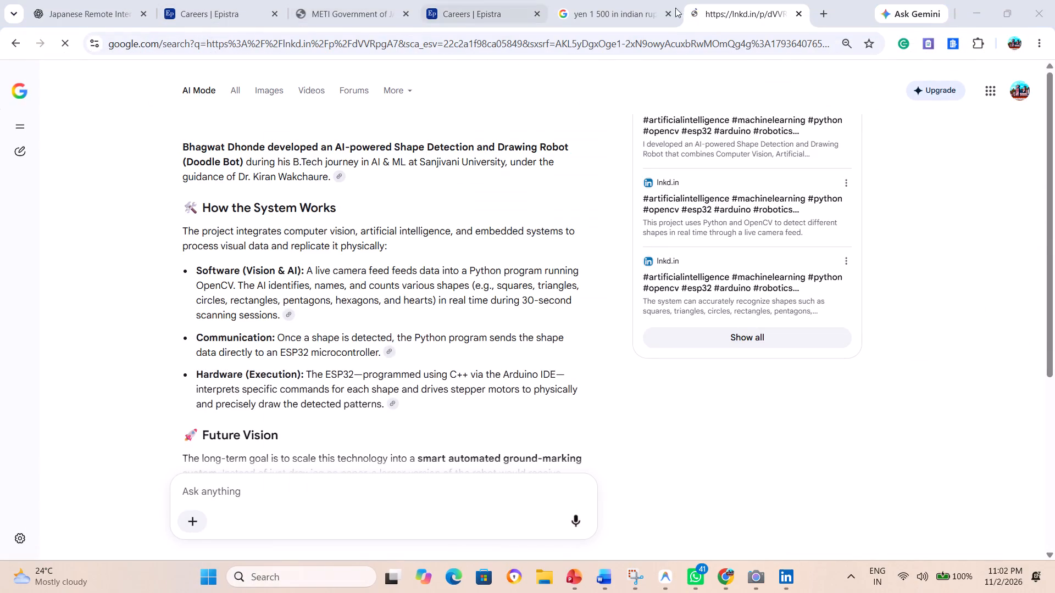
left_click(801, 13)
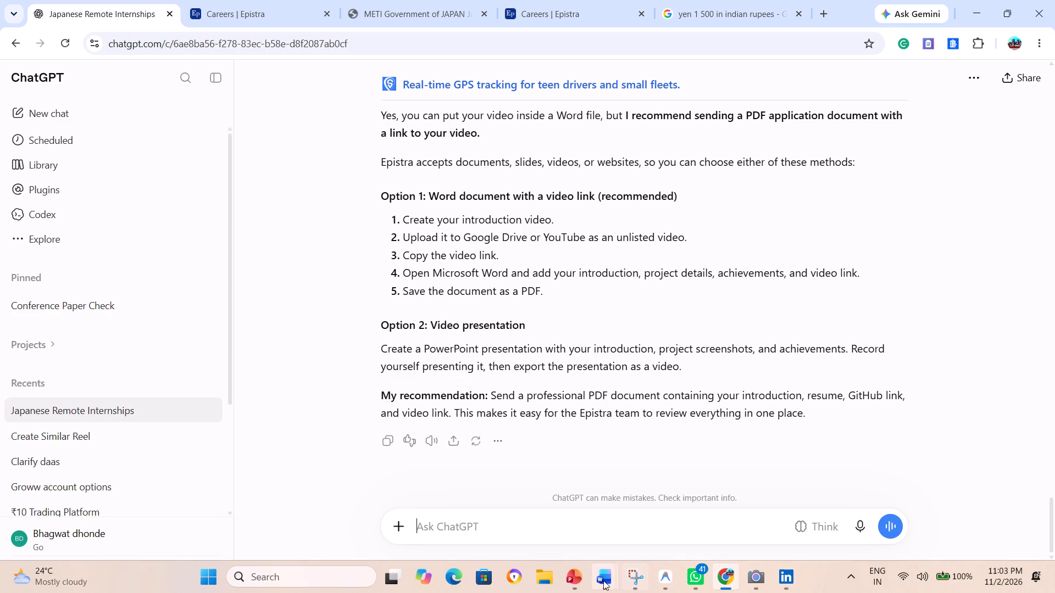
In Document1 in Word, replace the selected punctuation and old link after "Video" with " : " and the newly copied post link.
left_click(608, 580)
left_click(880, 517)
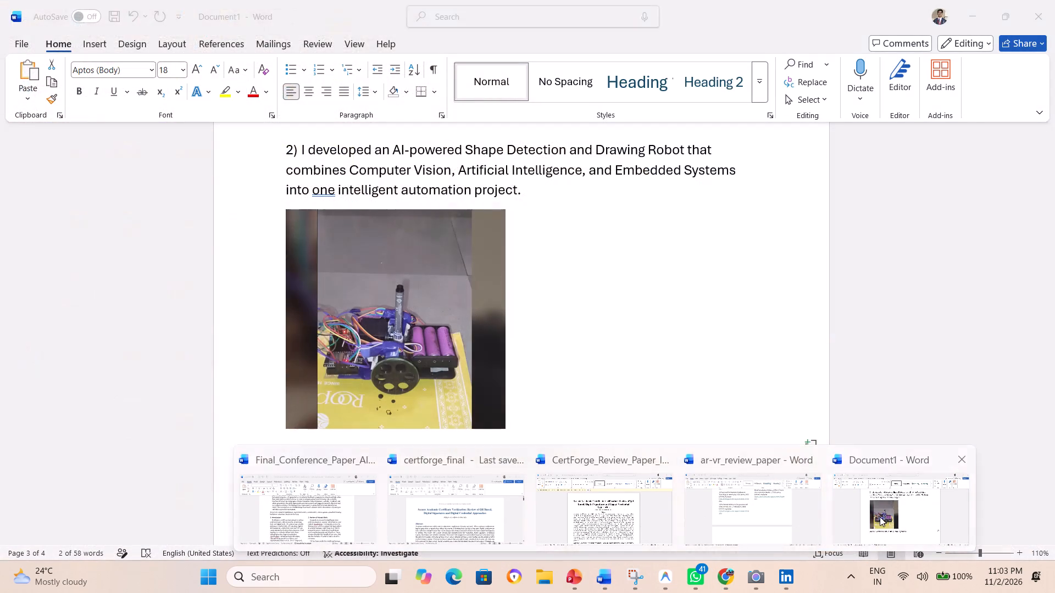
key("BackSpace")
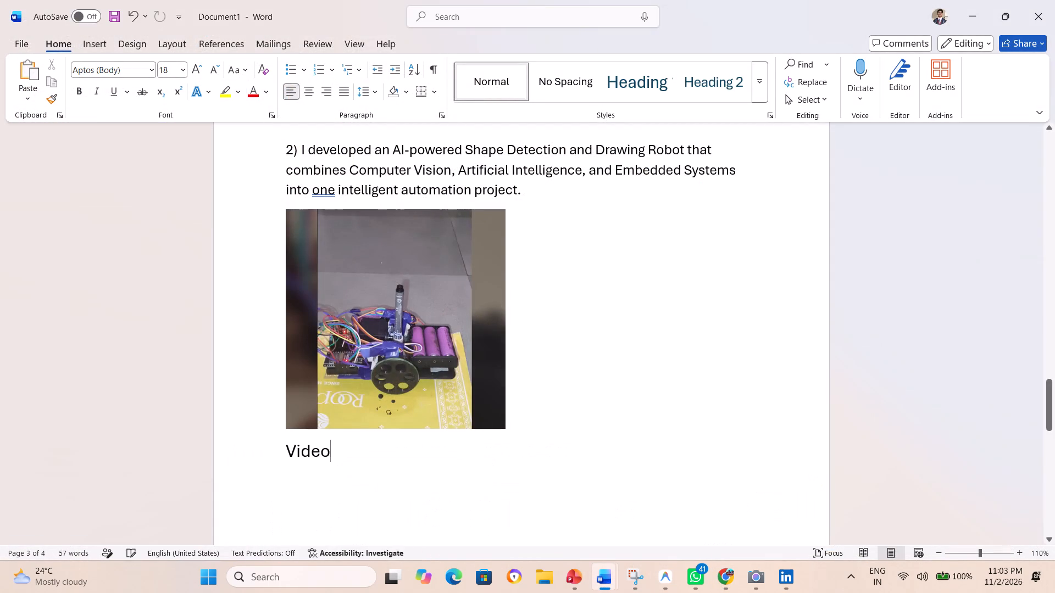
key("space")
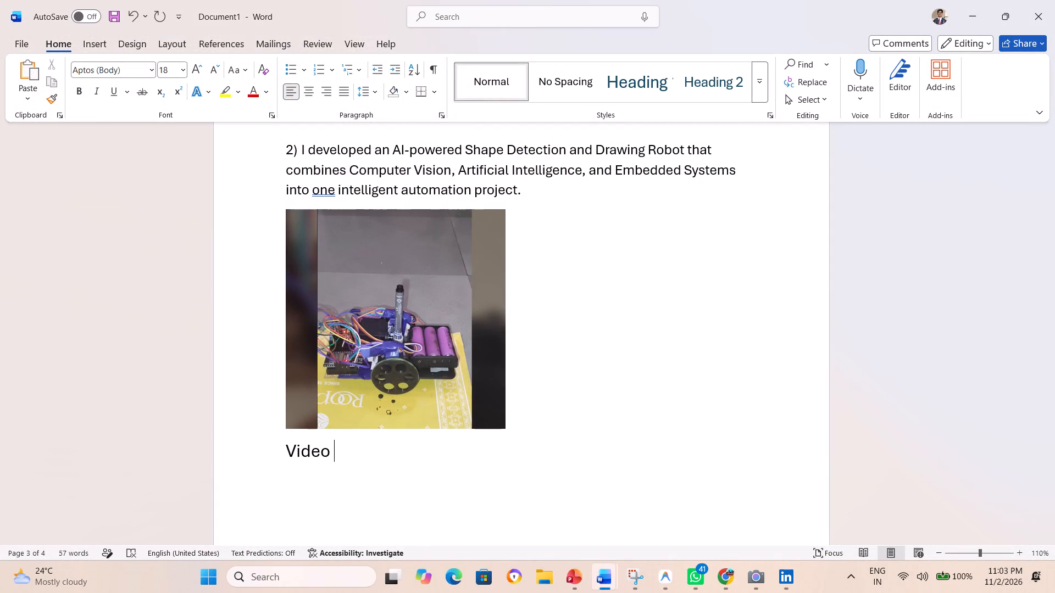
type(":")
key("space")
key("ctrl+v")
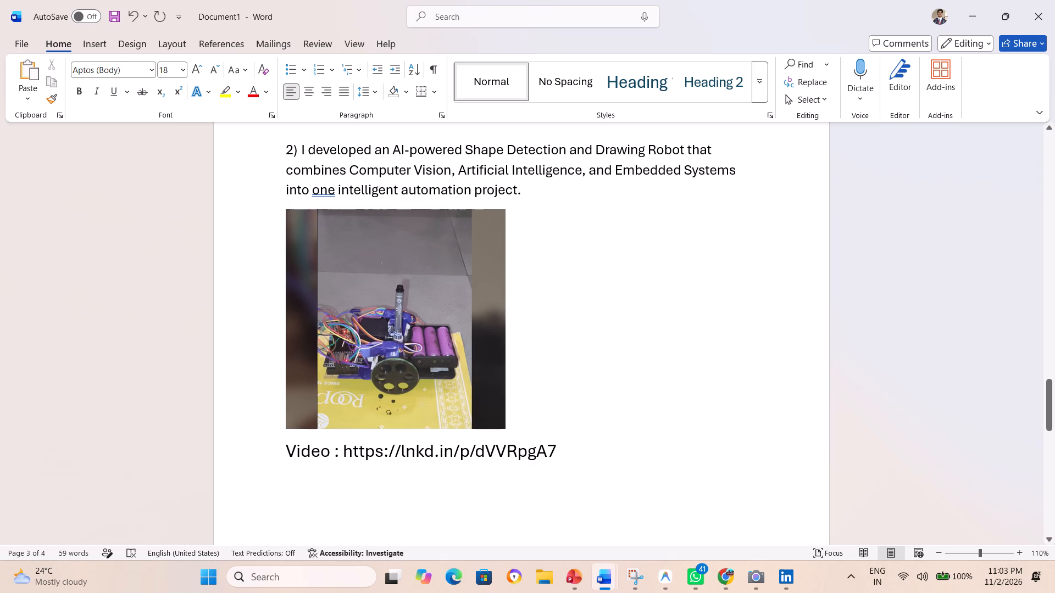
Change the label before the drawing robot's post link to "Video link:" and widen the gap between the colon and the URL.
left_click(467, 477)
left_click(331, 449)
key("space")
type("lin")
key("space")
key("BackSpace")
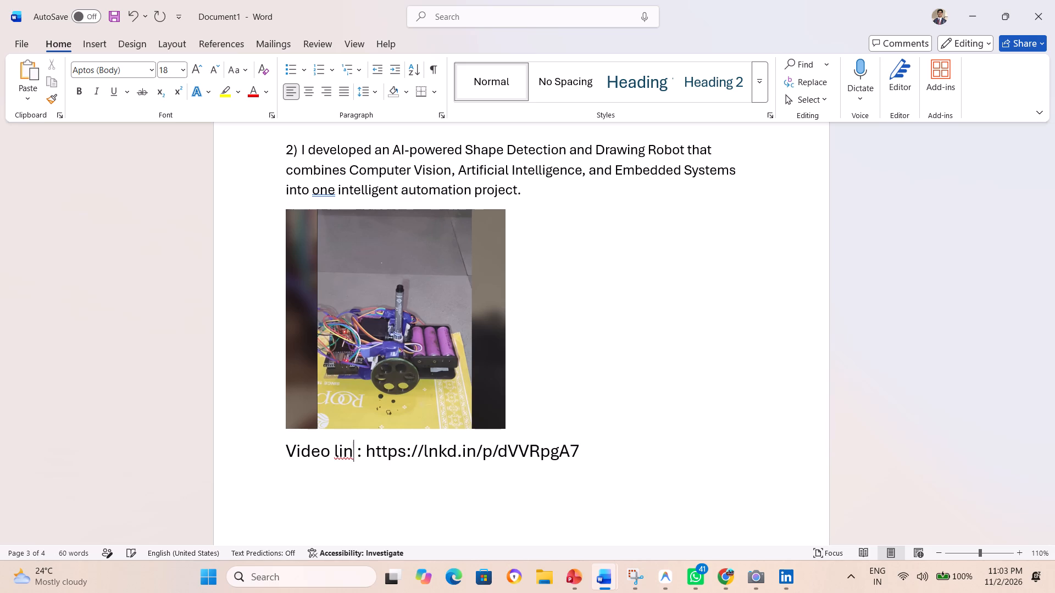
type("k")
key("space")
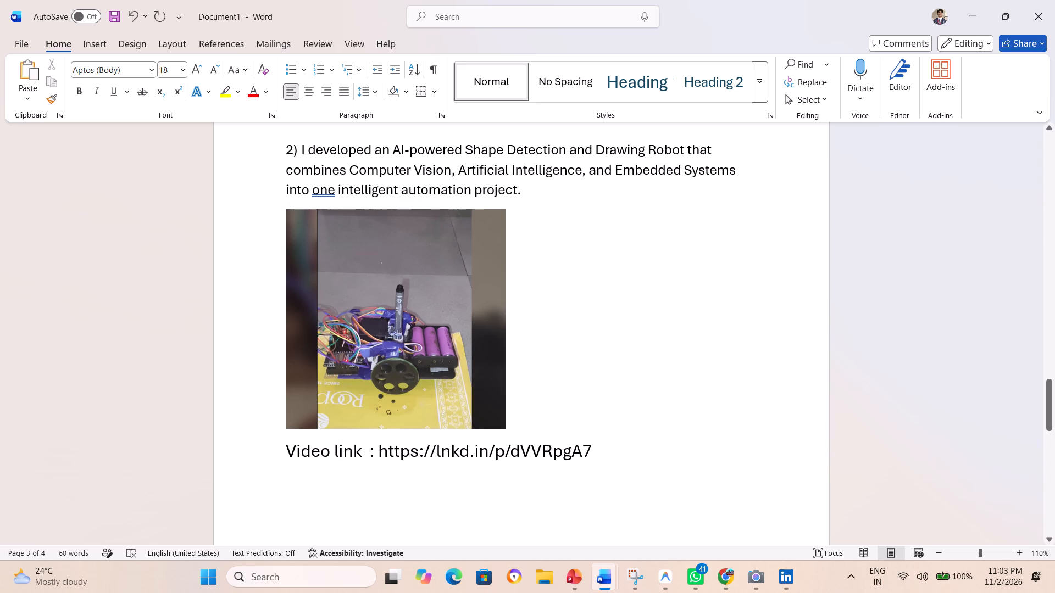
left_click(369, 454)
key("BackSpace")
key("BackSpace")
key("Right")
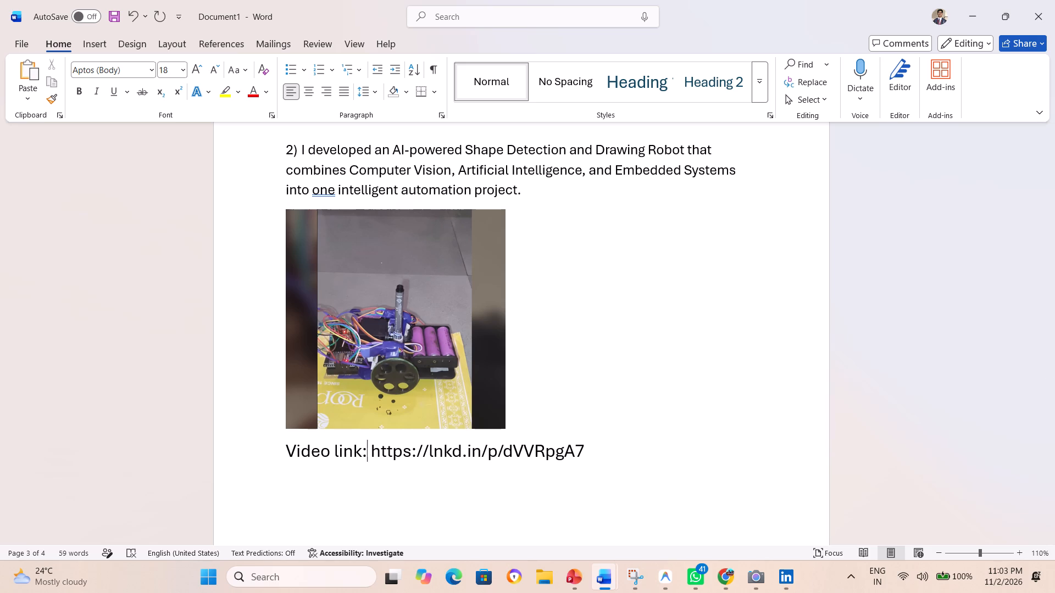
key("space")
key("space")
Start a new line after the drawing robot's video URL so that it converts to a hyperlink.
scroll(483, 385, "down", 1)
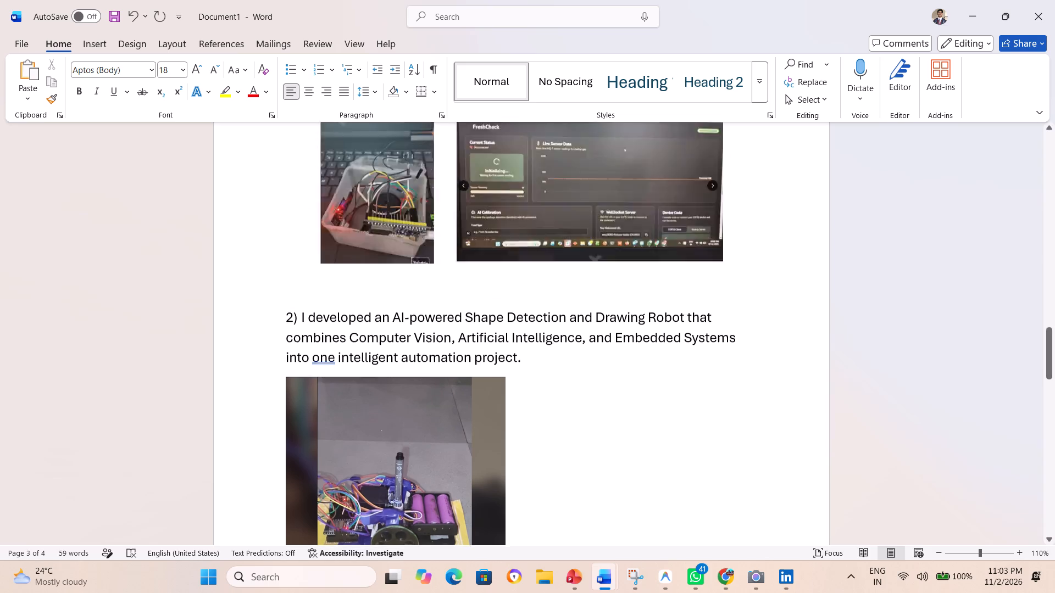
scroll(483, 385, "down", 1)
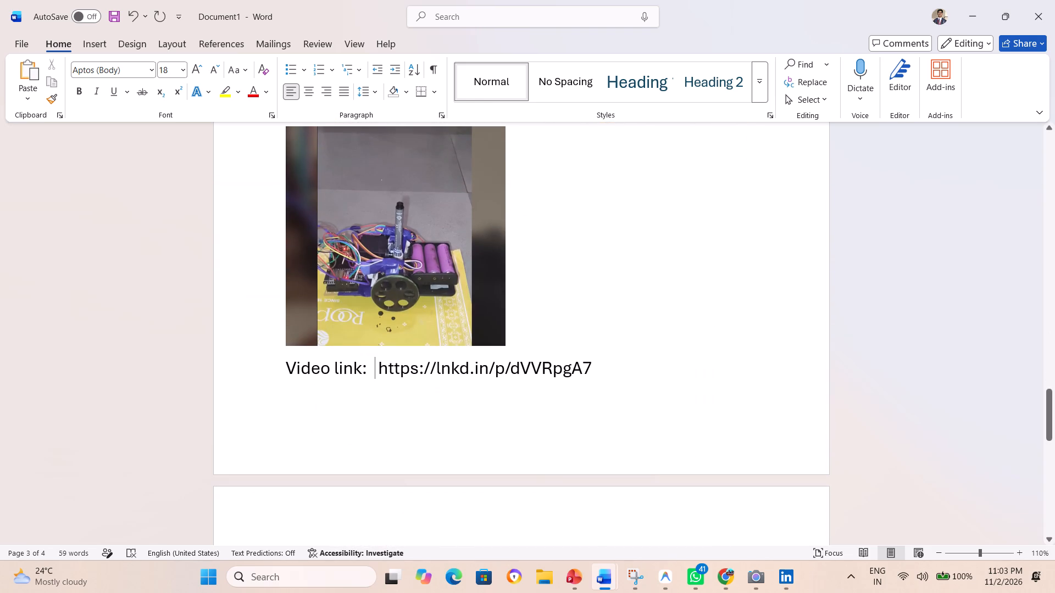
left_click(614, 361)
key("Return")
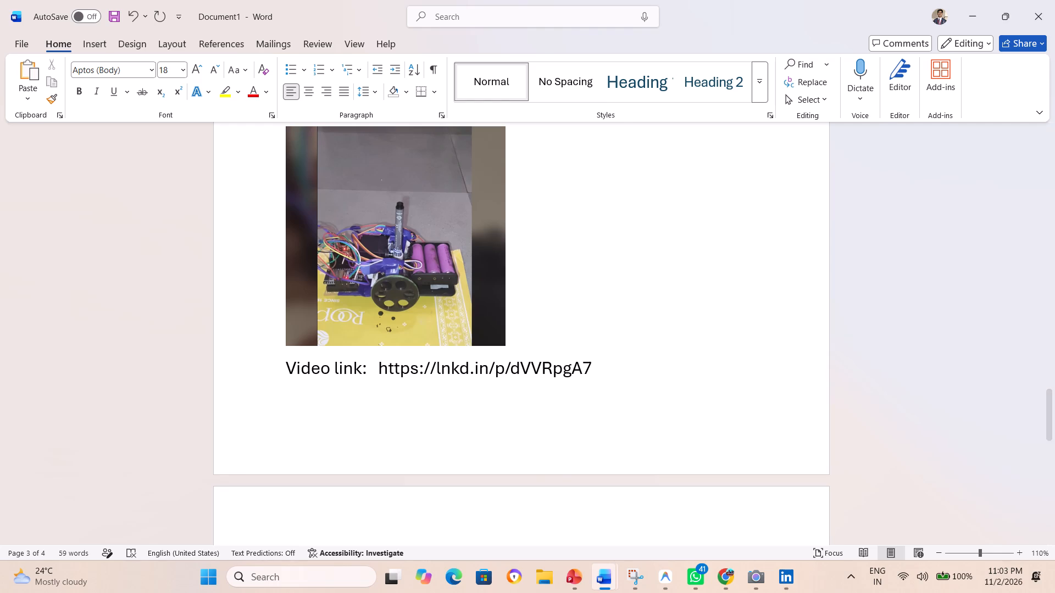
Review the whole document, from the HackerRank campus ambassador section through the certificates and hackathon photos to the two projects.
scroll(614, 361, "down", 2)
scroll(614, 361, "up", 3)
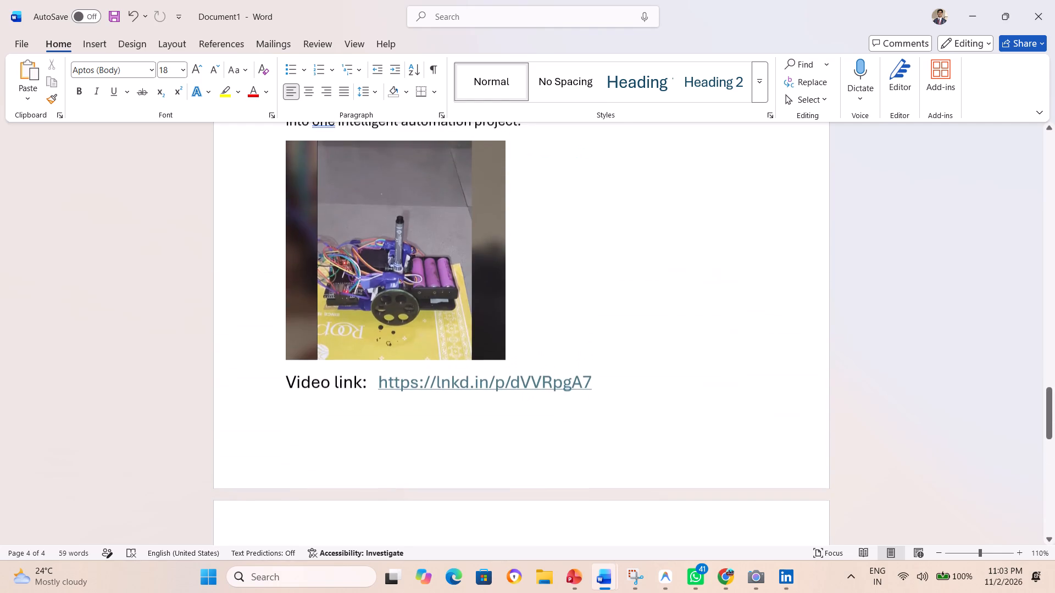
scroll(614, 361, "up", 5)
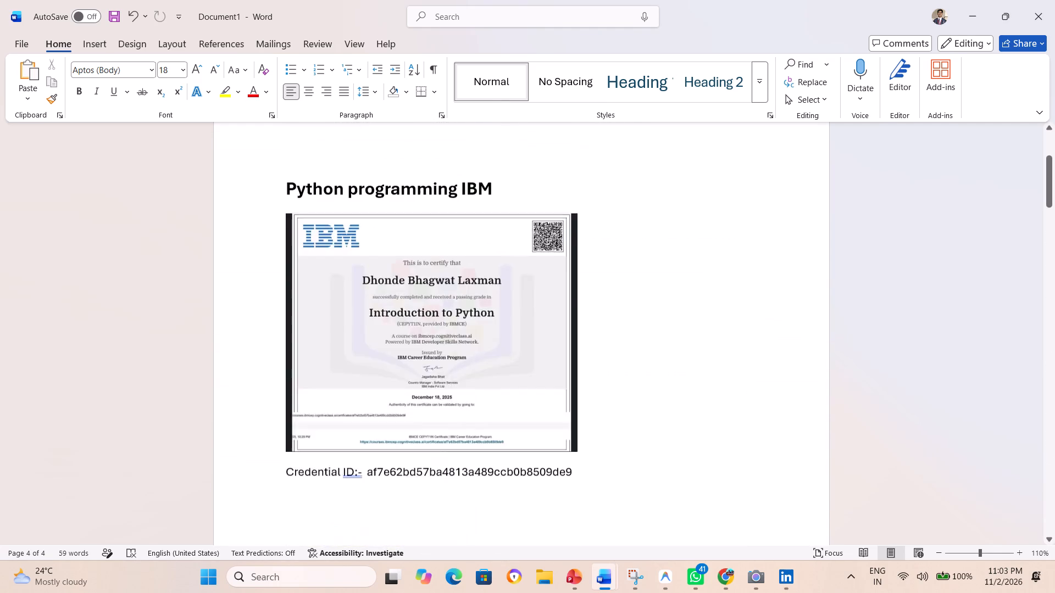
scroll(614, 361, "up", 1)
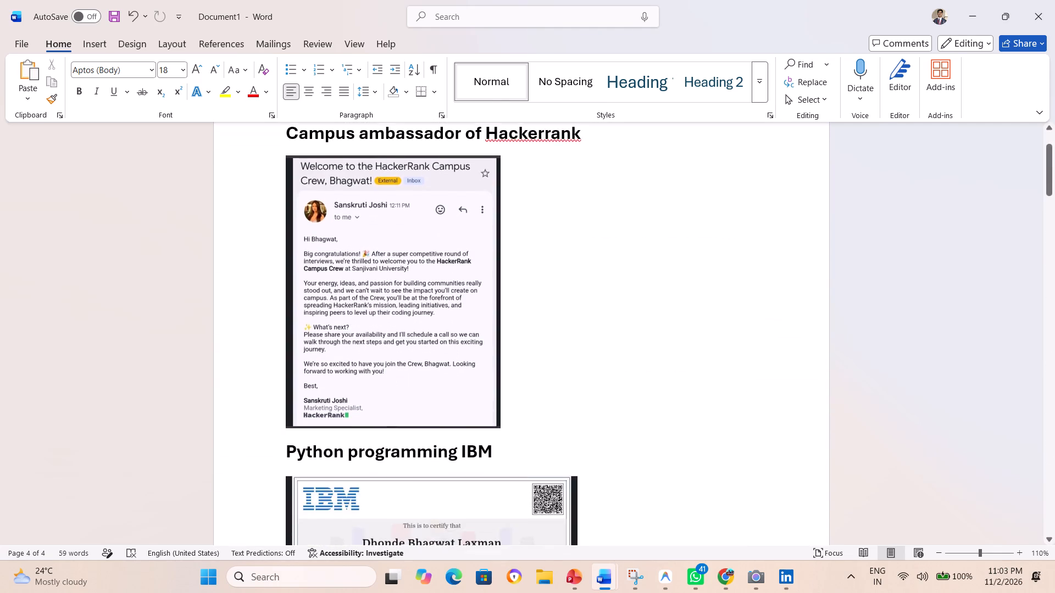
scroll(609, 255, "down", 1)
scroll(610, 203, "down", 2)
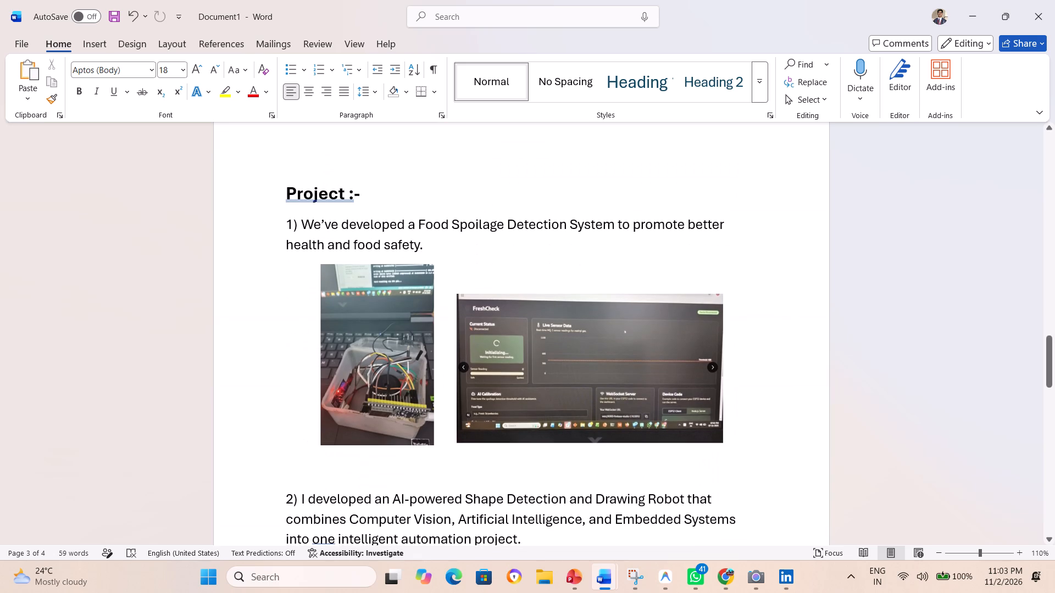
scroll(610, 203, "up", 8)
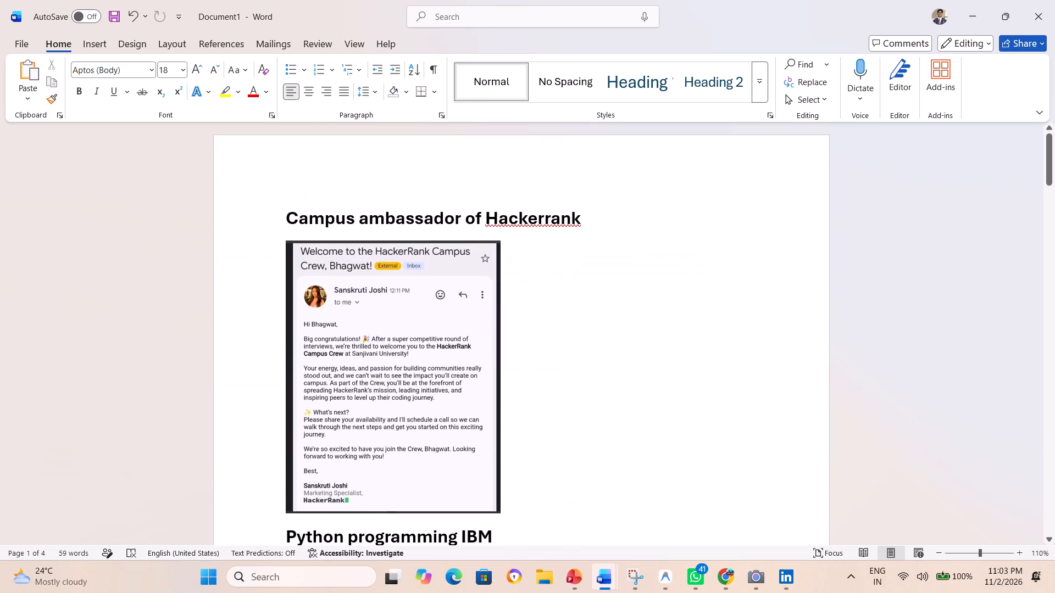
left_click(270, 198)
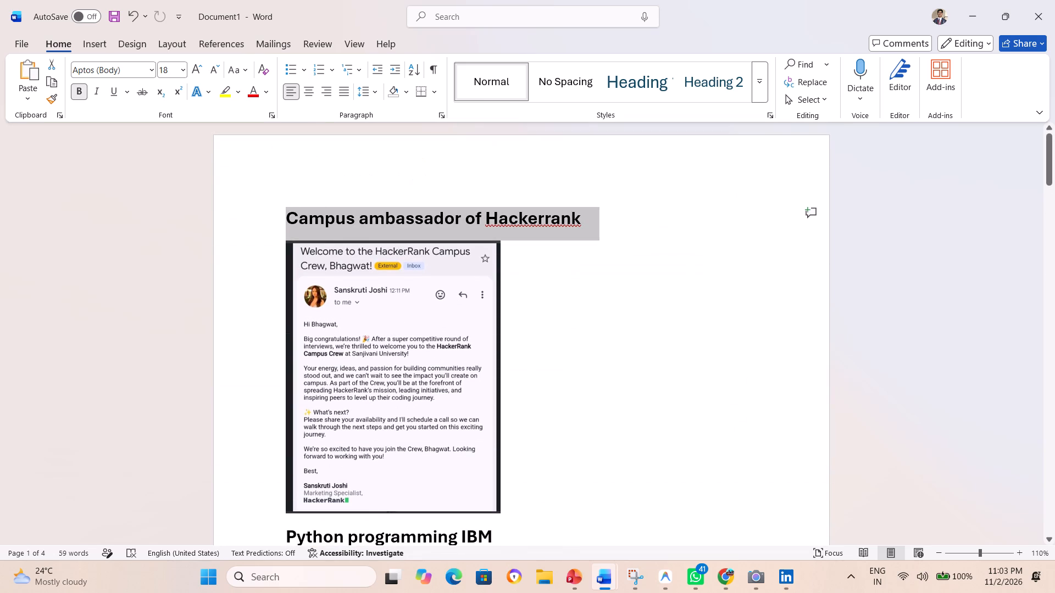
left_click(619, 337)
scroll(619, 337, "down", 2)
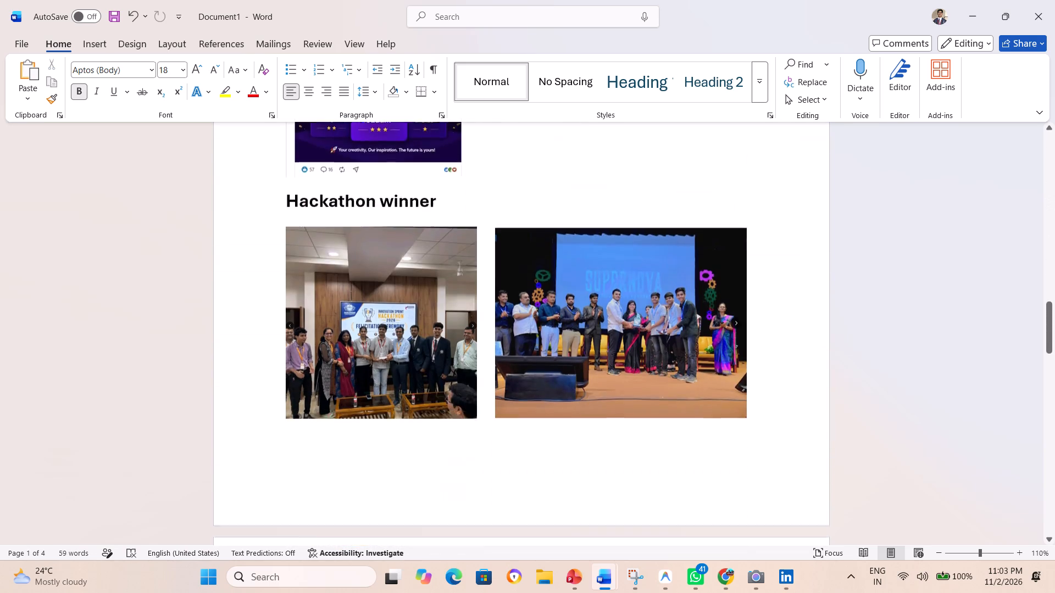
scroll(619, 337, "down", 3)
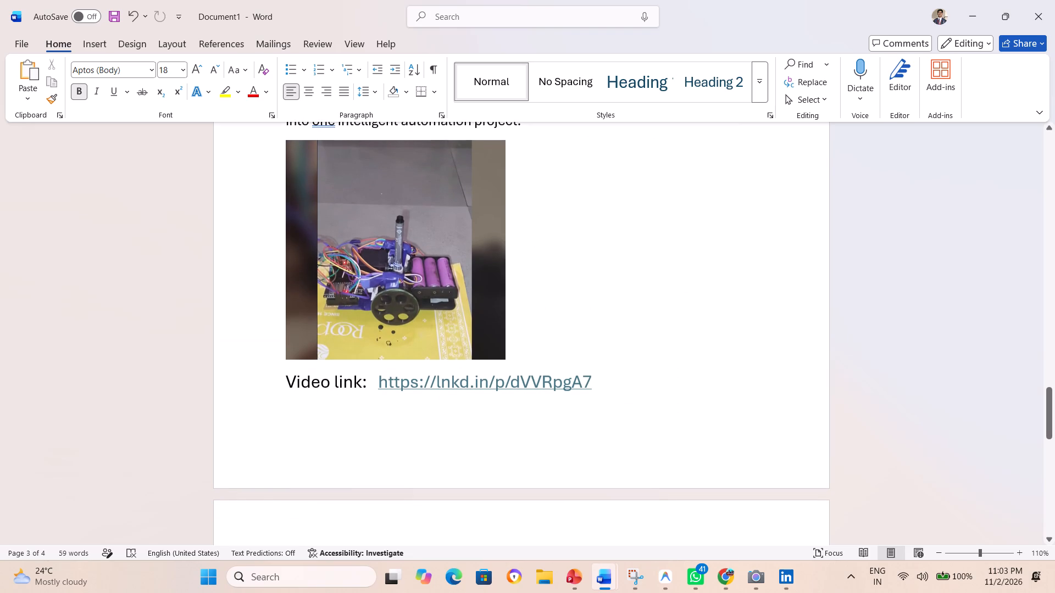
Add a line break after the video link and write the third project entry, "3) warehouse management robot", on page 4.
left_click(632, 395)
key("Return")
scroll(381, 486, "down", 1)
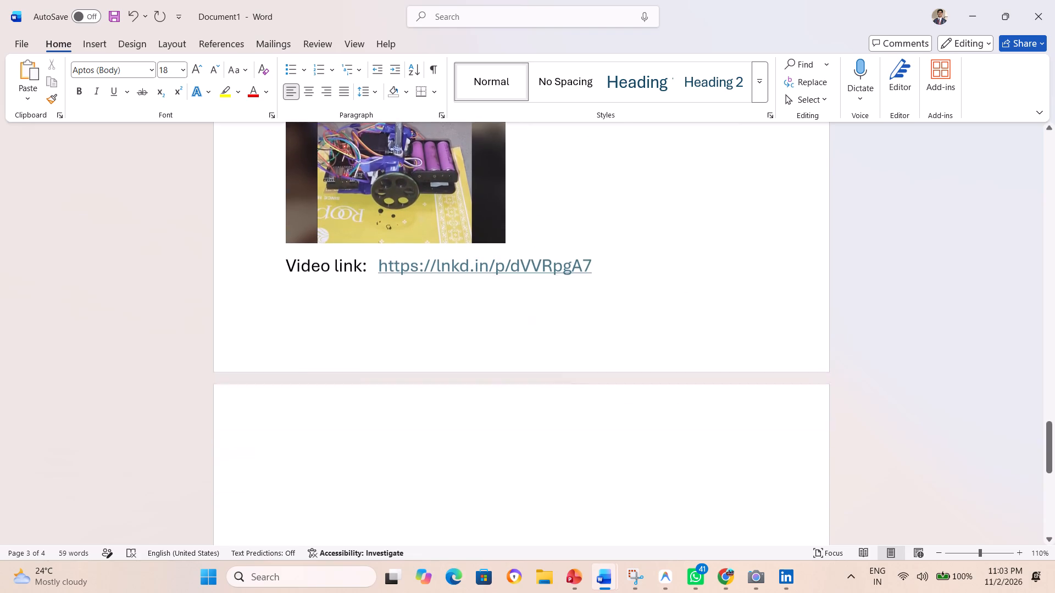
scroll(381, 486, "down", 1)
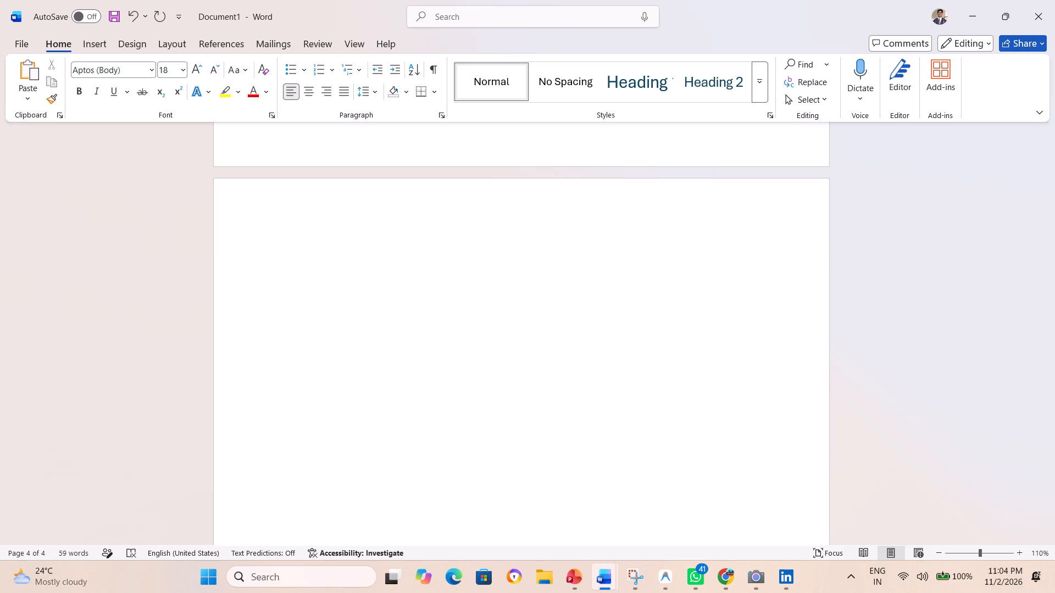
type("30")
key("space")
key("BackSpace")
key("BackSpace")
key("BackSpace")
key("BackSpace")
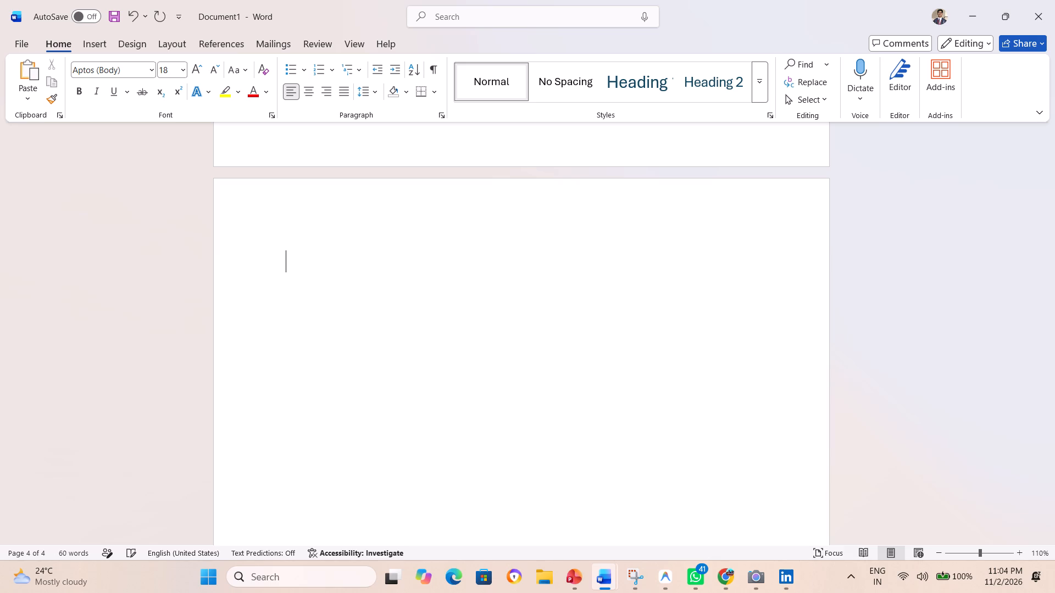
type("3) wa")
type("re")
key("h")
type("ouse")
key("space")
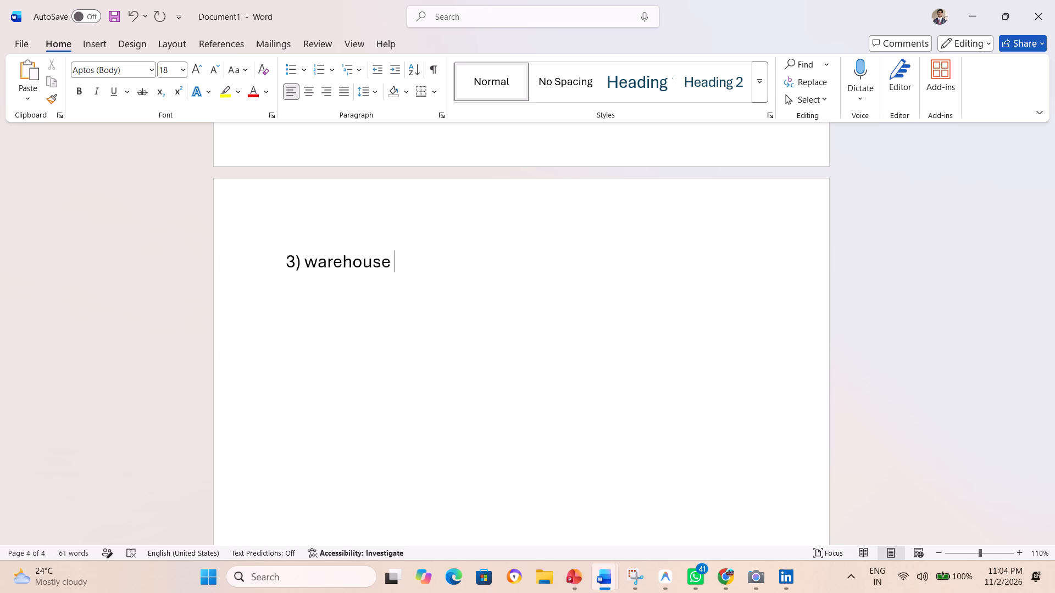
type("manag")
type("ment")
key("space")
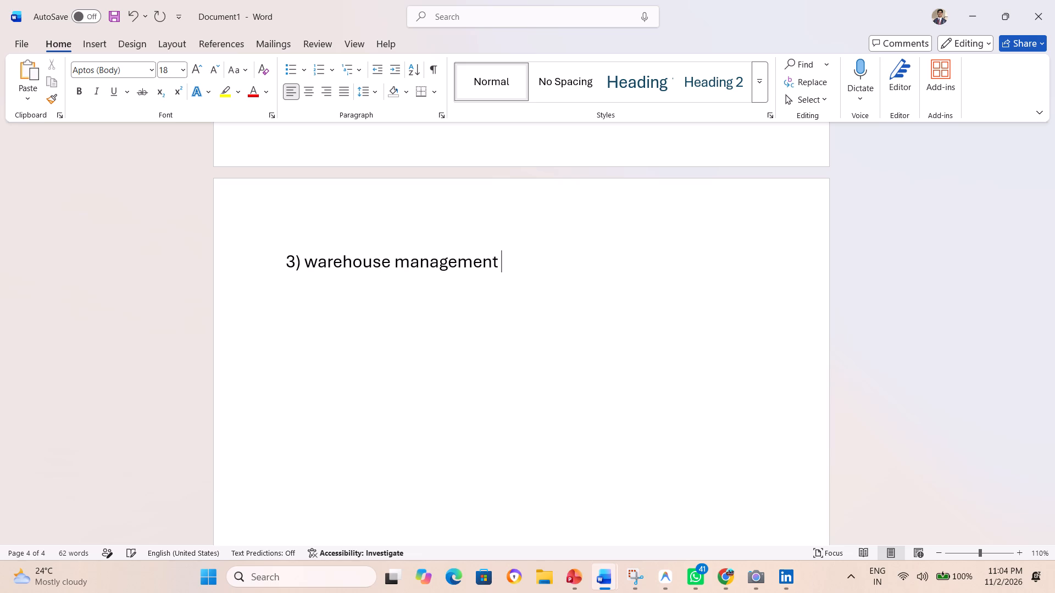
type("ronbot")
key("BackSpace")
key("BackSpace")
key("BackSpace")
key("BackSpace")
type("bot")
key("space")
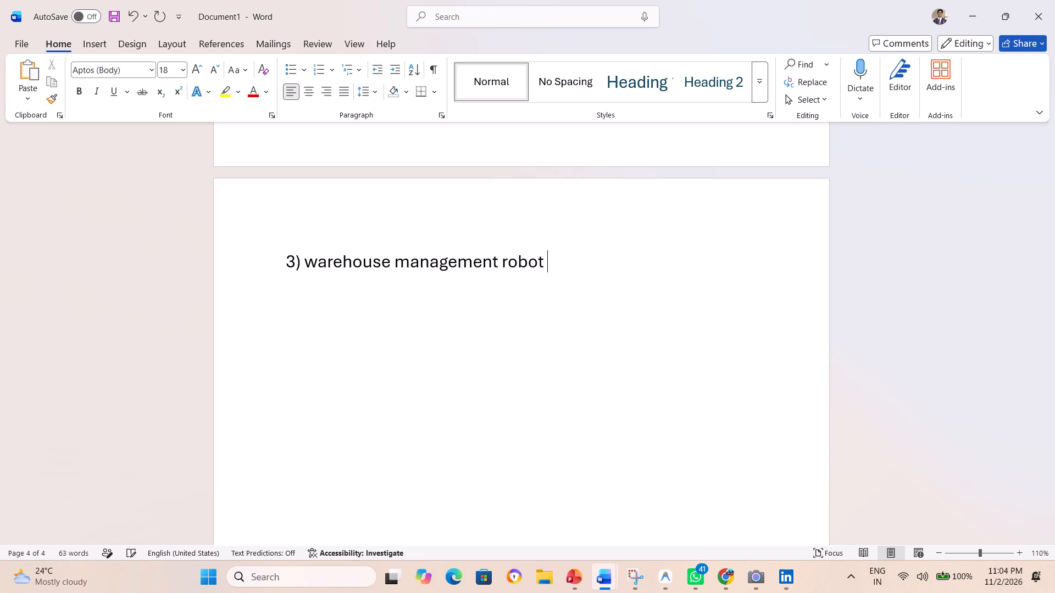
Set the "3) warehouse management robot" line to font size 14 and start a new line below it.
left_click_drag(562, 267, 241, 238)
left_click(345, 195)
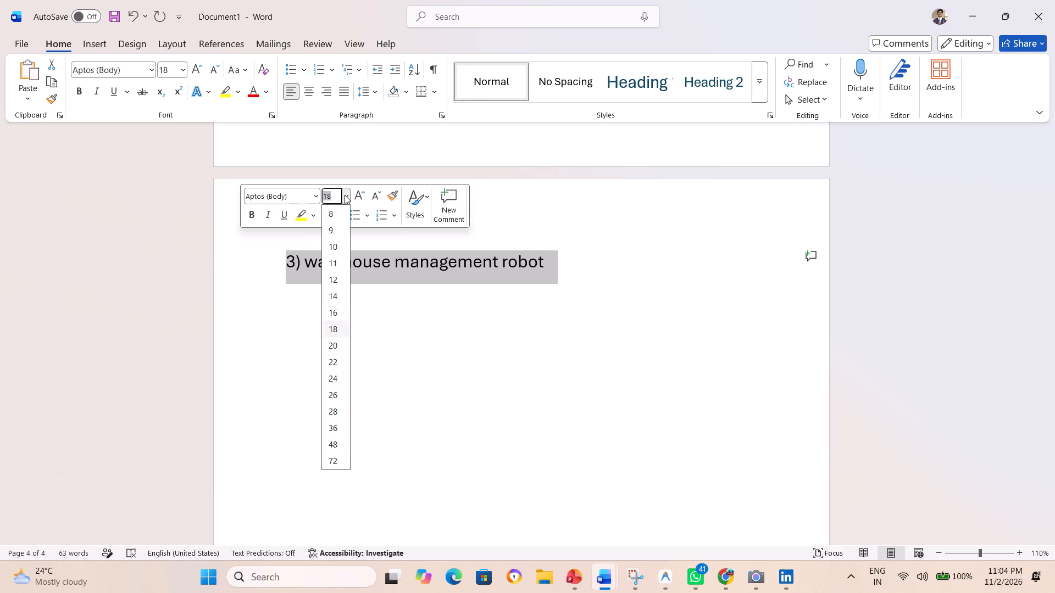
left_click(335, 300)
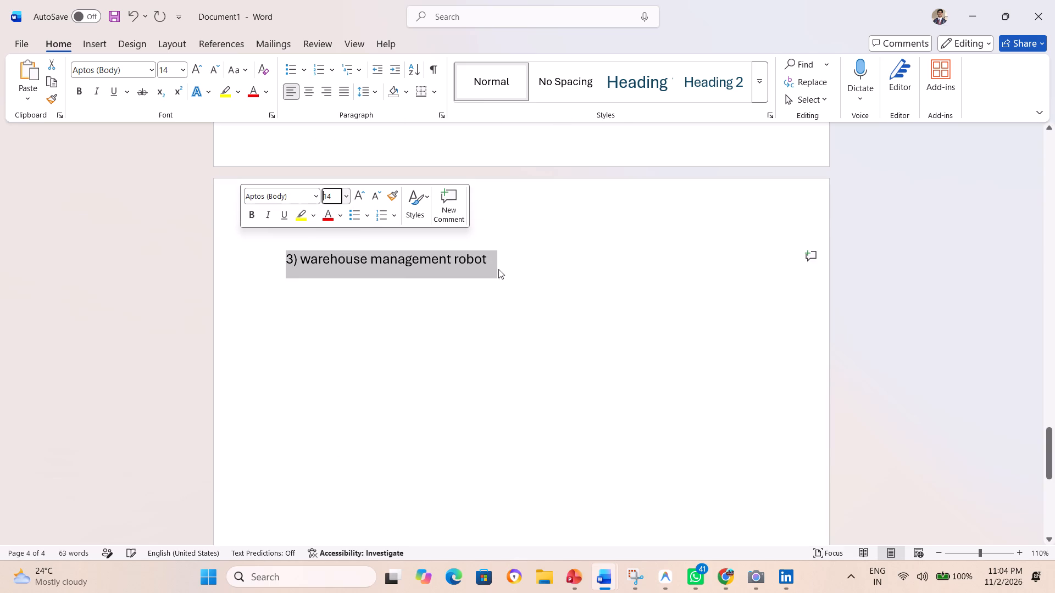
left_click(514, 264)
key("Return")
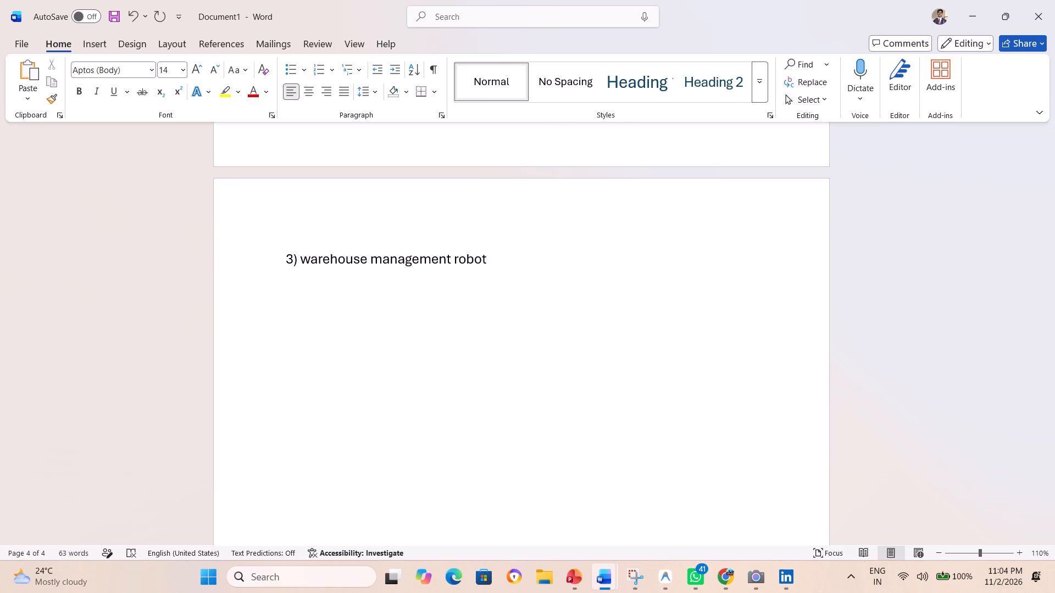
Switch to File Explorer and open the Screenshots folder inside Pictures.
left_click(542, 575)
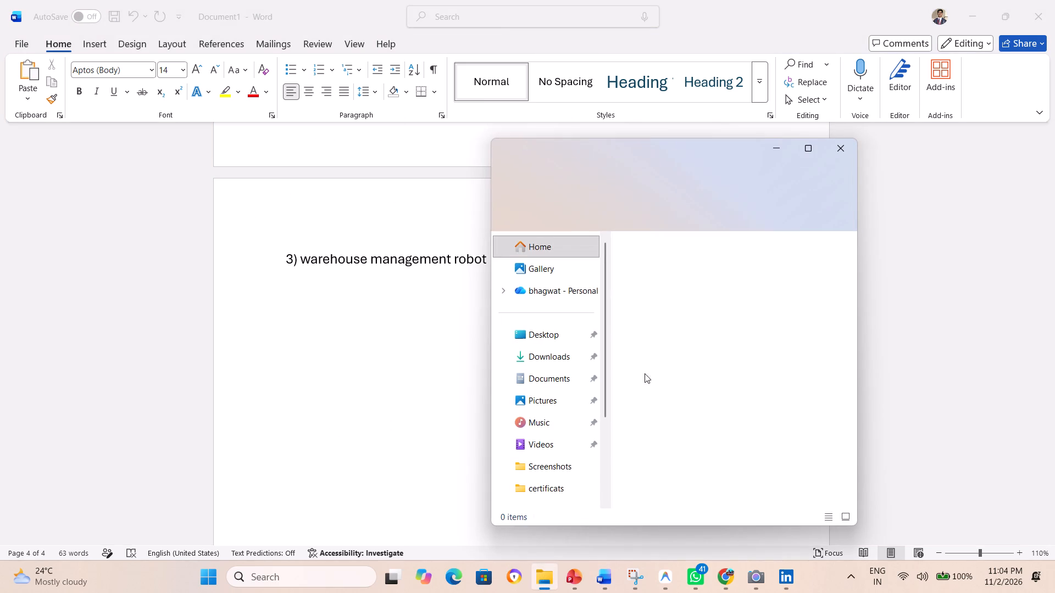
left_click(544, 361)
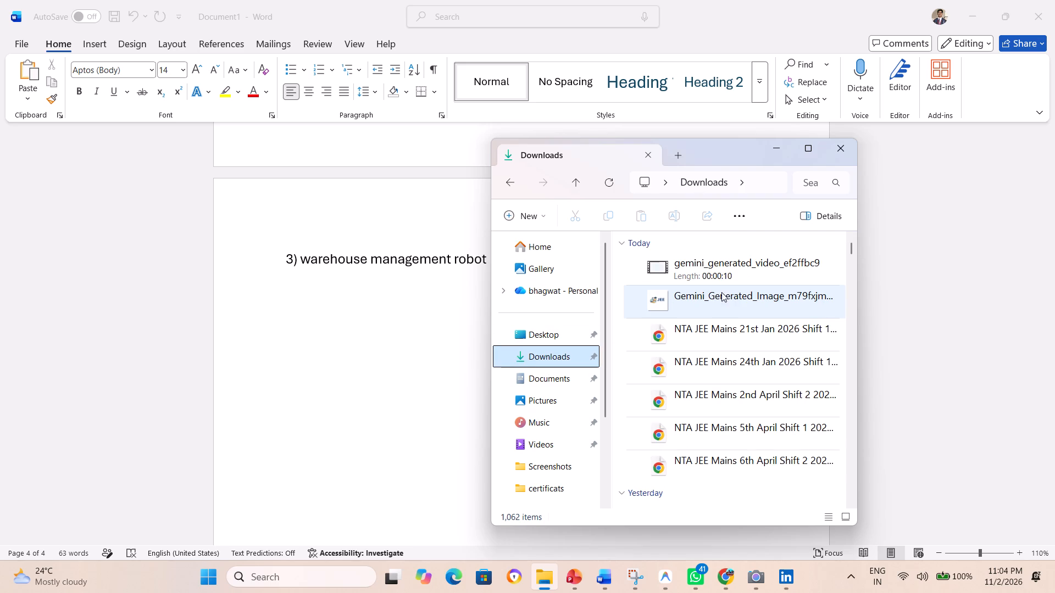
left_click(553, 403)
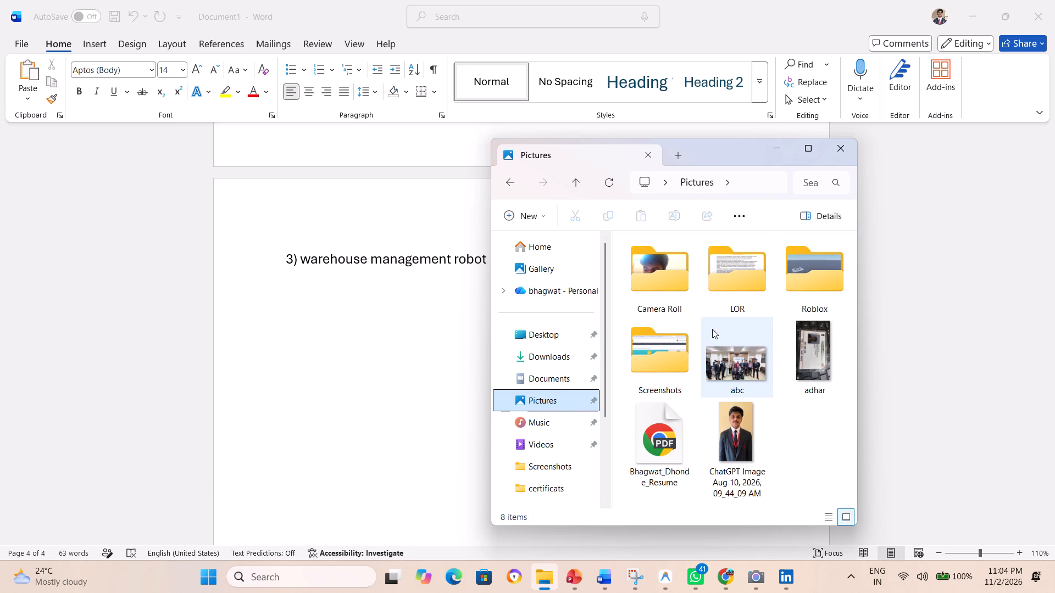
left_click(773, 288)
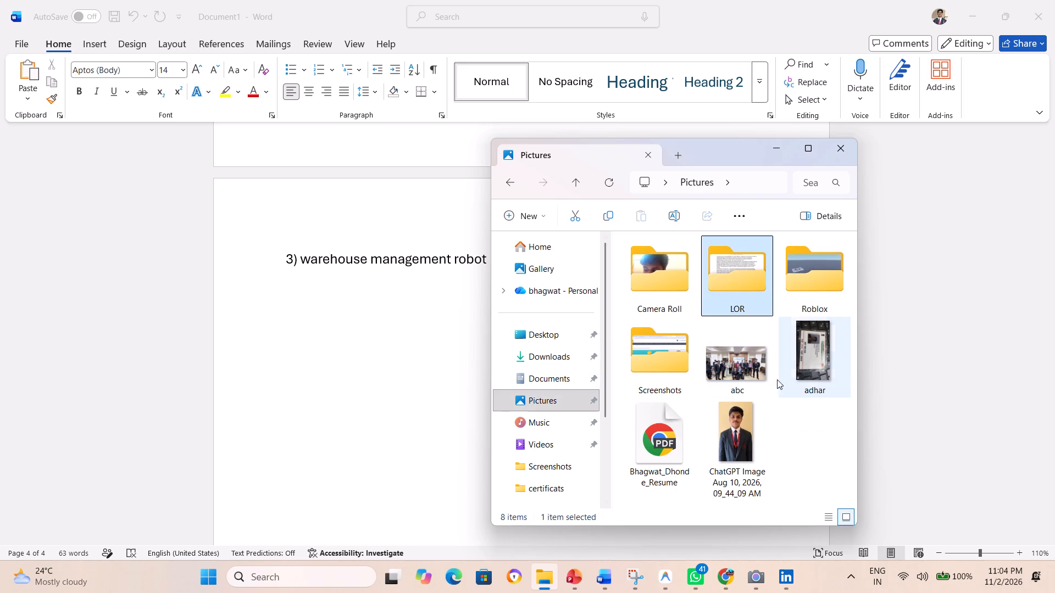
double_click(690, 379)
scroll(690, 379, "down", 3)
scroll(690, 379, "up", 4)
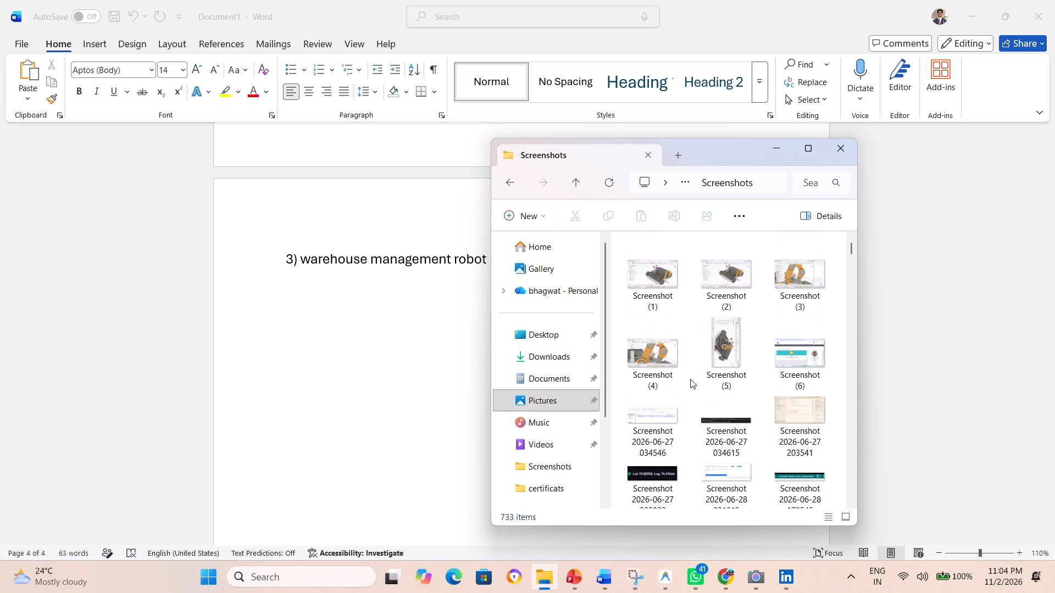
Look through the Screenshots folder for CAD images of the warehouse management robot, checking the September 2026 captures.
scroll(690, 379, "down", 5)
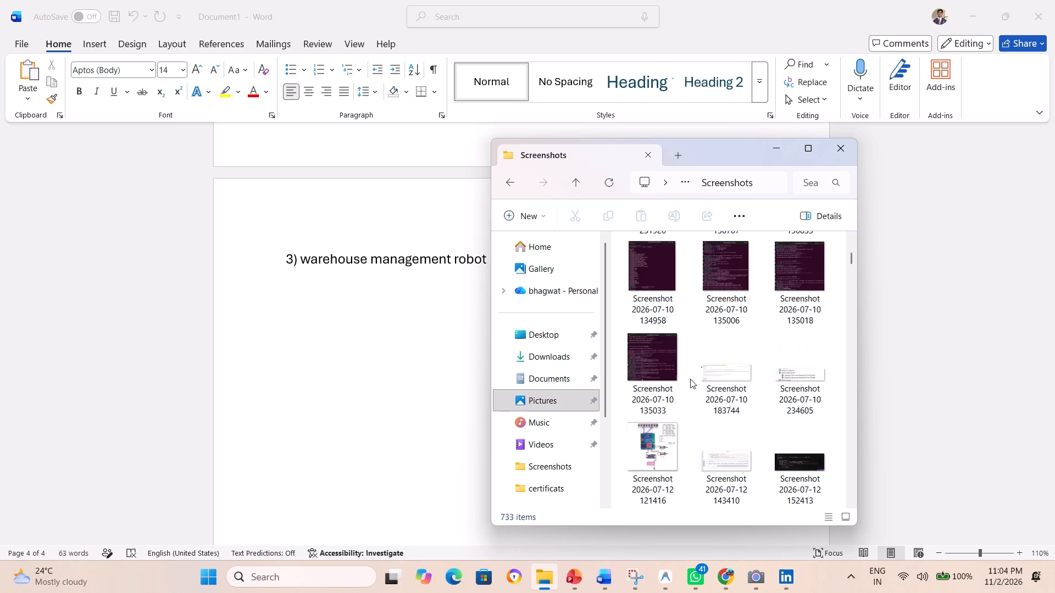
scroll(690, 379, "up", 3)
scroll(756, 424, "down", 3)
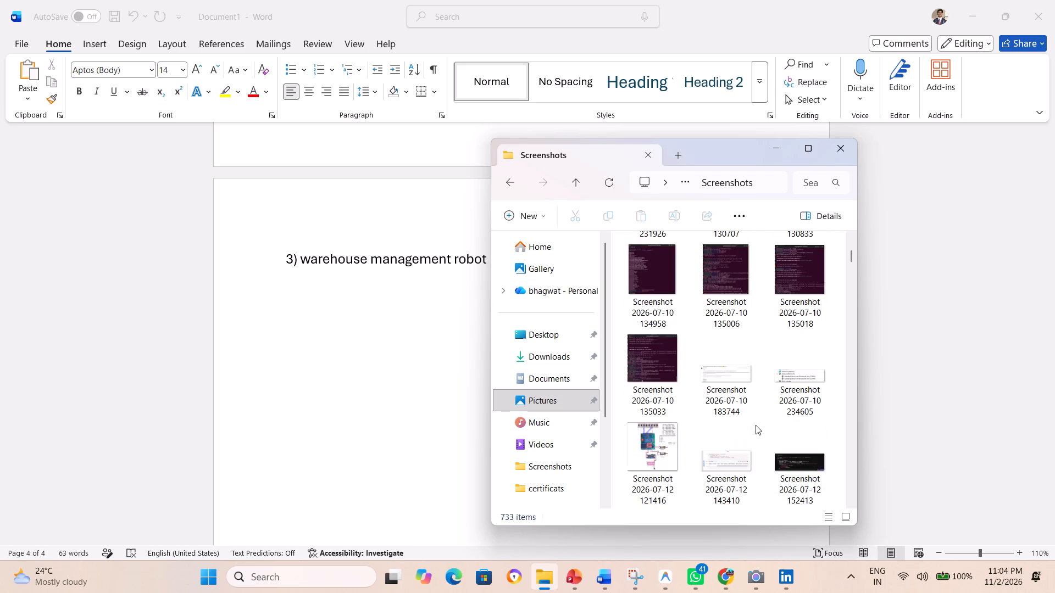
scroll(756, 425, "down", 17)
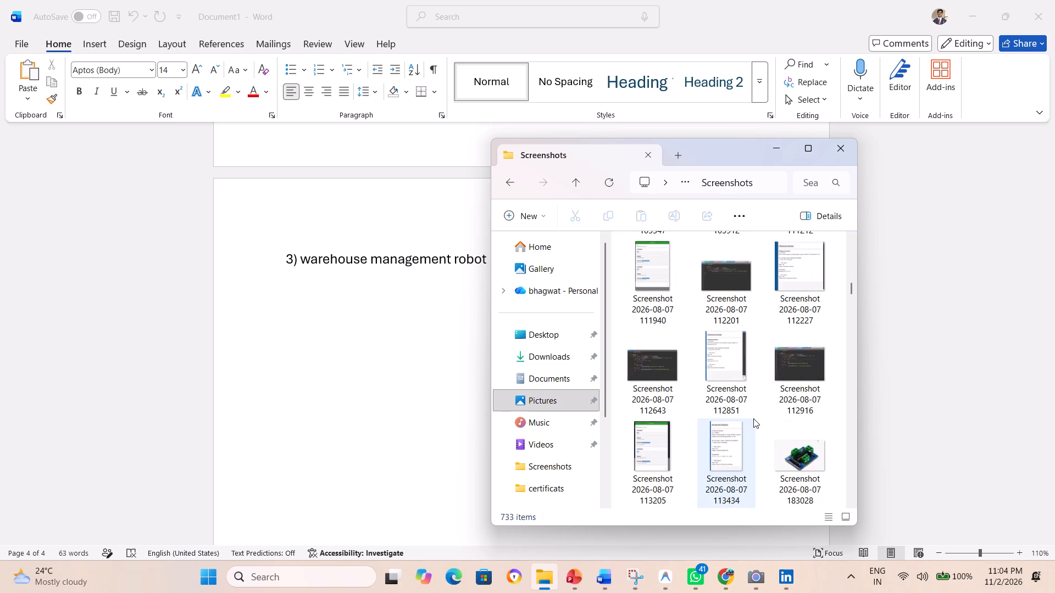
scroll(753, 418, "down", 20)
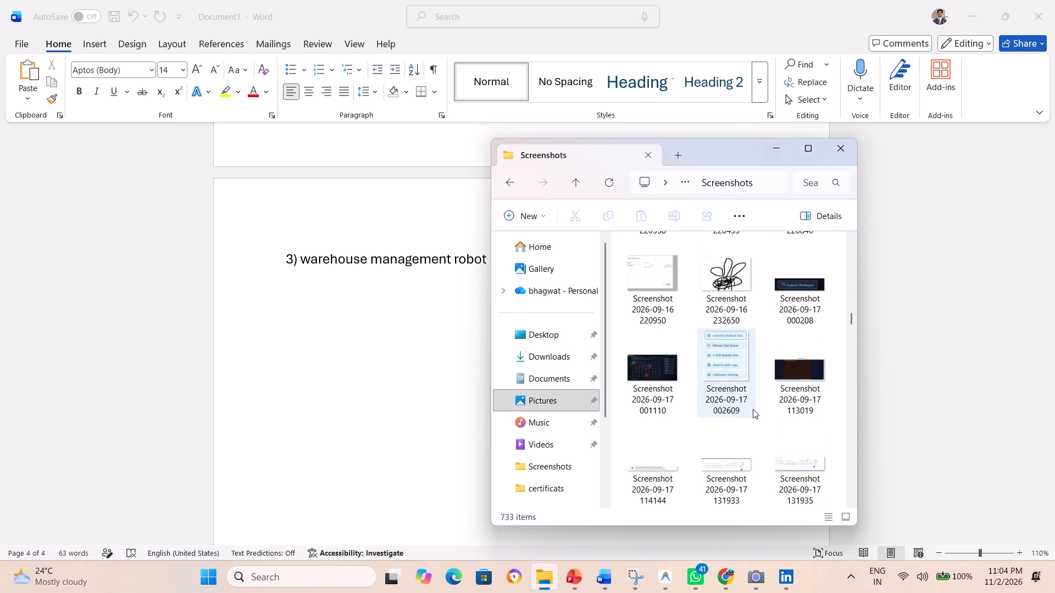
scroll(753, 409, "down", 10)
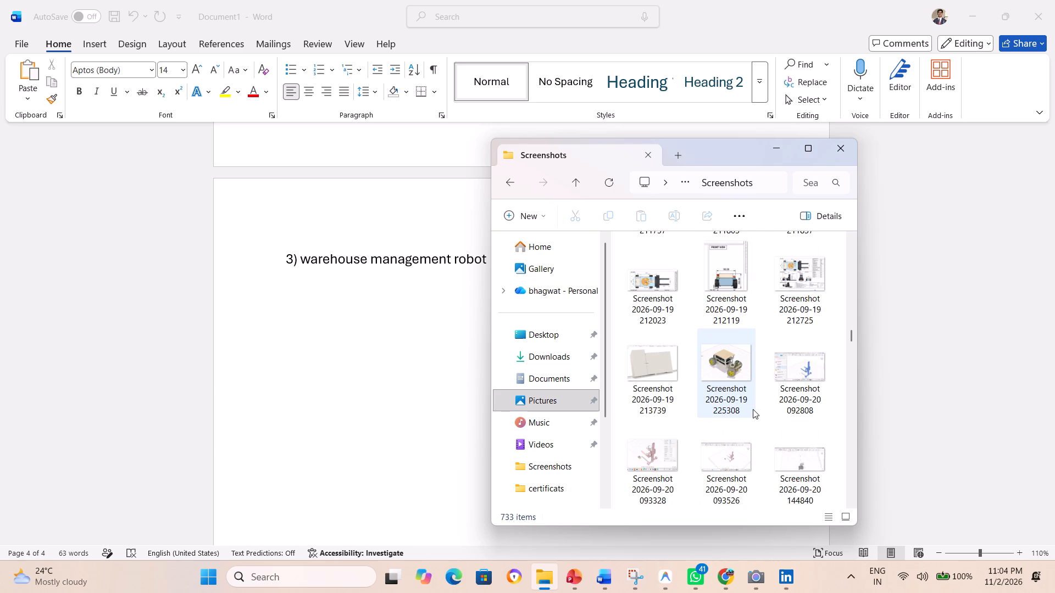
scroll(757, 334, "up", 1)
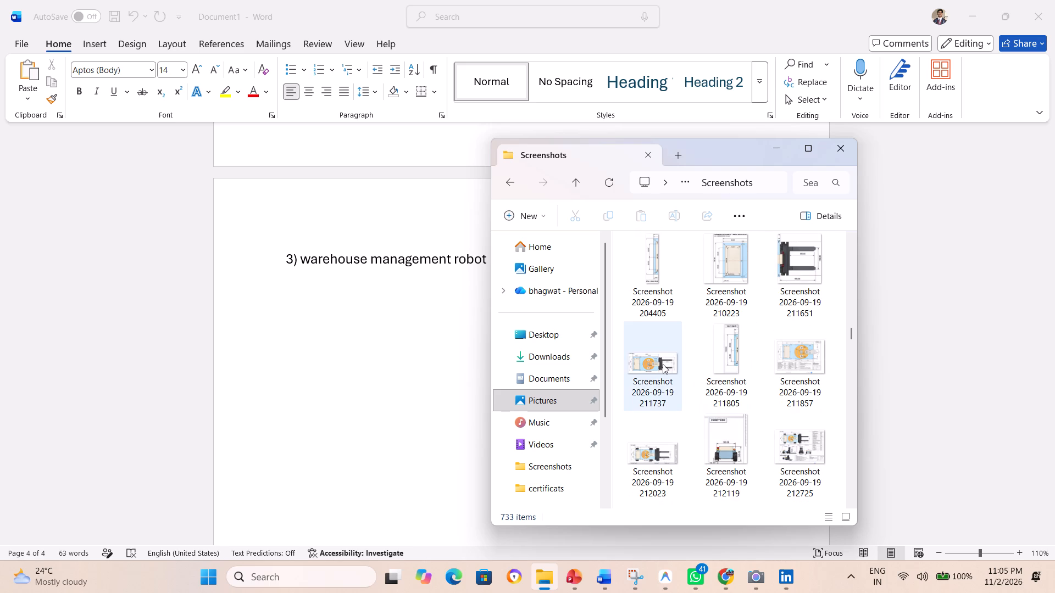
scroll(695, 362, "down", 2)
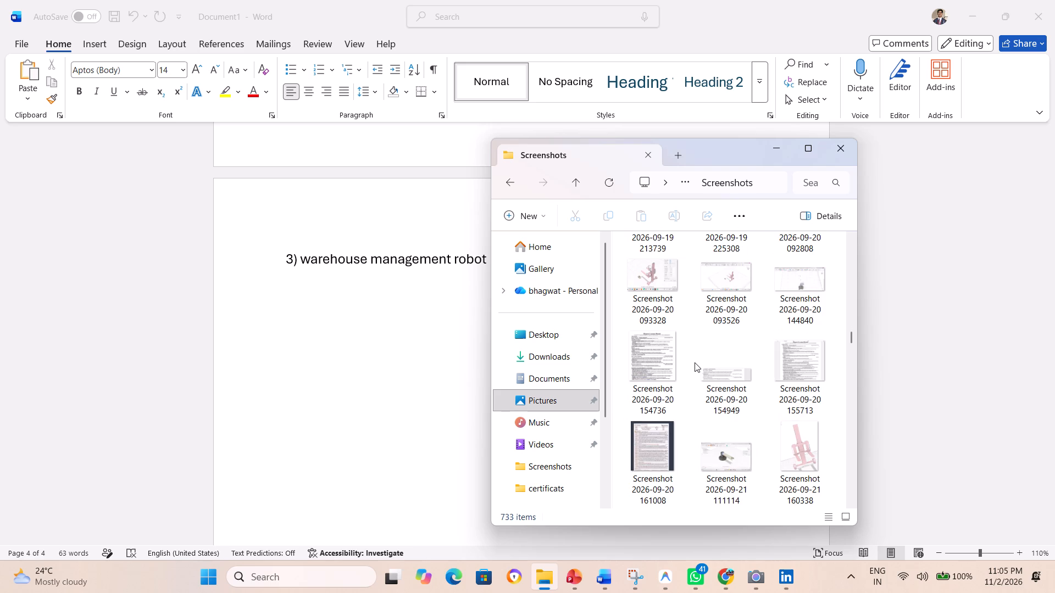
scroll(695, 362, "down", 2)
scroll(695, 362, "up", 1)
scroll(695, 362, "down", 2)
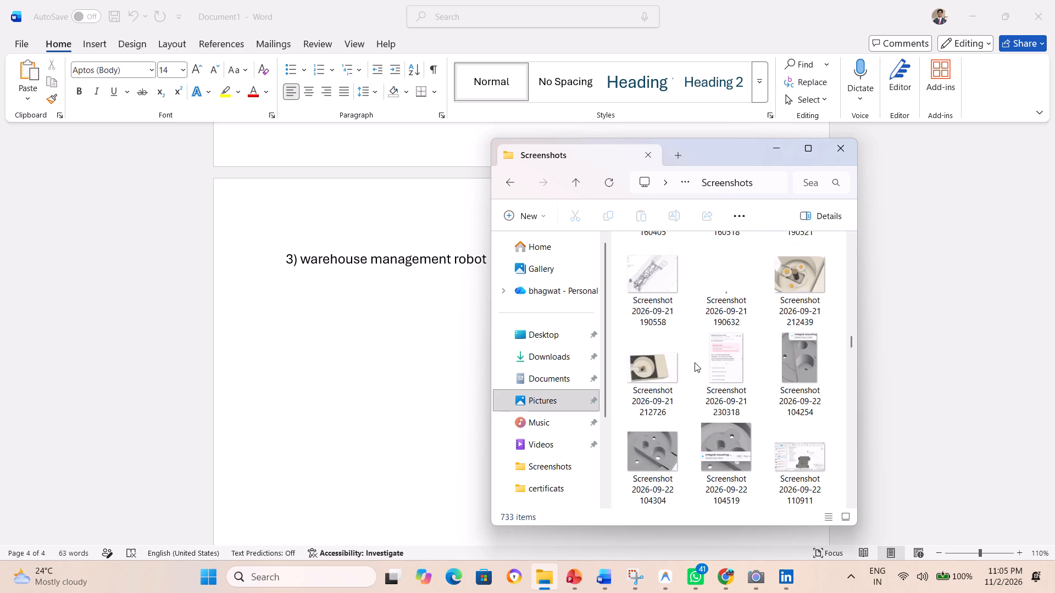
scroll(695, 362, "down", 1)
scroll(695, 362, "up", 1)
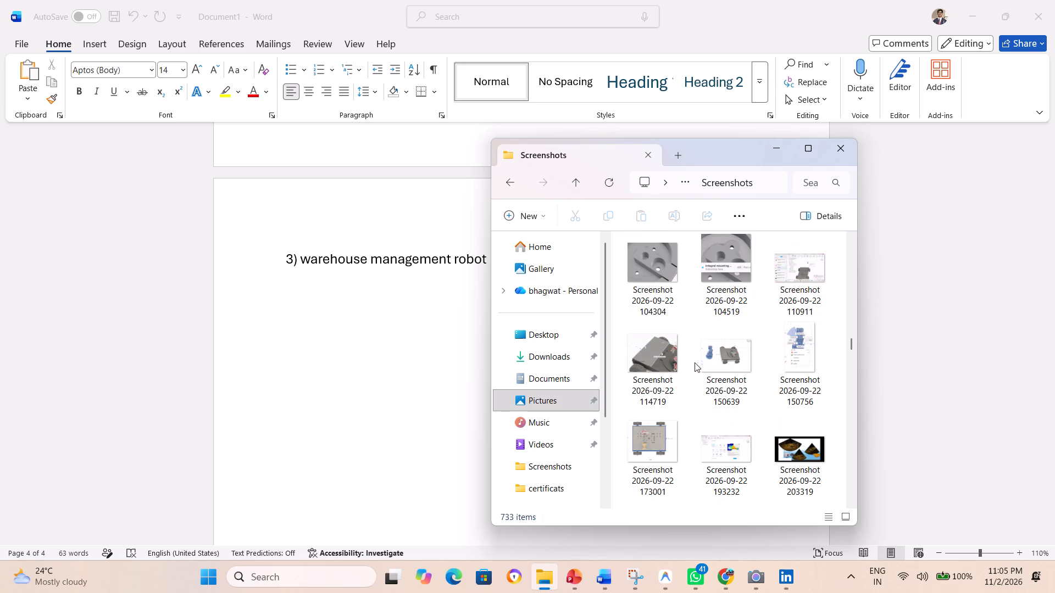
scroll(641, 355, "up", 1)
scroll(641, 355, "down", 2)
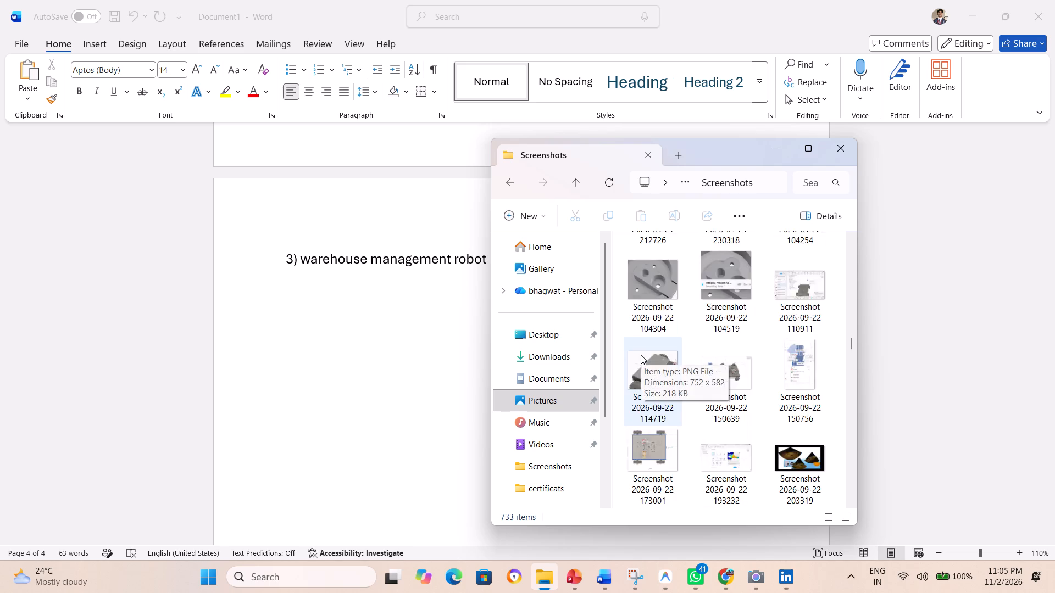
scroll(641, 355, "down", 3)
scroll(764, 396, "down", 1)
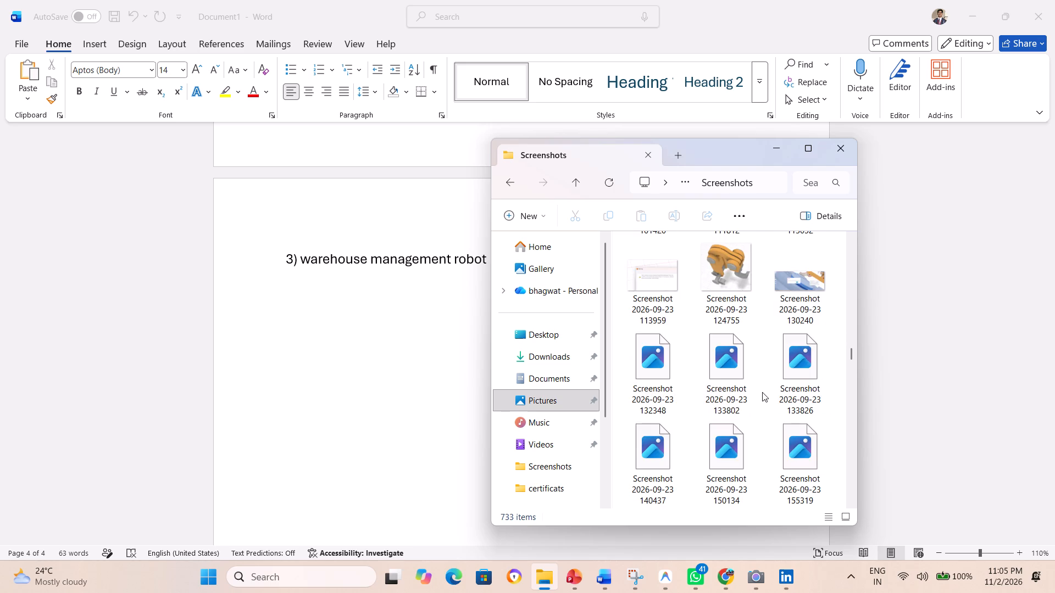
scroll(762, 392, "down", 1)
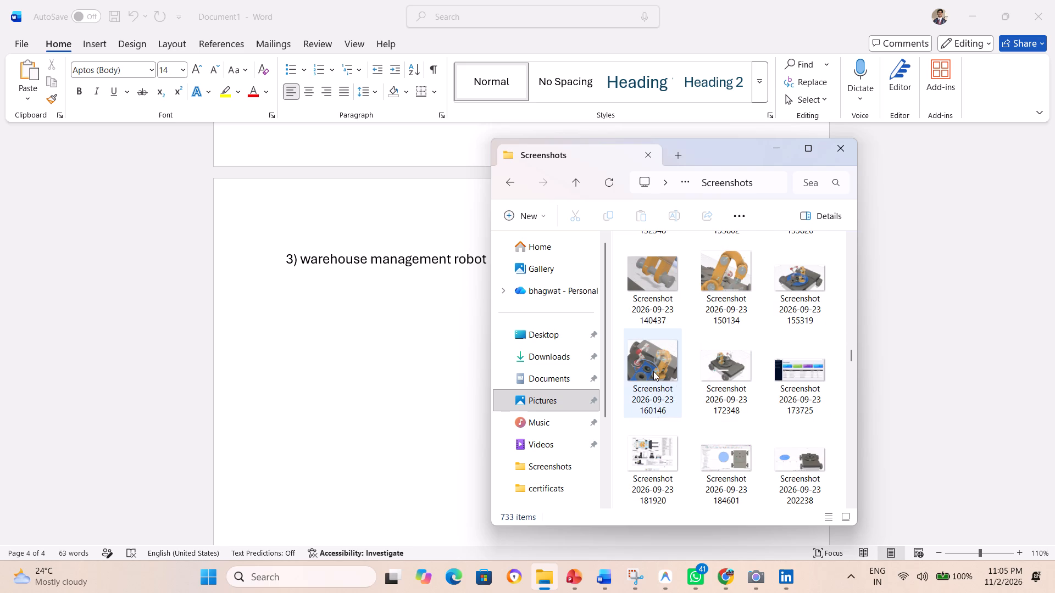
scroll(772, 312, "down", 1)
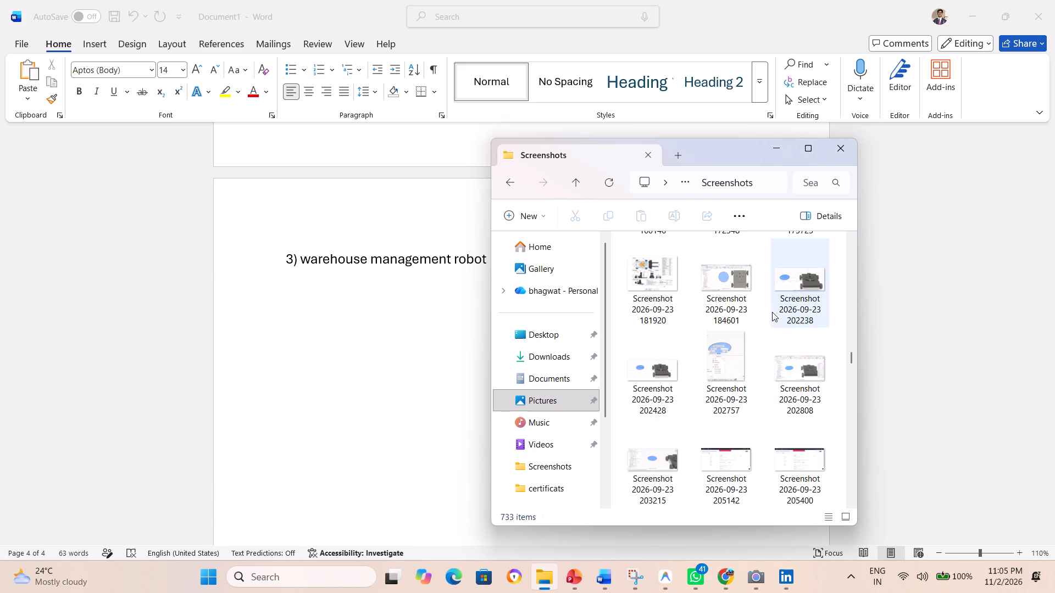
scroll(772, 312, "down", 2)
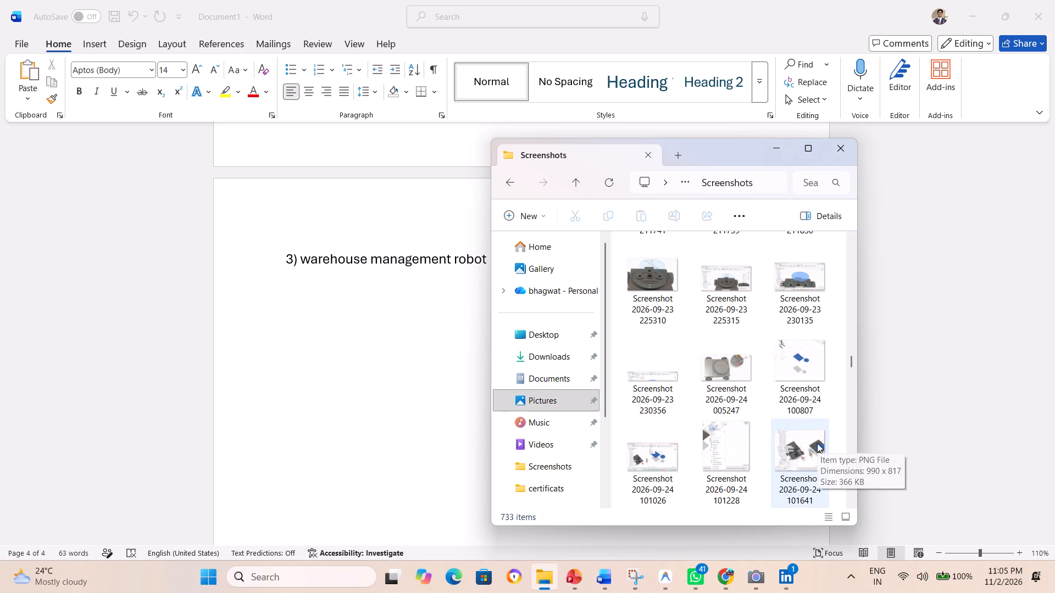
scroll(764, 347, "up", 1)
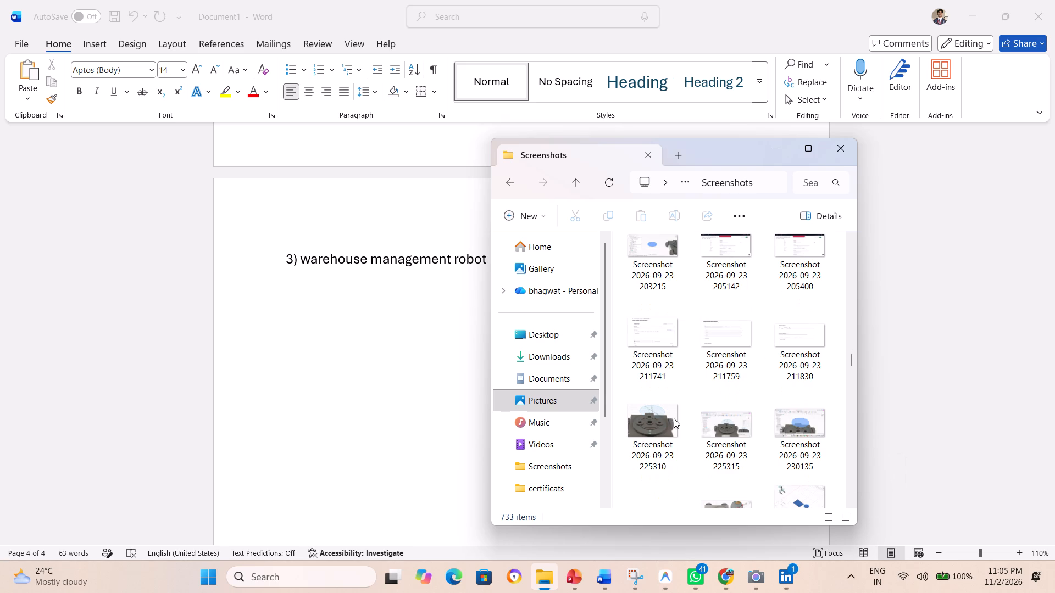
left_click(674, 418)
scroll(734, 365, "up", 2, "ctrl")
scroll(734, 364, "down", 2, "ctrl")
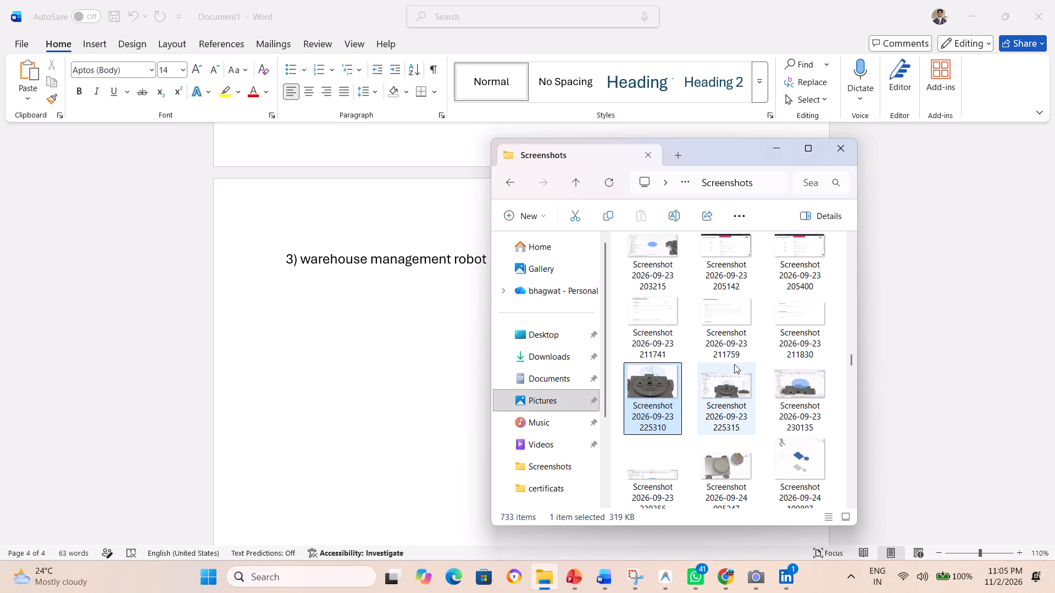
scroll(771, 343, "down", 4)
scroll(738, 384, "down", 2)
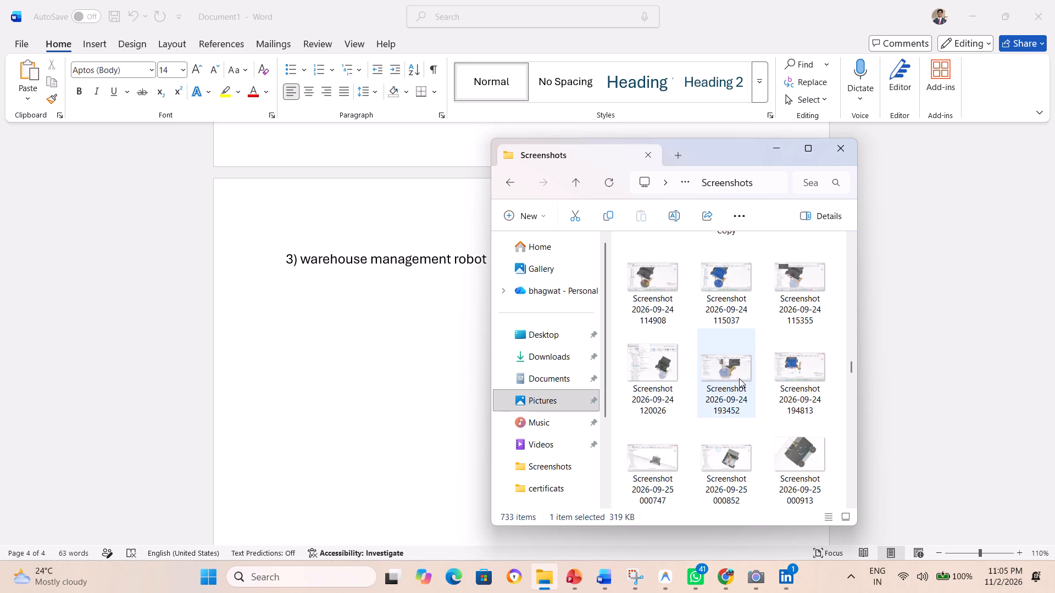
scroll(740, 376, "down", 2)
left_click(808, 440, "ctrl")
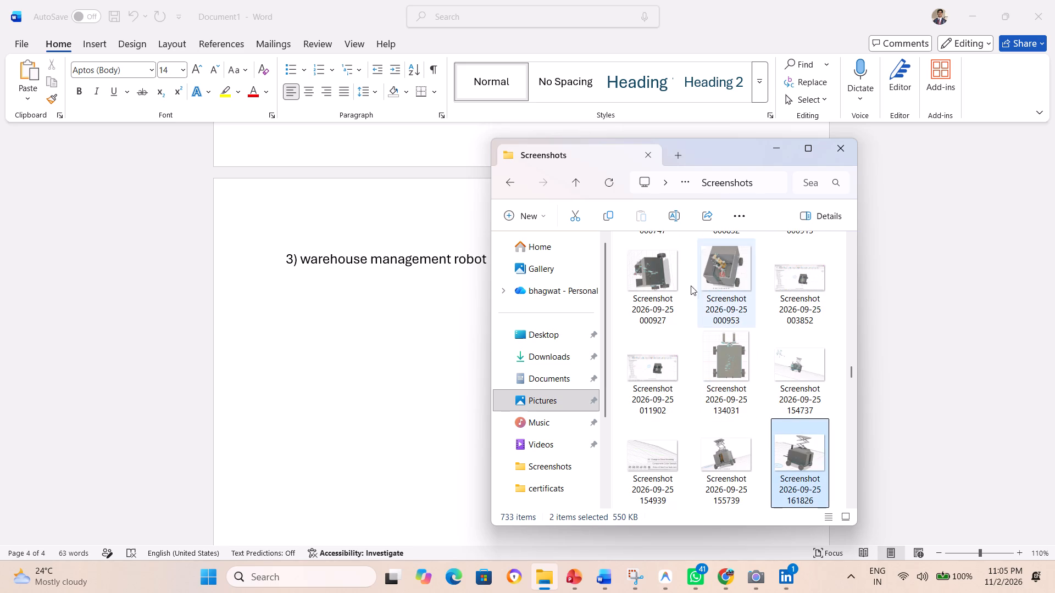
left_click(730, 271, "ctrl")
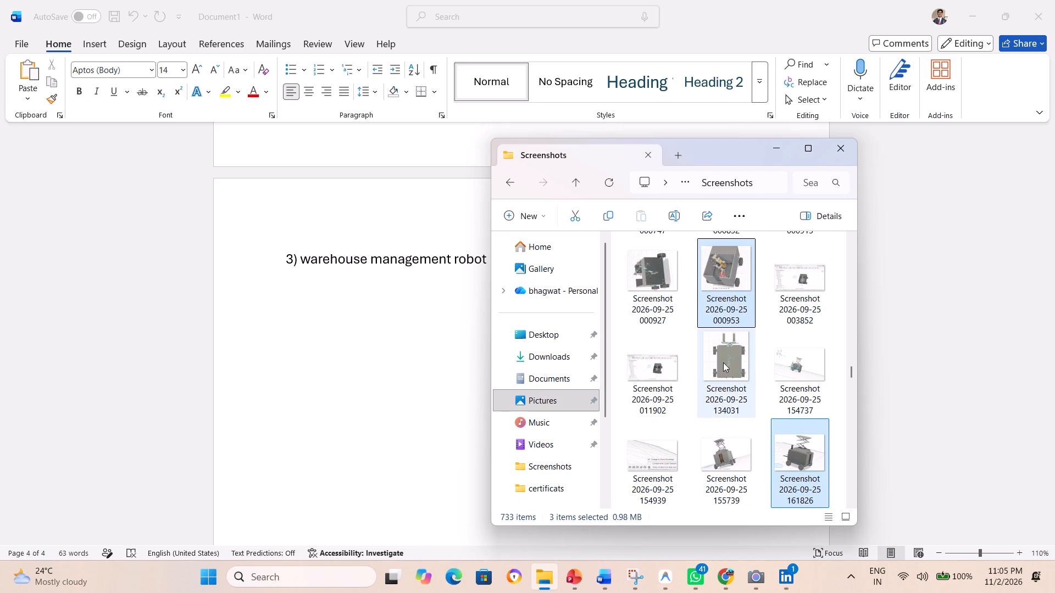
left_click(735, 458, "ctrl")
key("ctrl+c")
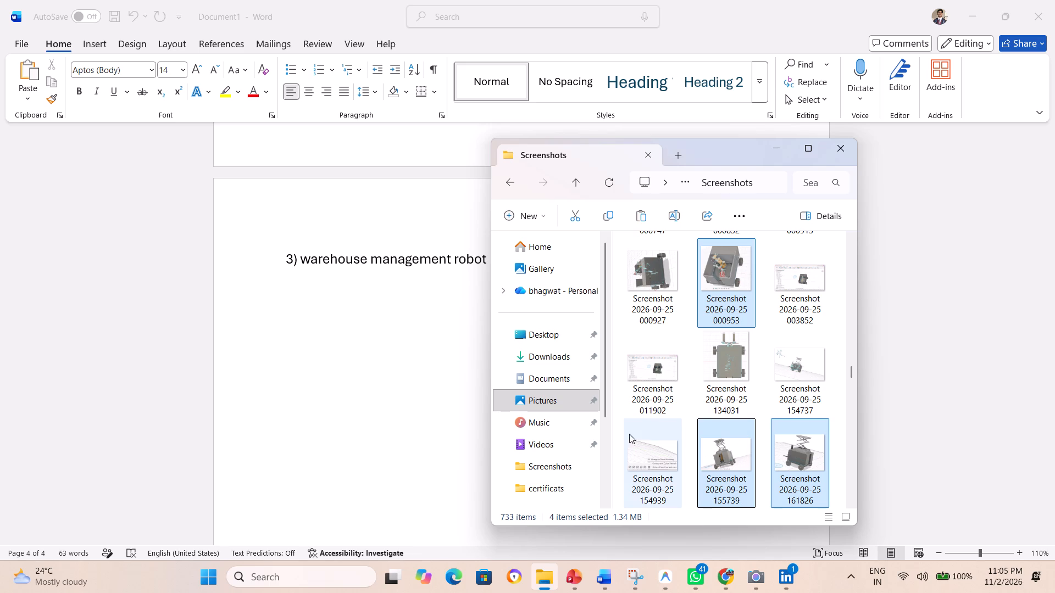
key("ctrl+c")
left_click(365, 347)
key("ctrl+v")
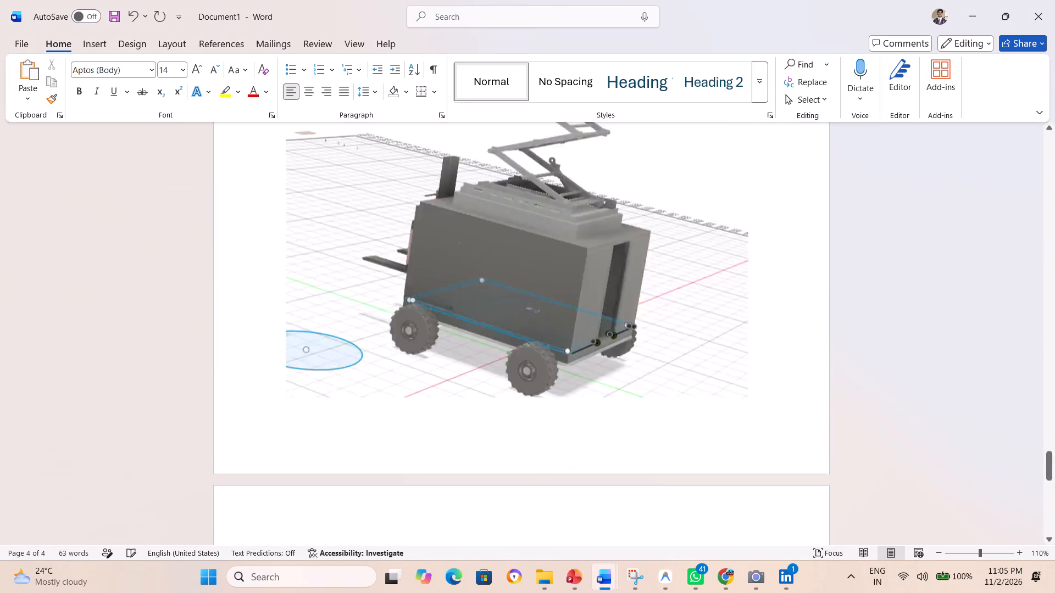
Shrink the two pasted scissor-lift robot images proportionally to about a third of their width so they sit side by side.
left_click(459, 313)
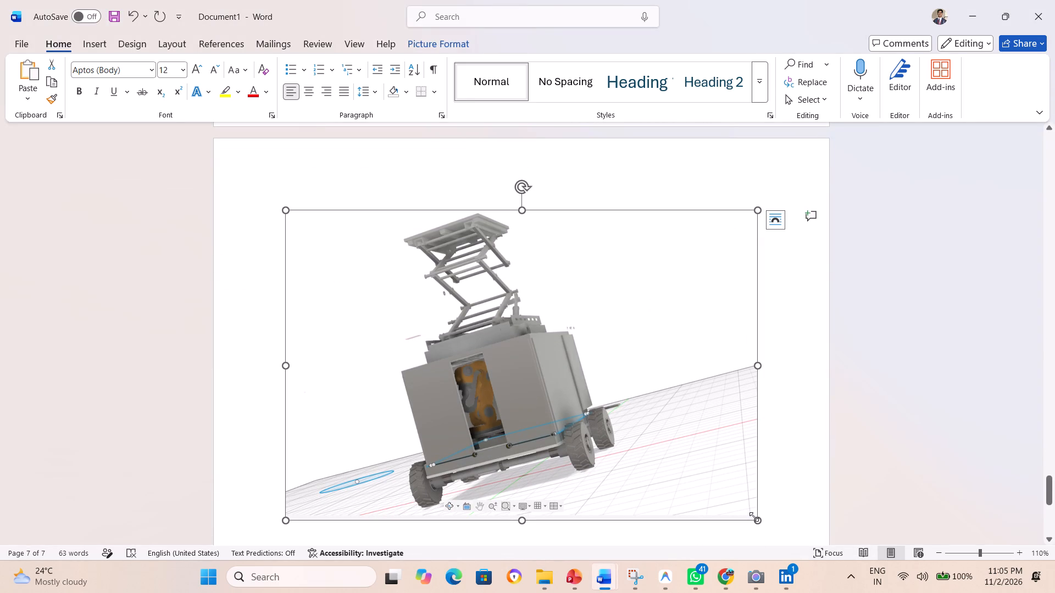
left_click_drag(754, 517, 423, 312)
scroll(507, 304, "up", 4)
left_click(523, 307)
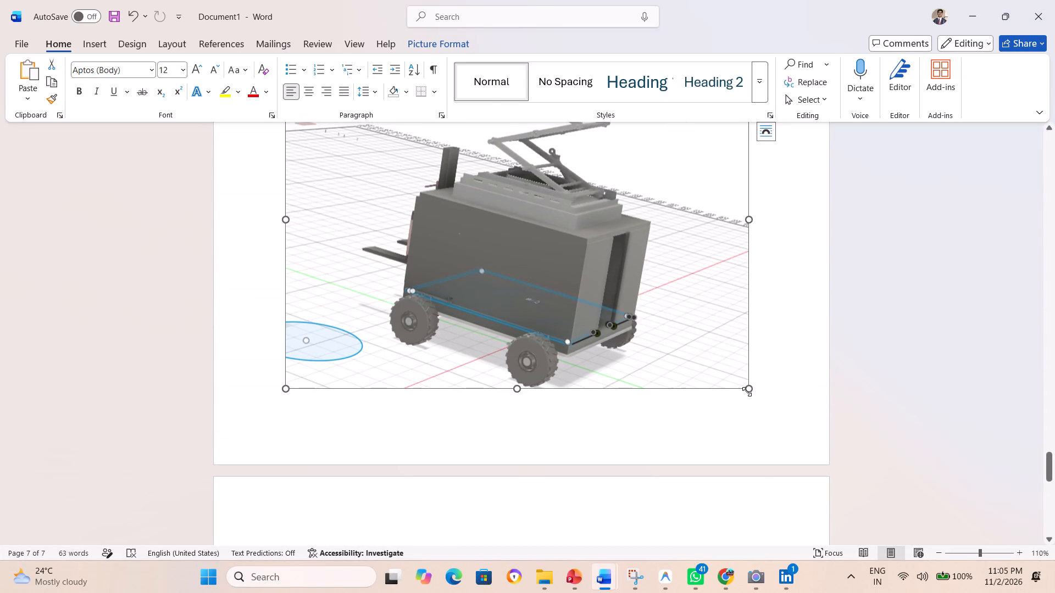
left_click_drag(748, 390, 350, 204)
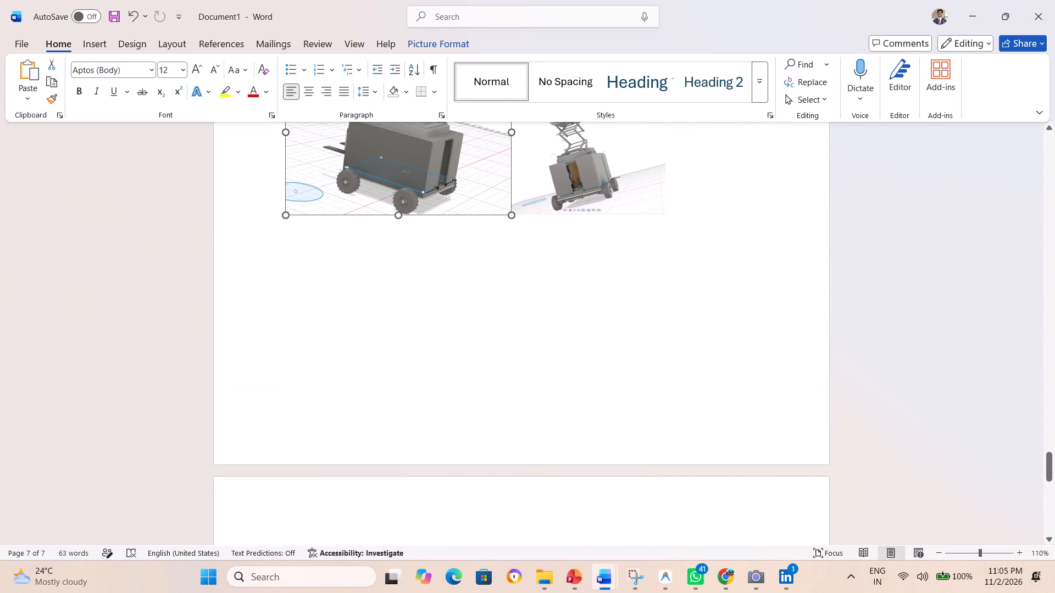
left_click_drag(350, 204, 286, 176)
Shrink the round turntable base image proportionally to about a third of its width, matching the scissor-lift images.
scroll(580, 310, "up", 2)
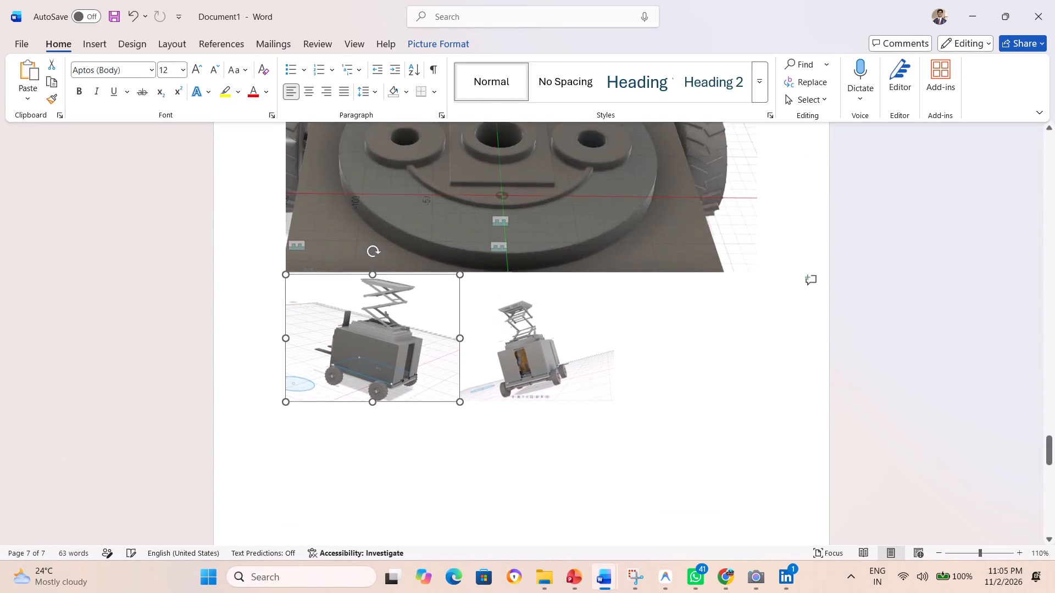
scroll(580, 310, "up", 1)
left_click(595, 338)
left_click_drag(756, 378, 682, 345)
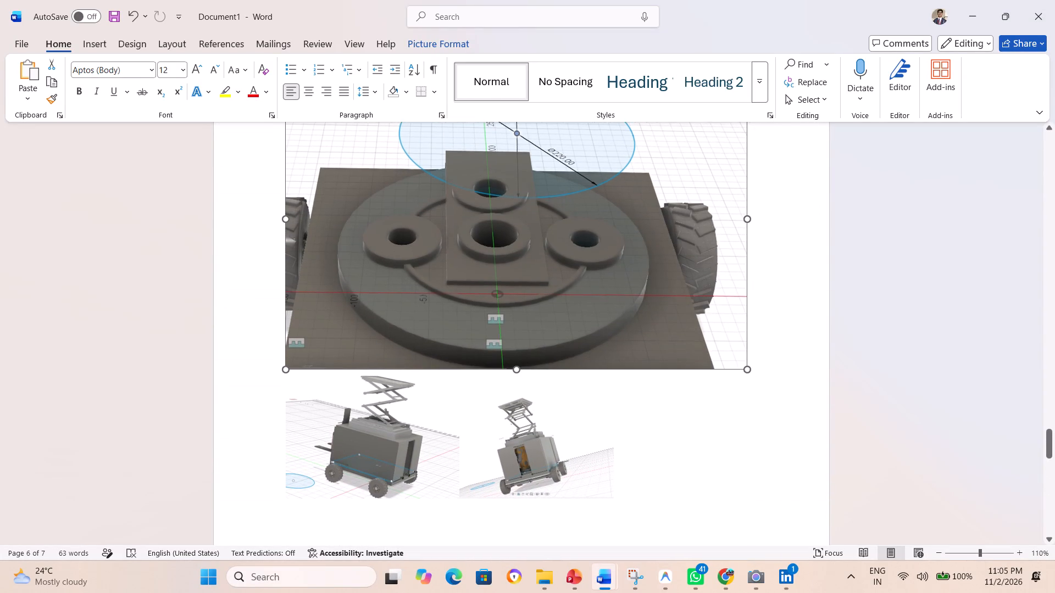
left_click_drag(682, 345, 271, 170)
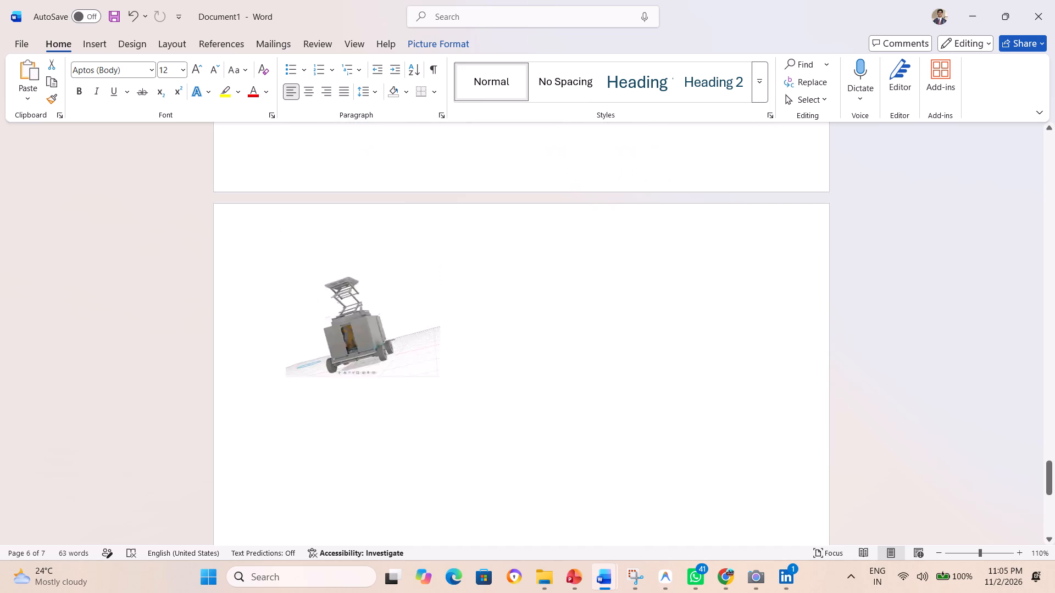
Shrink the open-top robot image with the orange and red arms to about a third of its width, fitting it under the project heading.
scroll(477, 288, "up", 2)
scroll(517, 320, "up", 2)
left_click(576, 357)
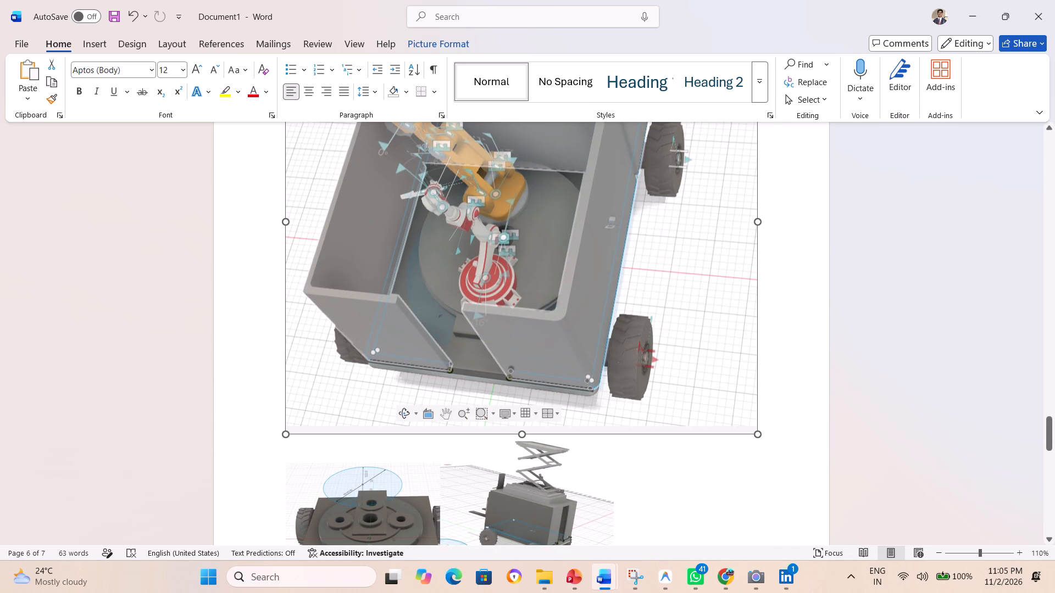
left_click_drag(754, 438, 429, 266)
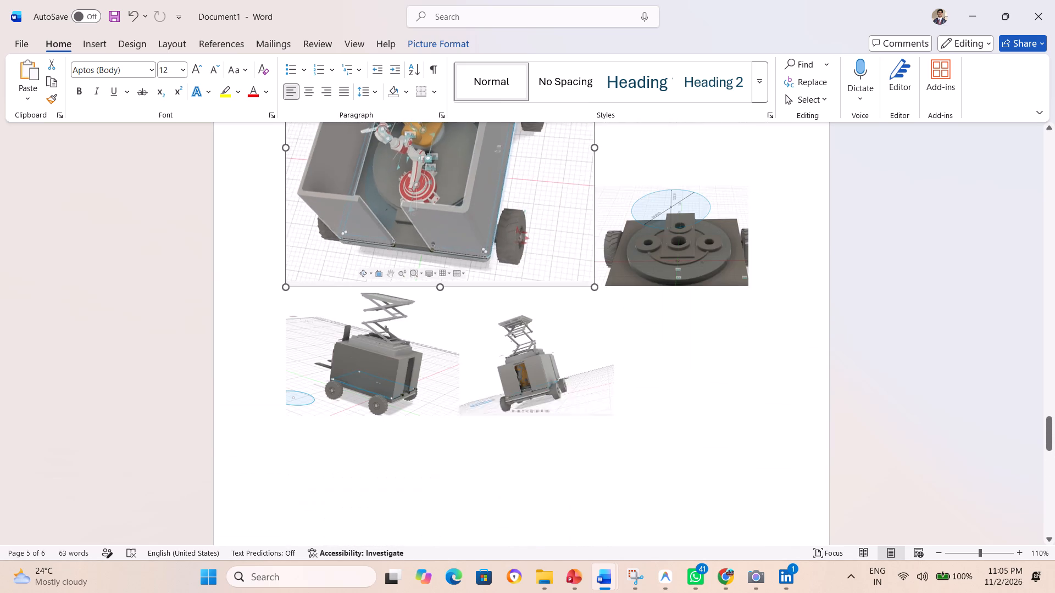
left_click_drag(429, 266, 247, 133)
scroll(510, 312, "up", 2)
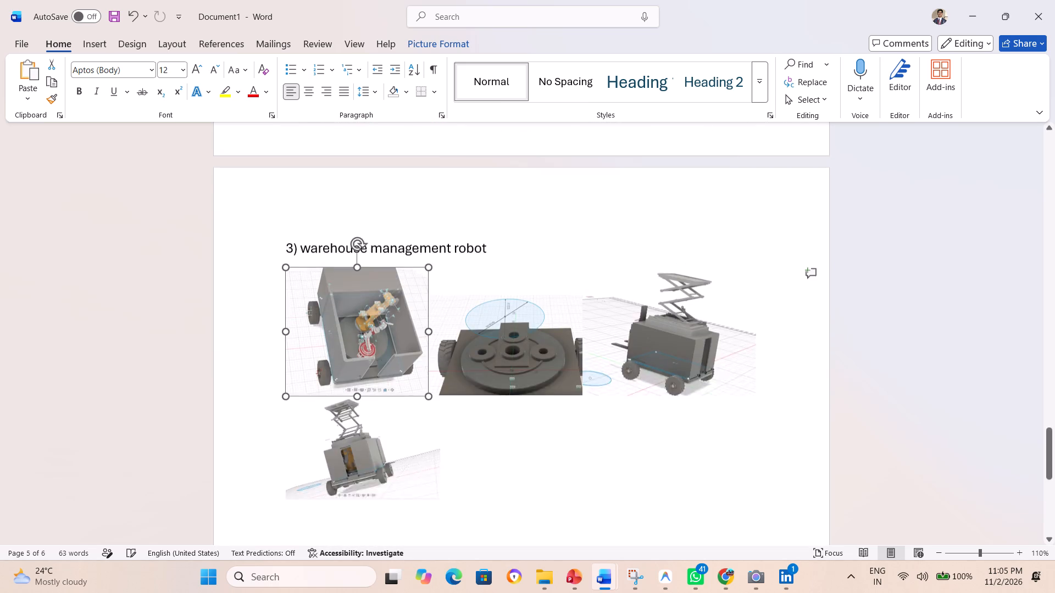
Enlarge the open-top robot image slightly so only the turntable base image shares its row, leaving two images per row.
scroll(509, 318, "up", 1)
scroll(488, 366, "down", 1)
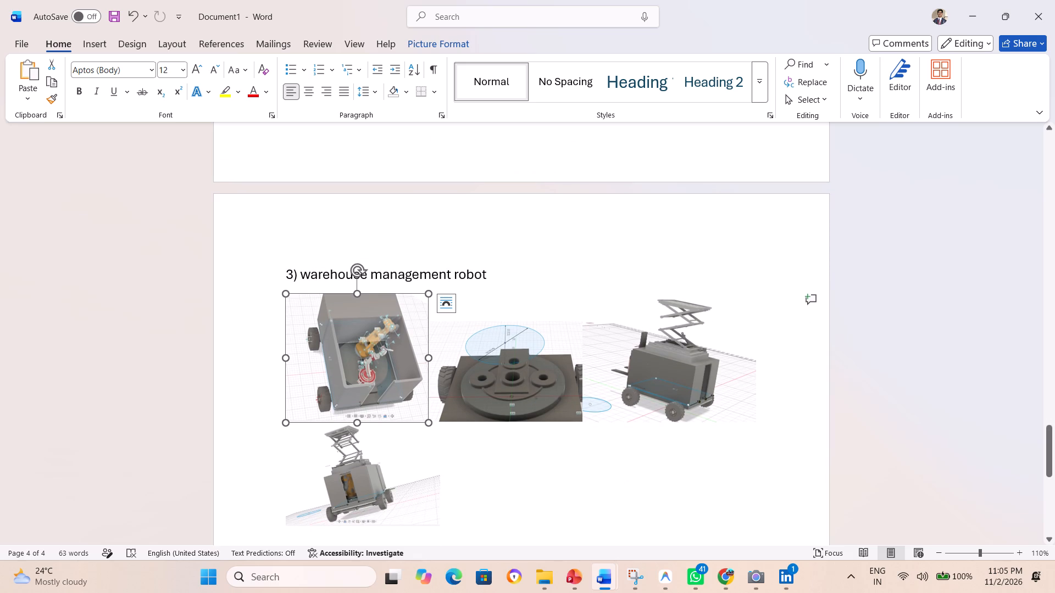
left_click_drag(427, 422, 433, 427)
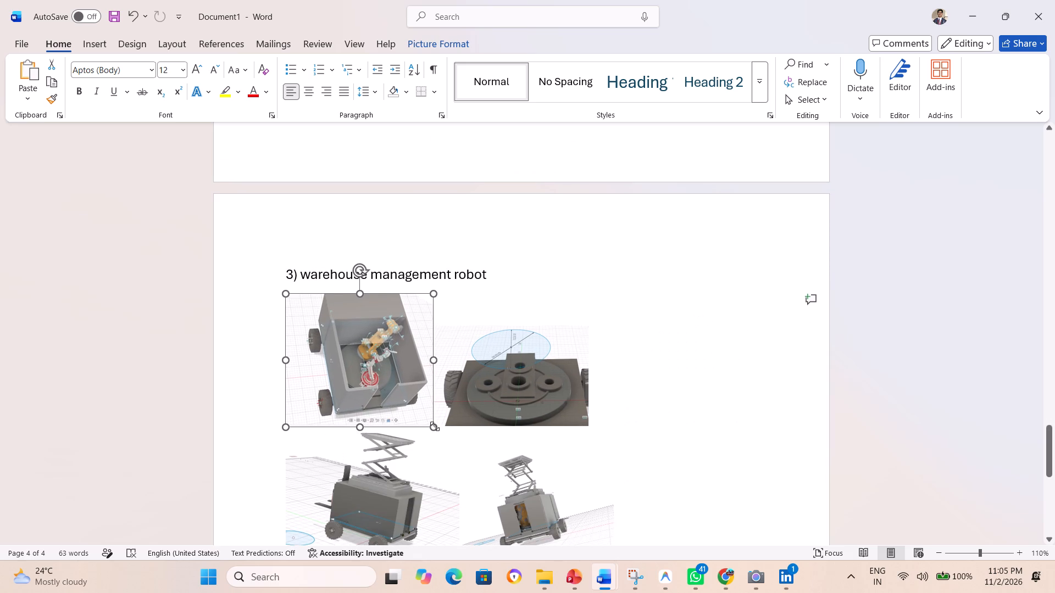
Insert a gap of several spaces between the open-top robot image and the turntable base image.
left_click(438, 421)
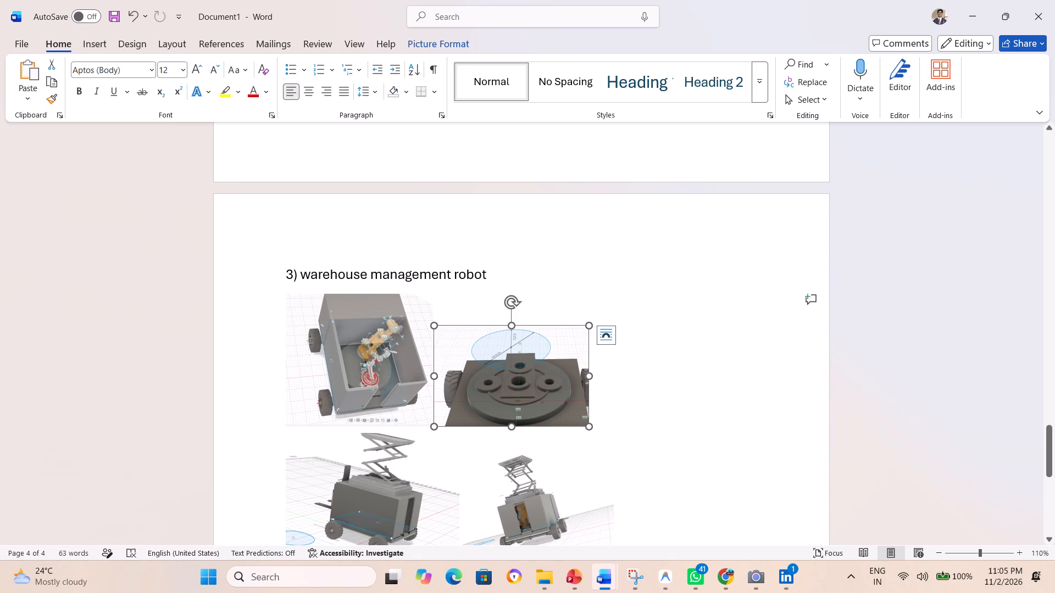
key("space")
key("space")
key("space")
key("space")
key("space")
key("space")
key("space")
left_click(481, 412)
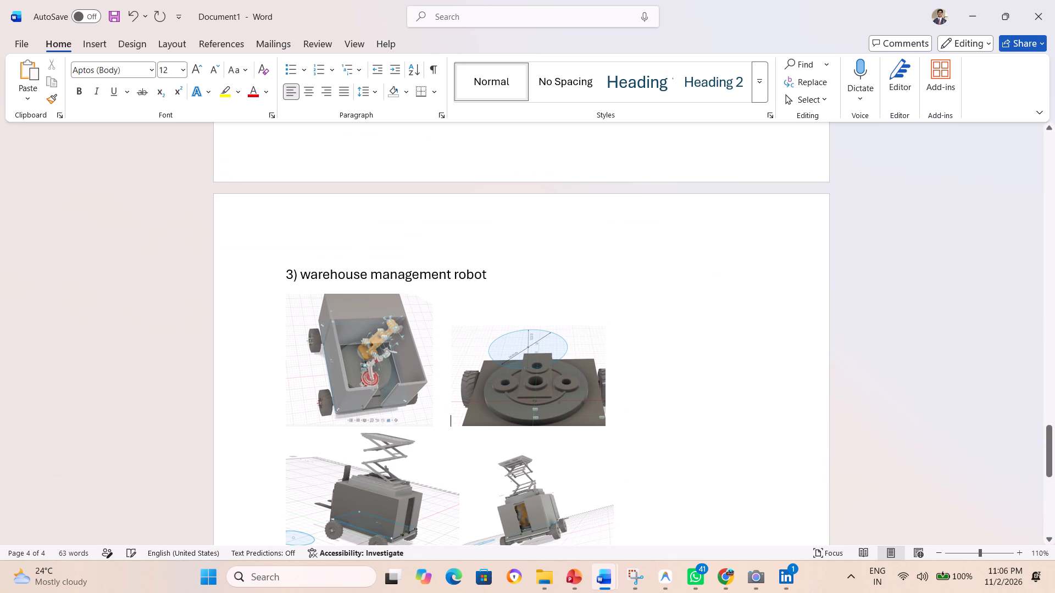
Insert a gap of several spaces between the two scissor-lift robot images in the second row.
left_click(443, 517)
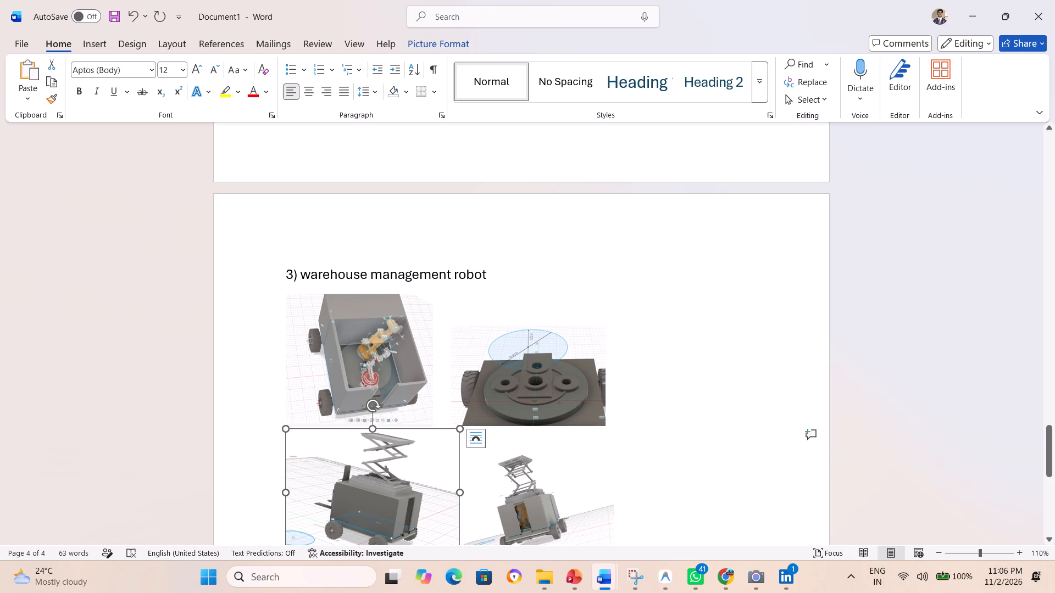
key("space")
key("space")
key("space")
left_click(462, 518)
key("space")
key("space")
key("space")
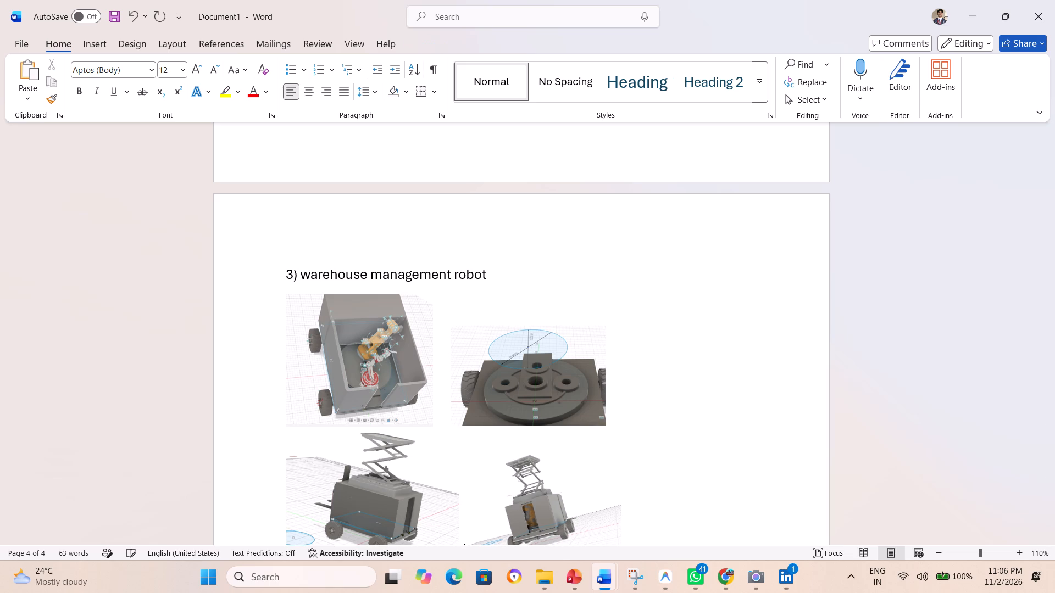
key("space")
key("space")
key("space")
key("space")
left_click(679, 404)
Add a space and a period after the last scissor-lift image and start a new paragraph below it.
scroll(673, 415, "down", 1)
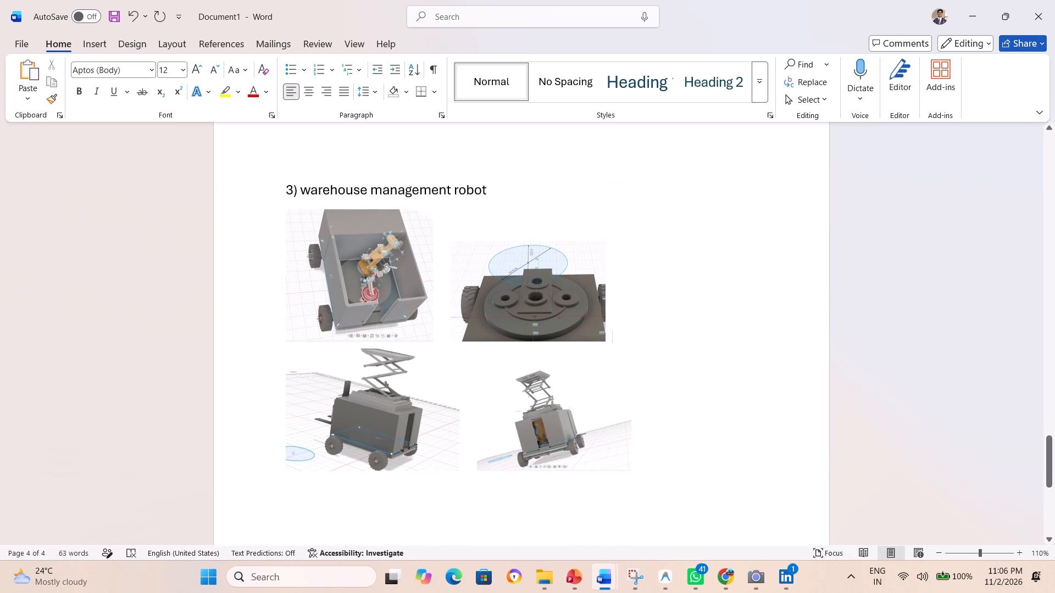
left_click(648, 484)
left_click(653, 471)
key("space")
type(".")
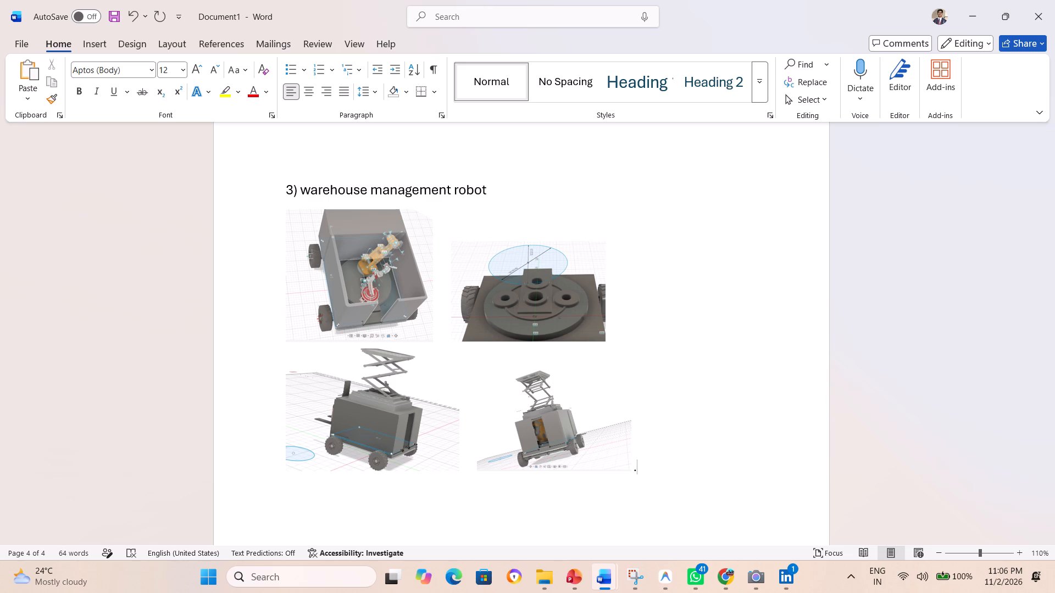
key("Return")
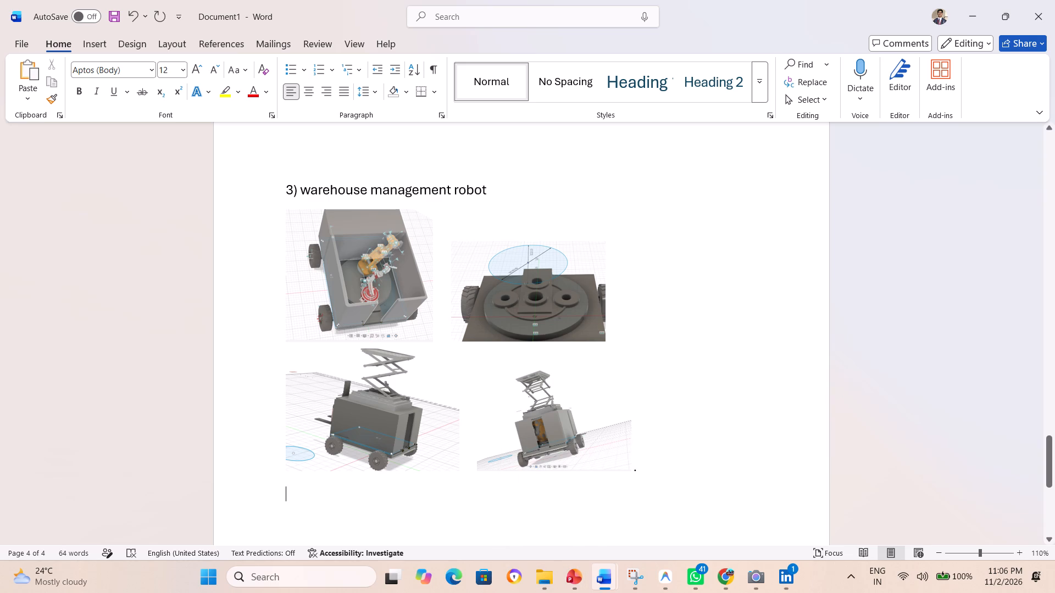
Enter the project line "4) aruku marker robot" below the images, followed by a line break.
key("4")
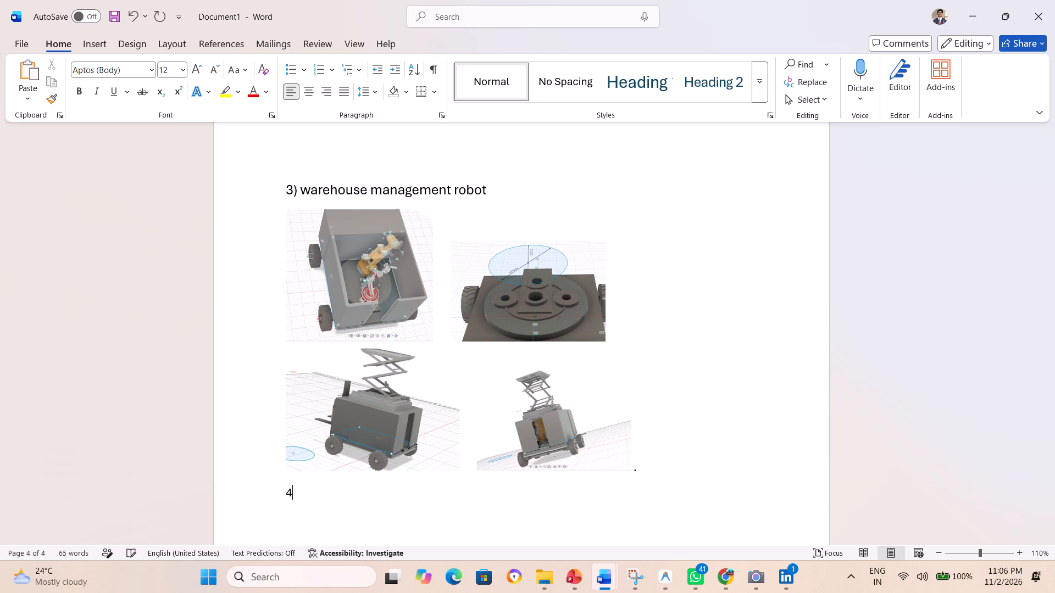
type(") aruku mar")
type("ker")
key("space")
type("robot")
key("space")
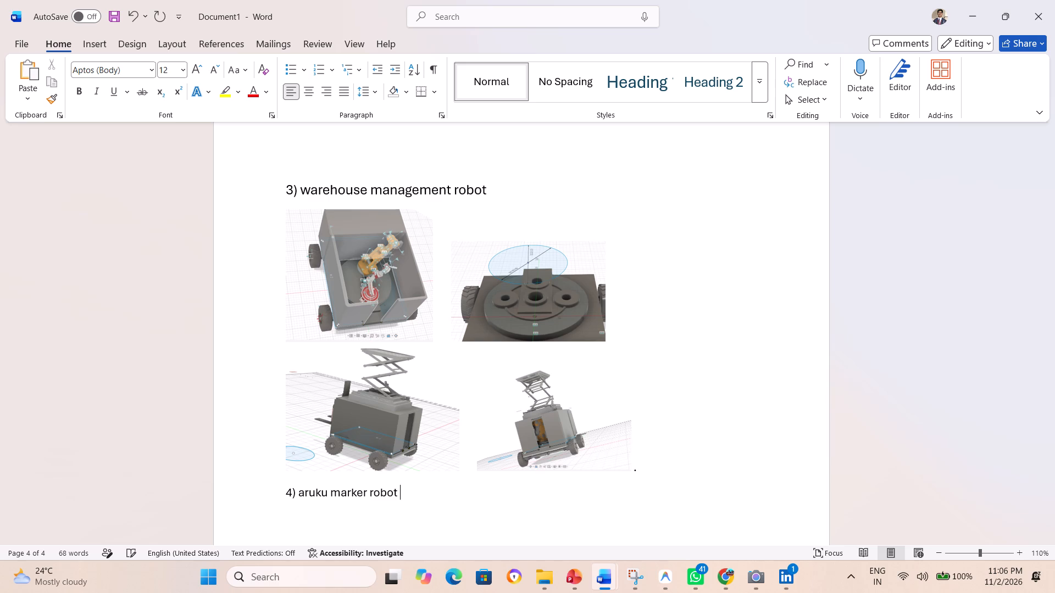
key("shift+Return")
scroll(431, 441, "up", 1)
scroll(584, 508, "down", 1)
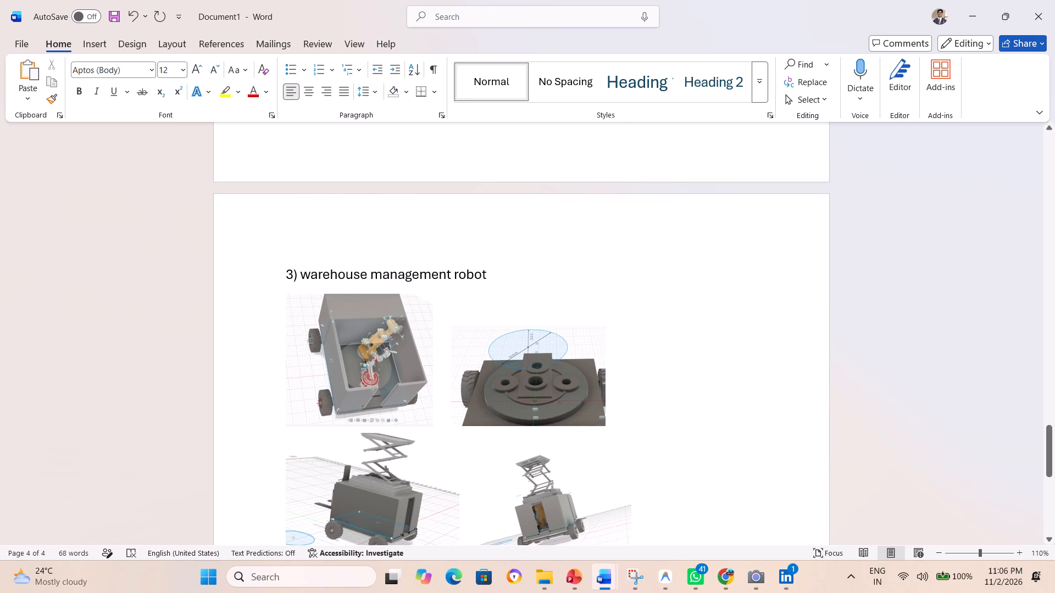
scroll(584, 508, "down", 1)
Switch to File Explorer and look through the Downloads folder in a maximized window for aruku marker robot material.
left_click(550, 580)
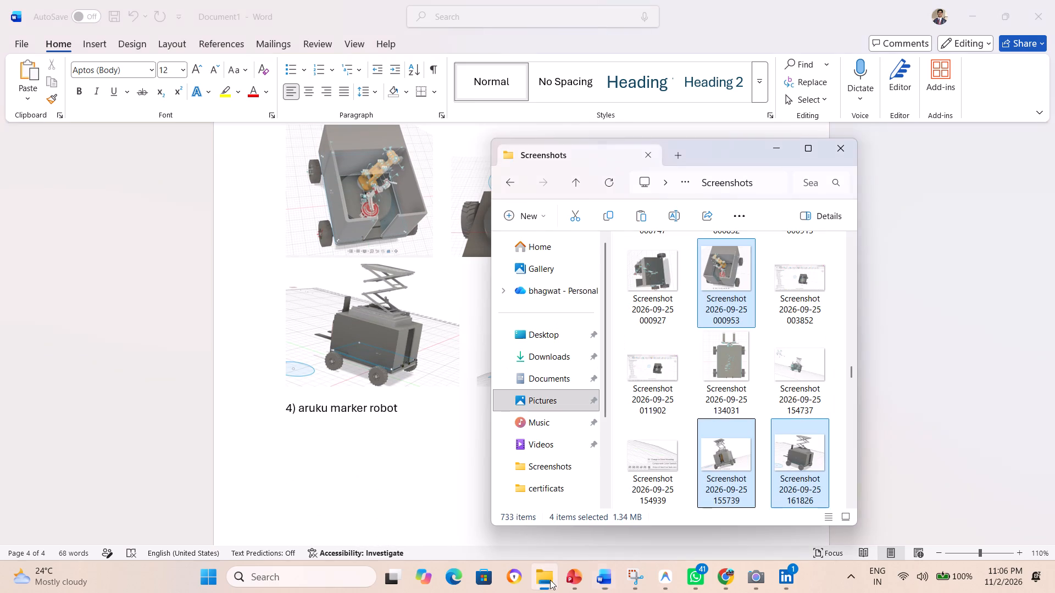
left_click(546, 354)
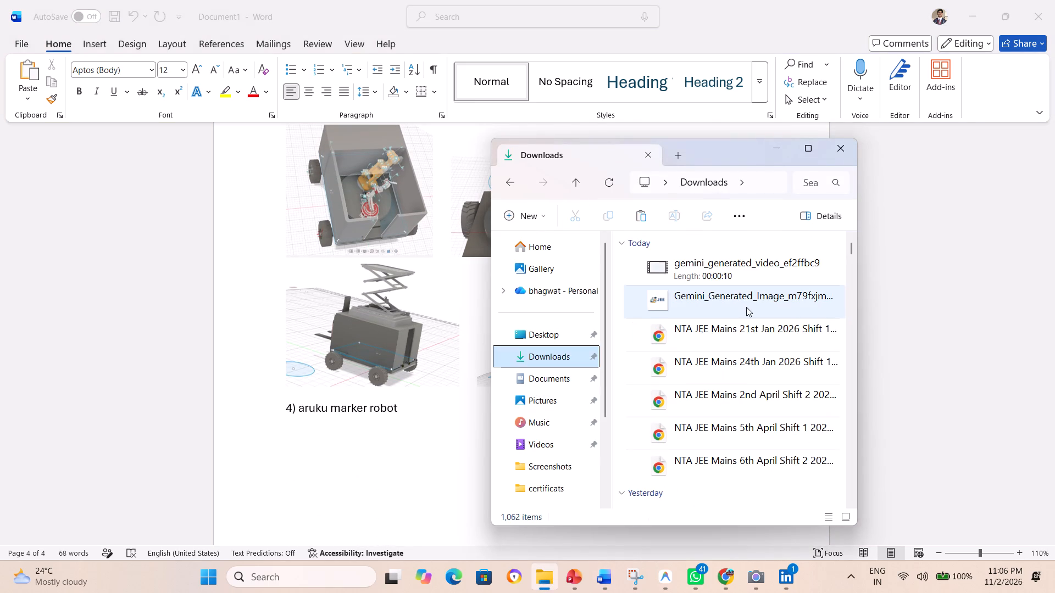
scroll(703, 323, "down", 4)
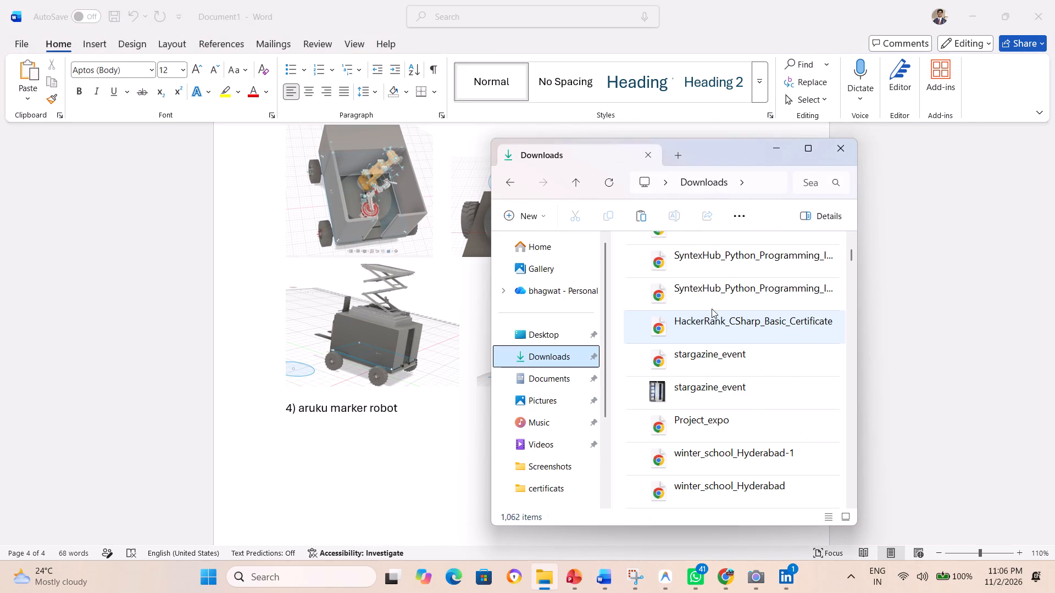
left_click(810, 149)
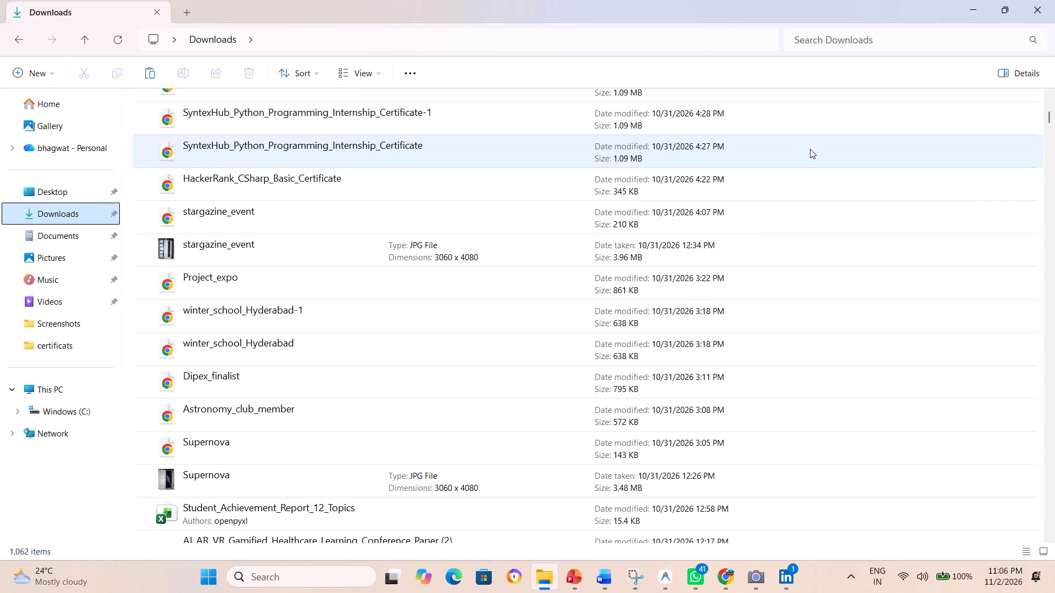
scroll(219, 413, "down", 3)
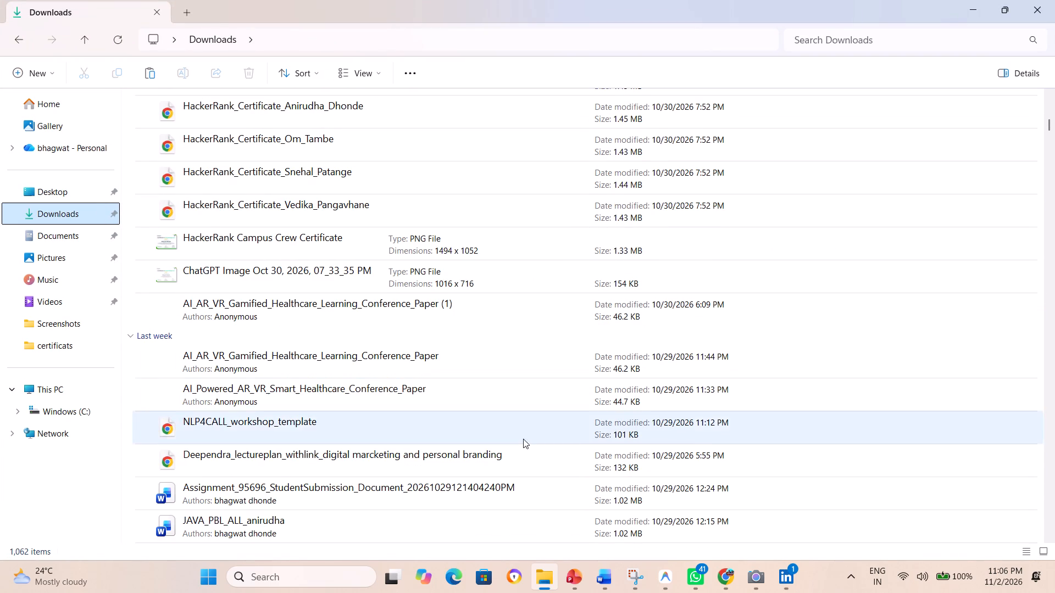
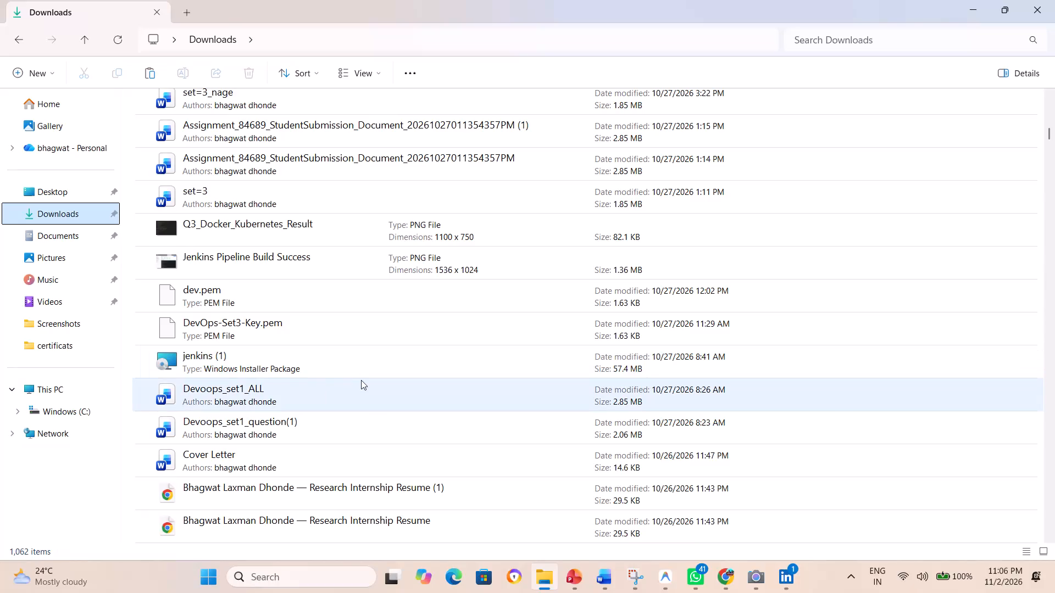
Search the Downloads folder for "aruku" and expand the results to show every match.
scroll(373, 371, "down", 3)
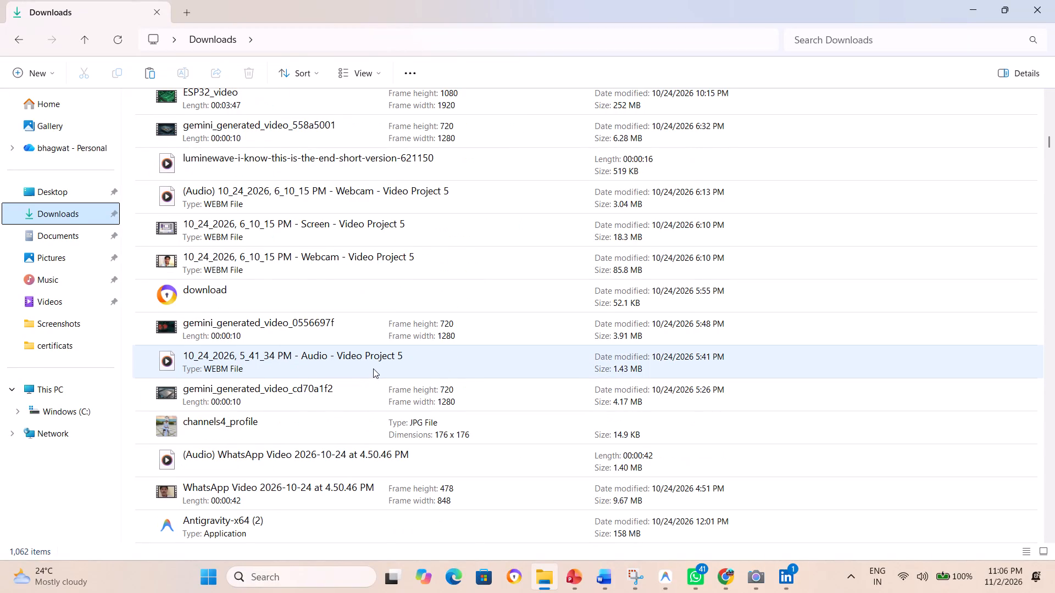
scroll(215, 427, "down", 1)
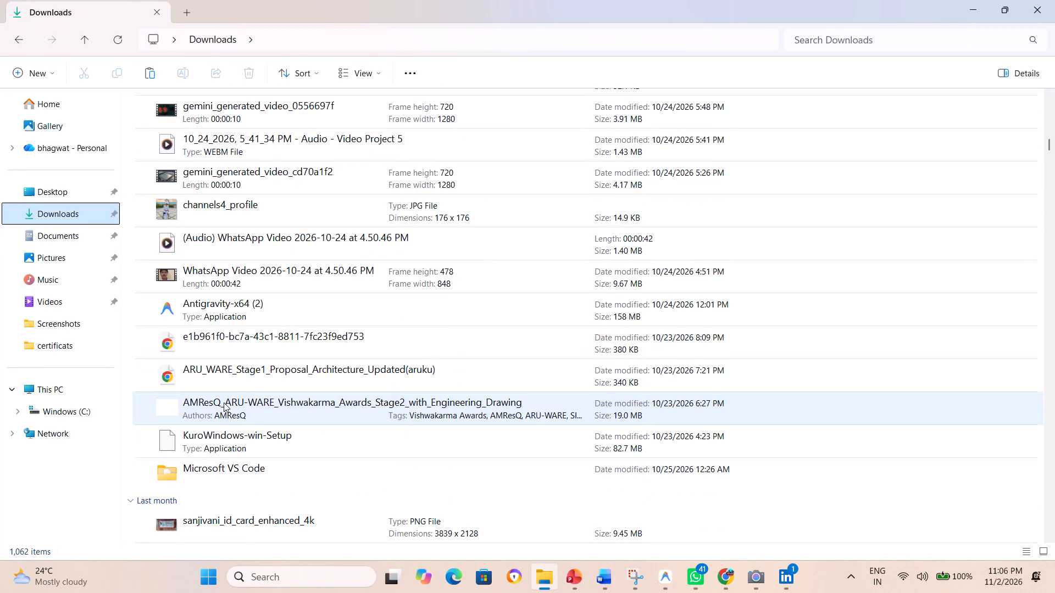
scroll(235, 309, "down", 2)
scroll(260, 380, "down", 1)
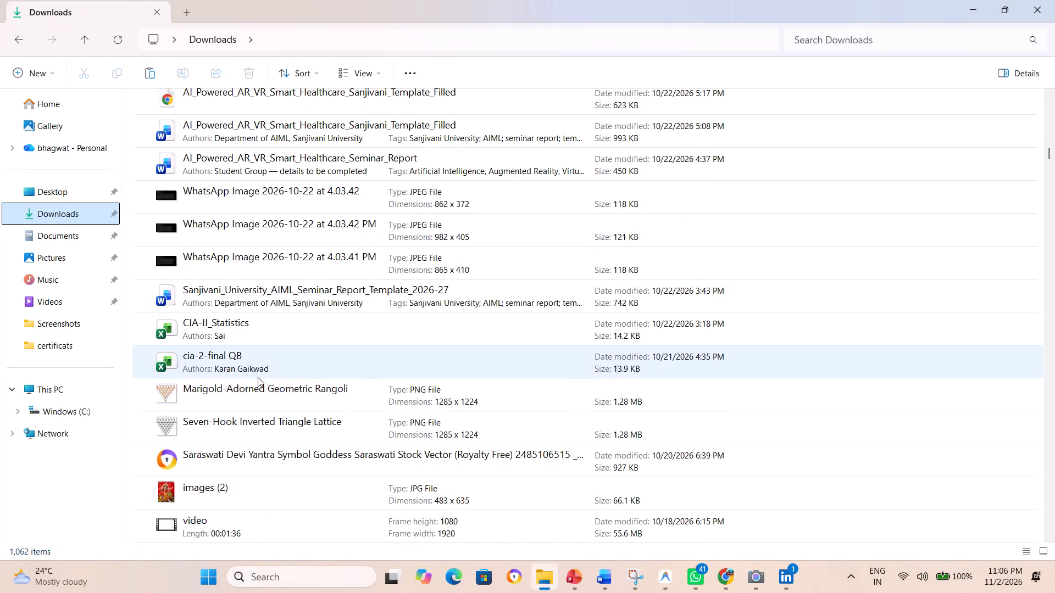
scroll(258, 377, "down", 4)
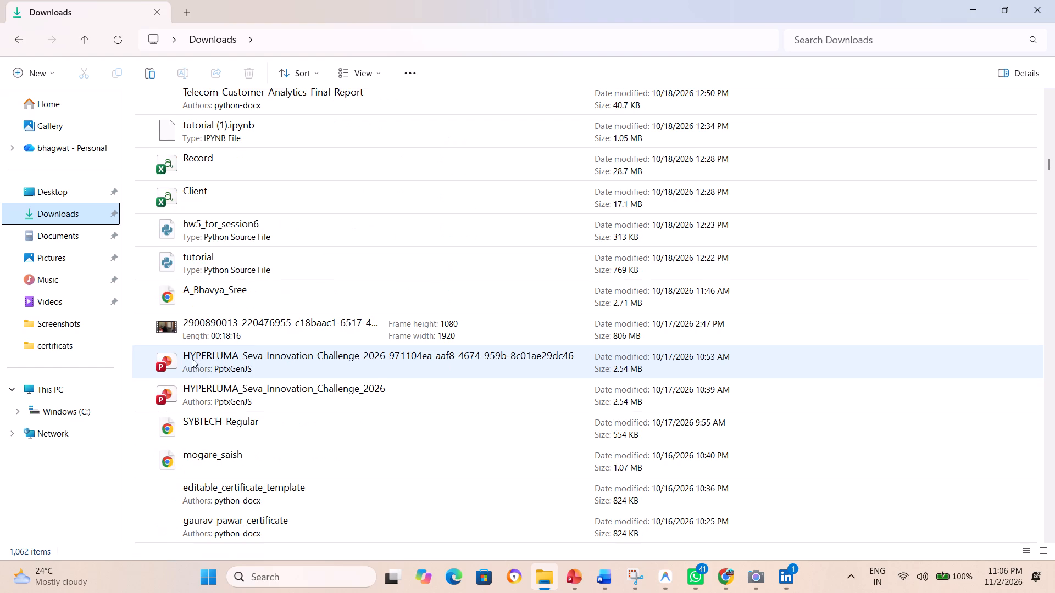
left_click(850, 46)
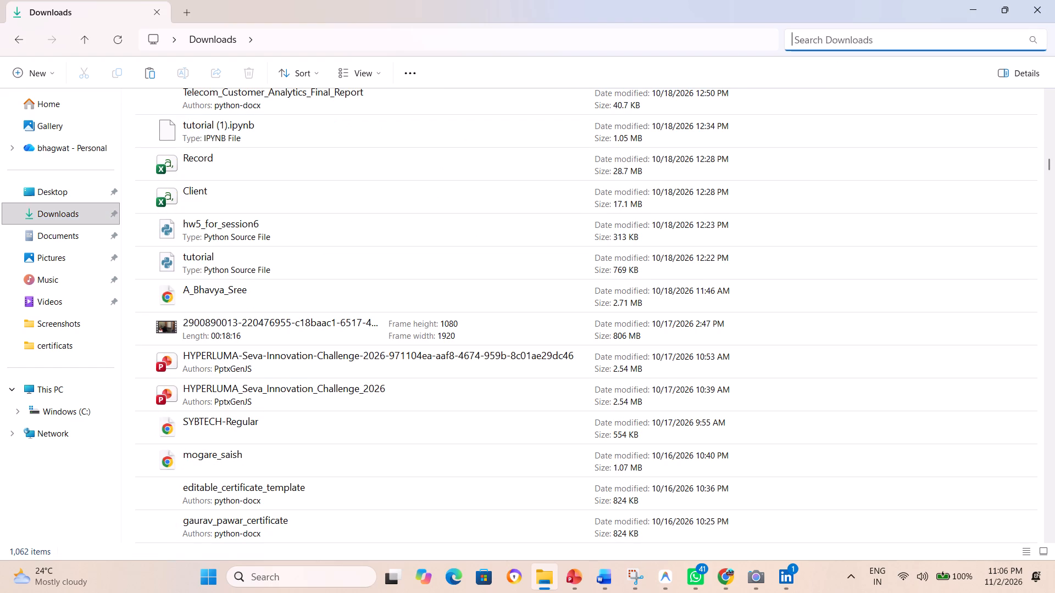
type("aruku")
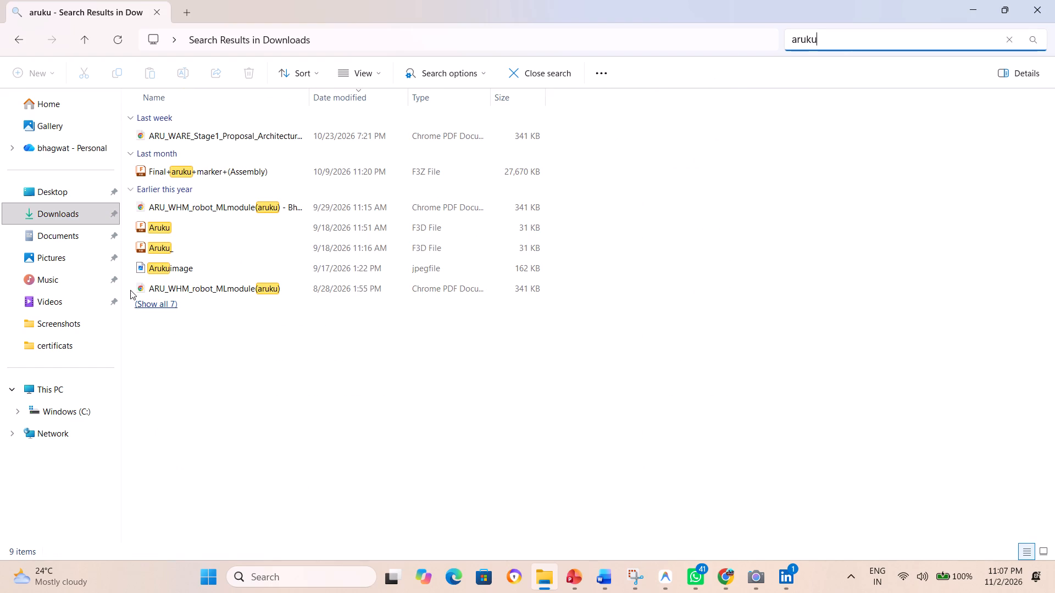
left_click(173, 302)
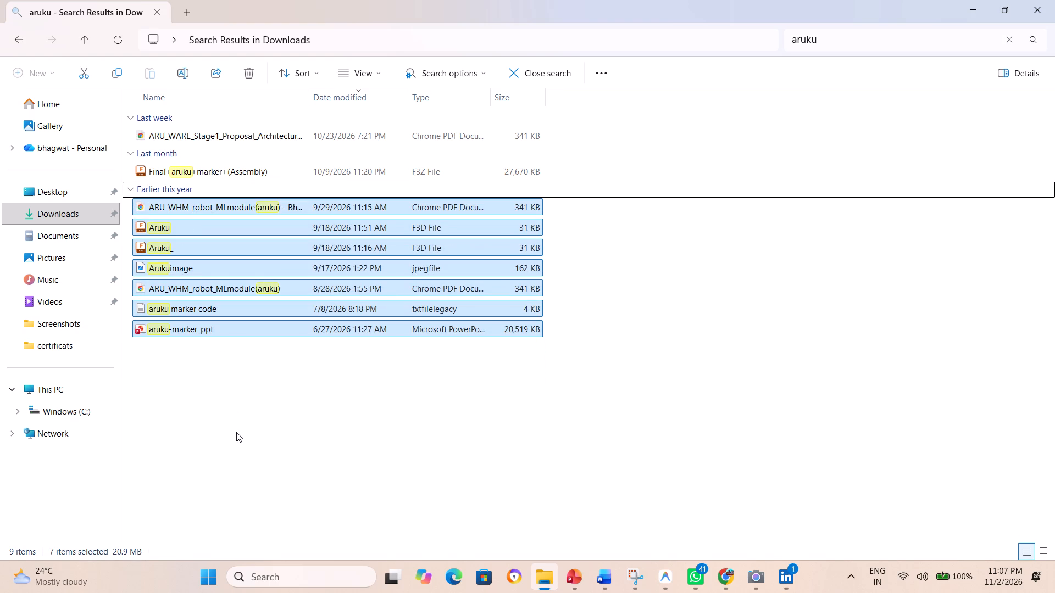
left_click(237, 434)
scroll(206, 212, "up", 1)
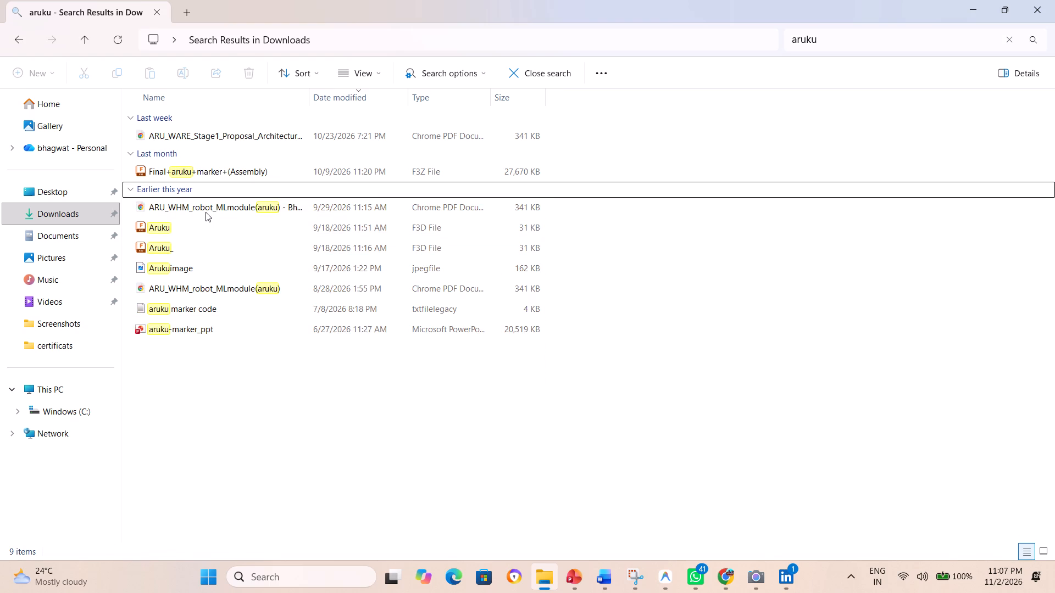
Open the Videos folder, play Aruku video to review it, and minimize the player.
left_click(64, 296)
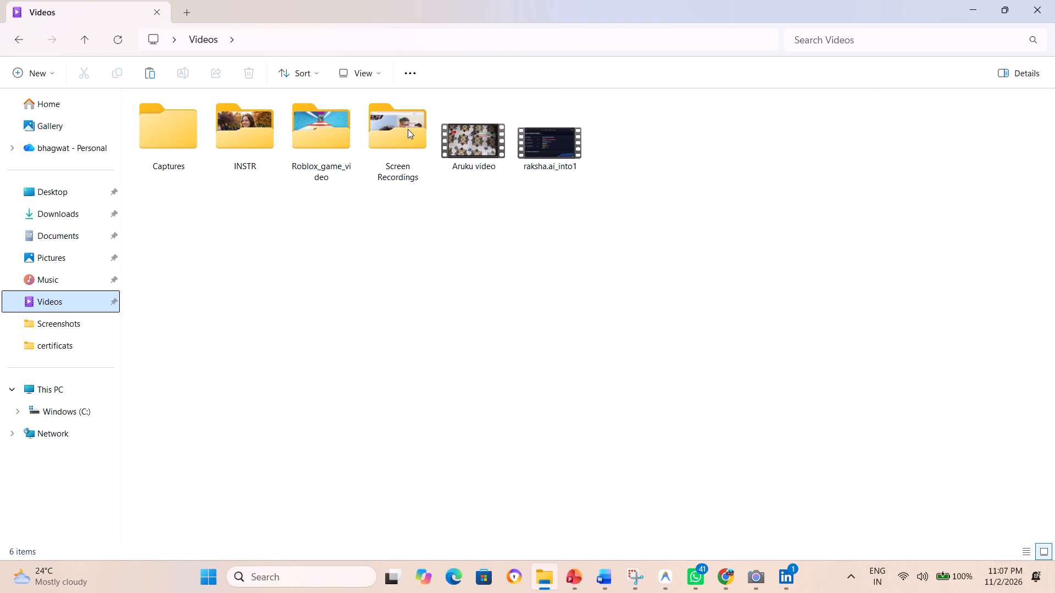
double_click(468, 145)
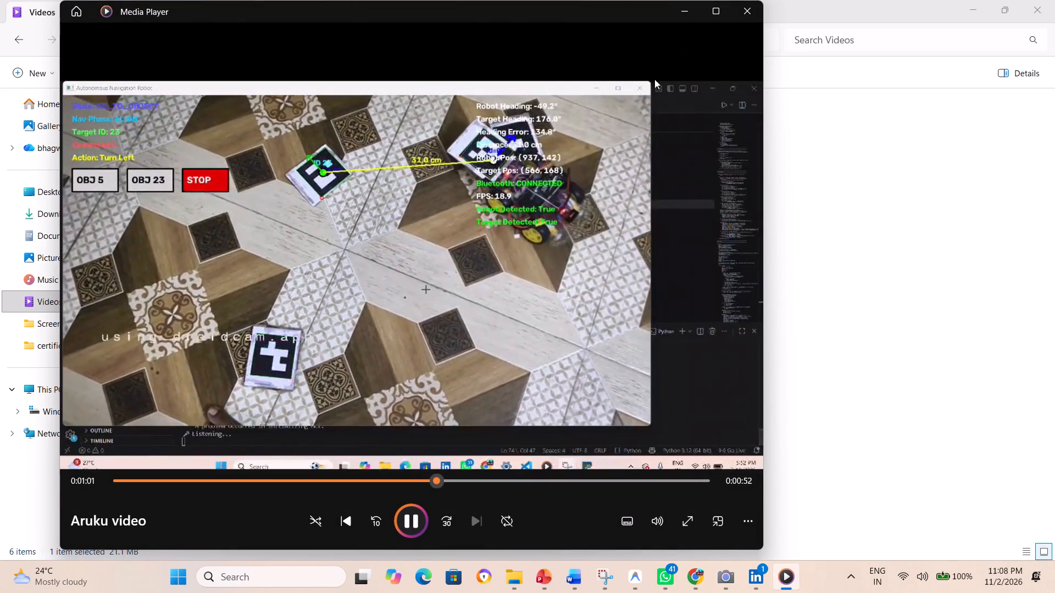
left_click(676, 10)
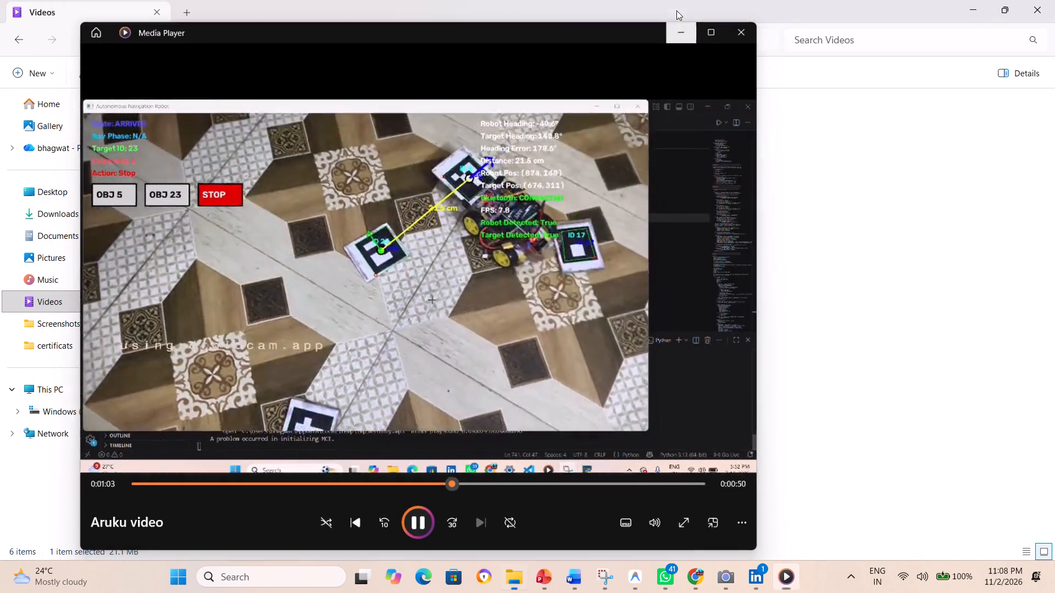
Copy the Aruku video file and paste it into Document1 in Word below the "4) aruku marker robot" line.
key("ctrl+c")
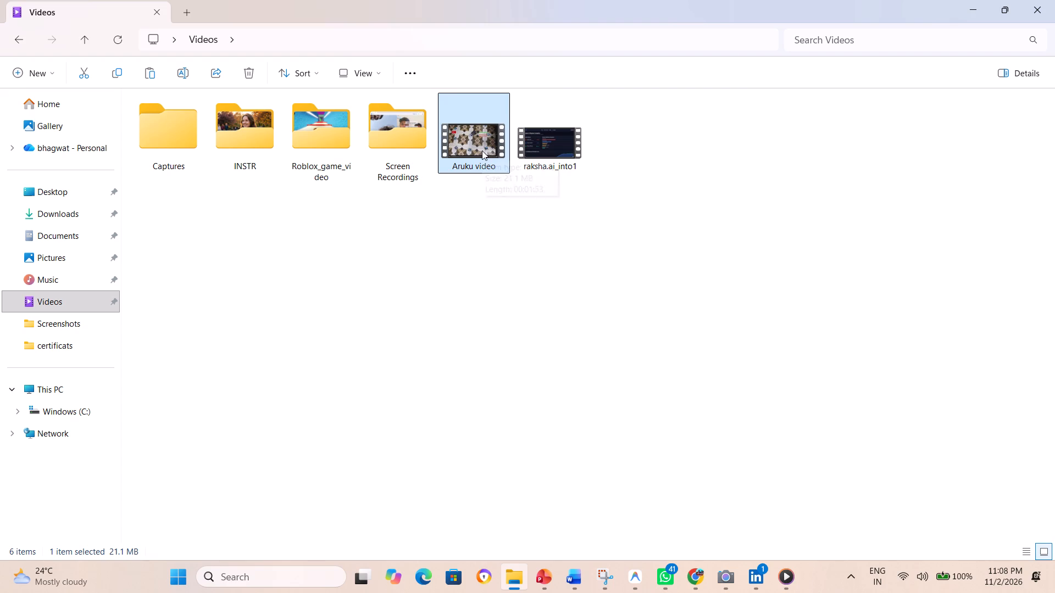
key("ctrl+c")
key("alt+Tab")
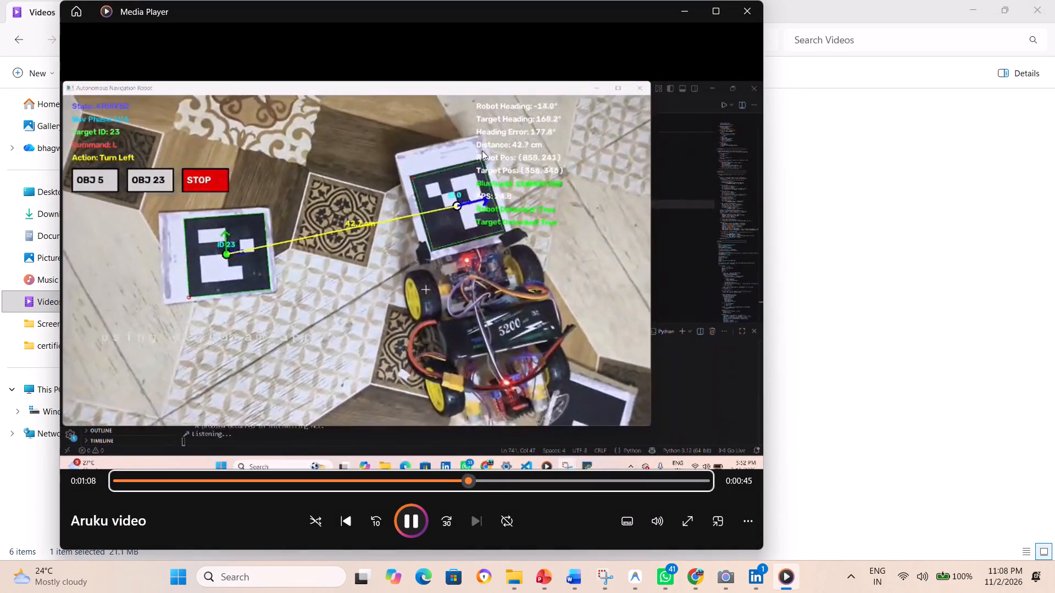
left_click(697, 22)
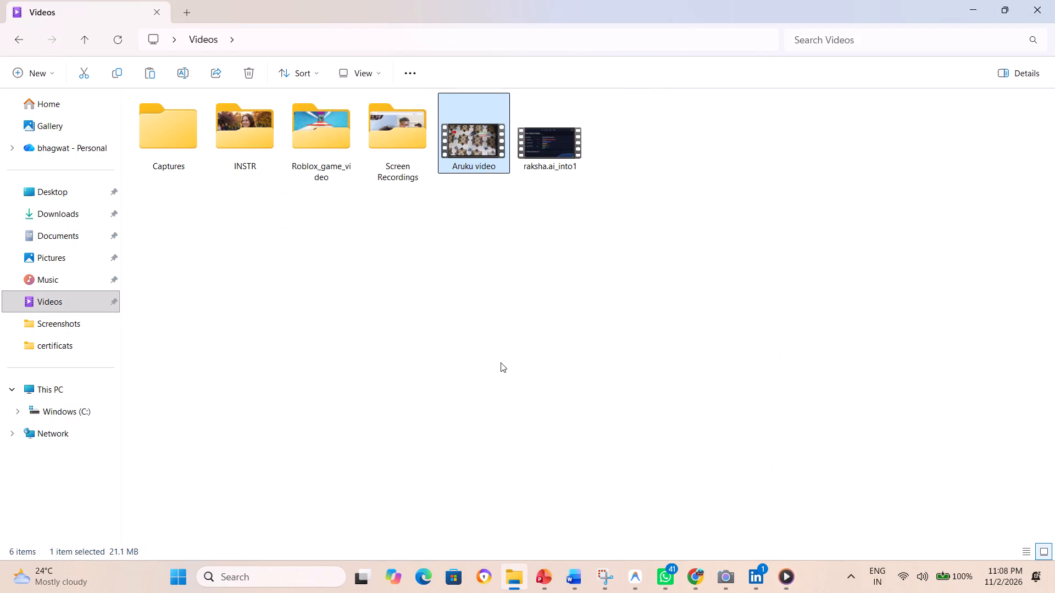
key("alt+Tab")
key("alt+Tab")
key("alt+Tab")
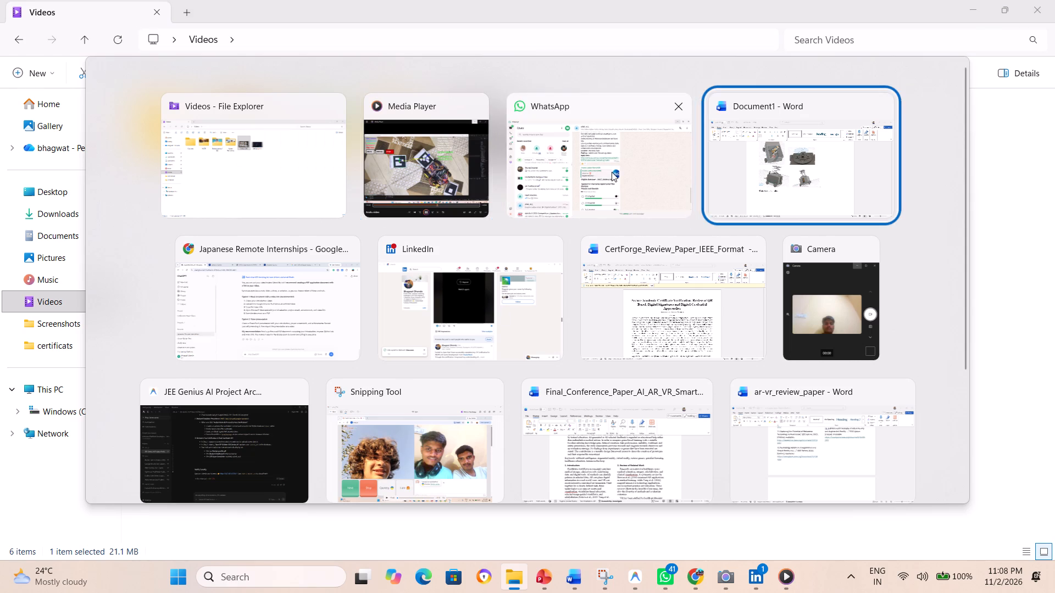
key("ctrl+v")
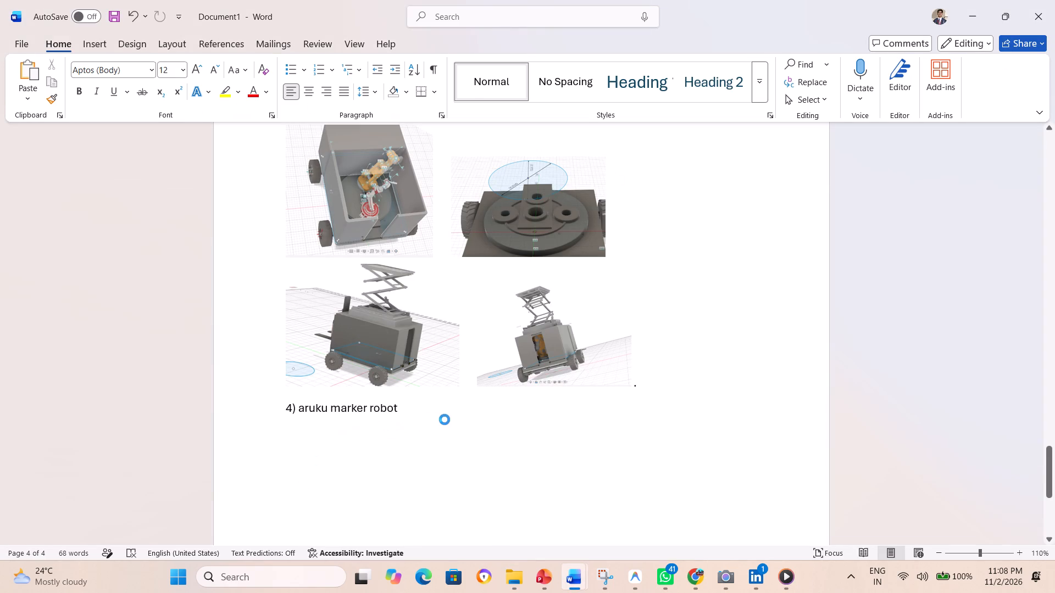
Move the embedded Aruku video.mp4 object slightly lower, leaving a blank line beneath the "4) aruku marker robot" line.
scroll(446, 419, "down", 2)
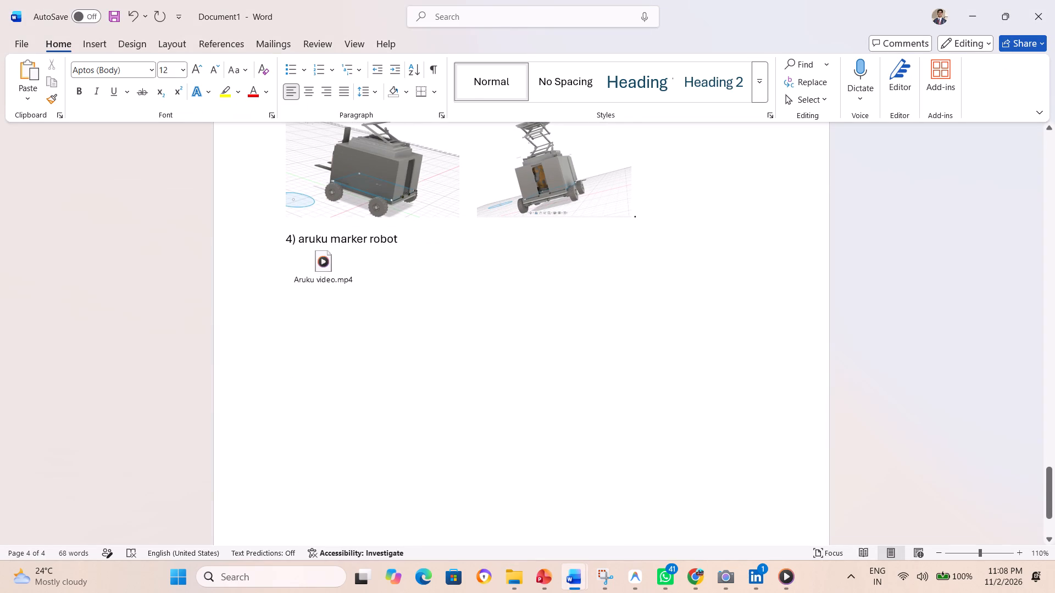
left_click(304, 248)
left_click(324, 270)
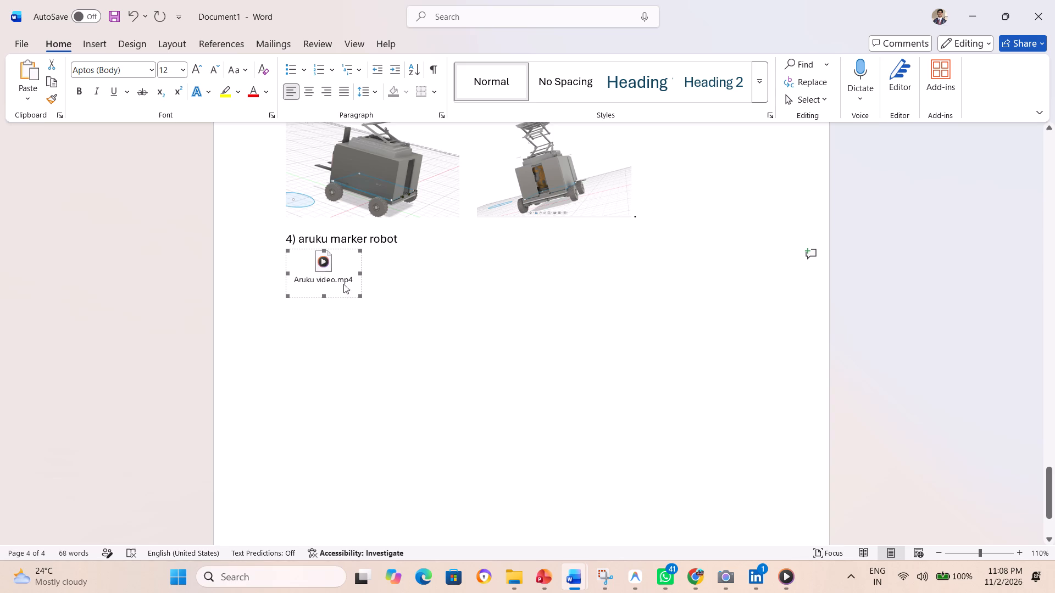
left_click_drag(360, 292, 369, 310)
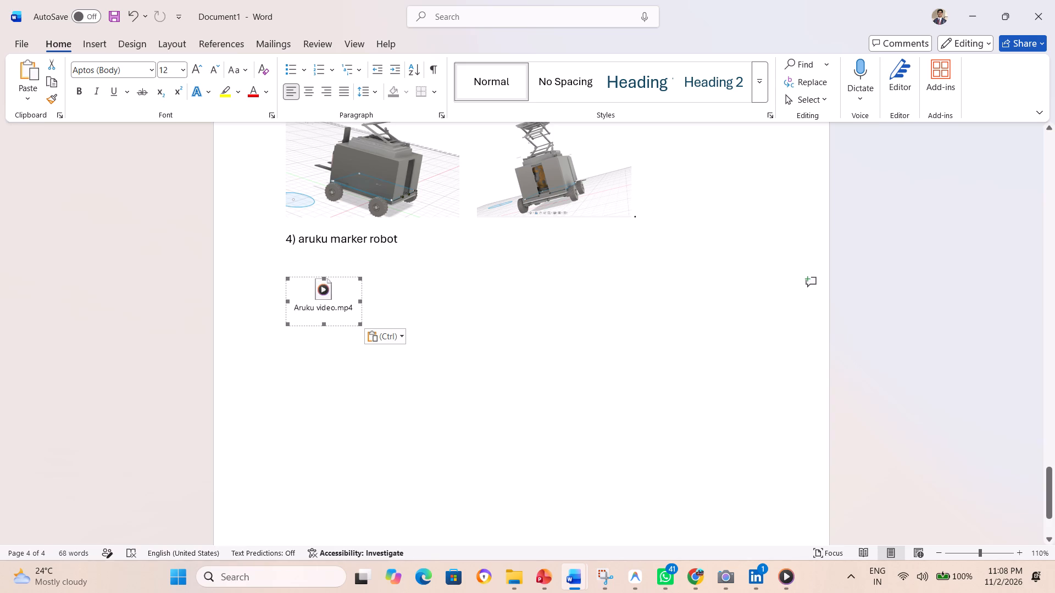
Switch back to the Videos folder, reopen Aruku video and check the player's additional options.
key("alt+Tab")
double_click(469, 142)
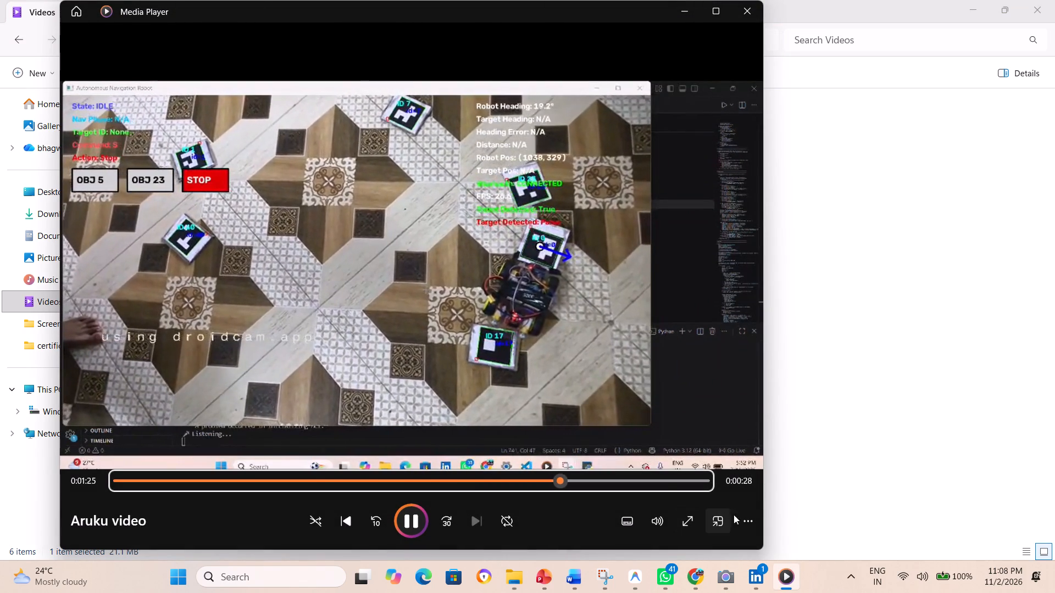
left_click(742, 517)
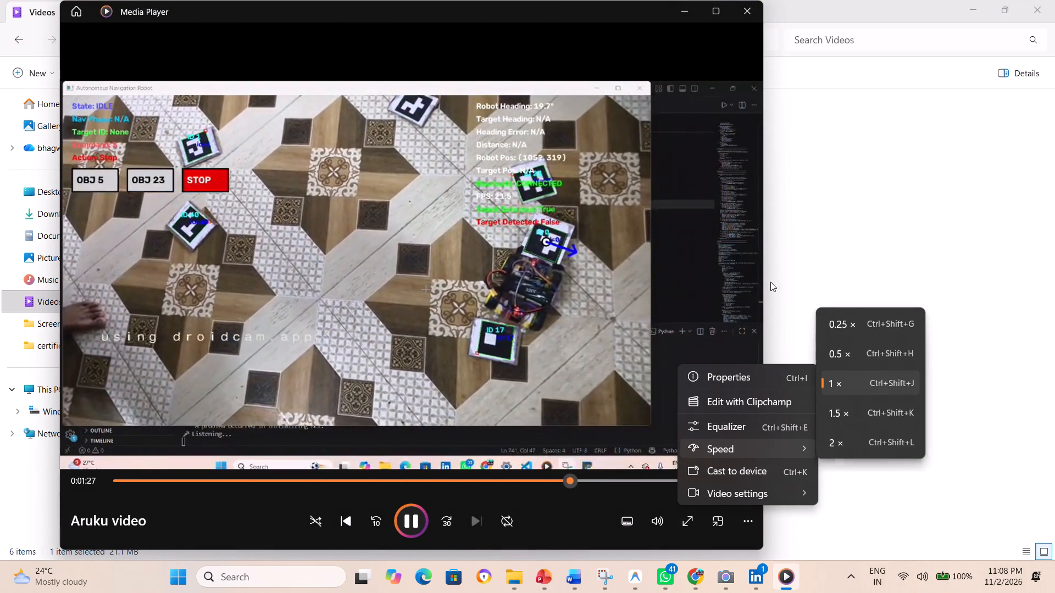
left_click(772, 275)
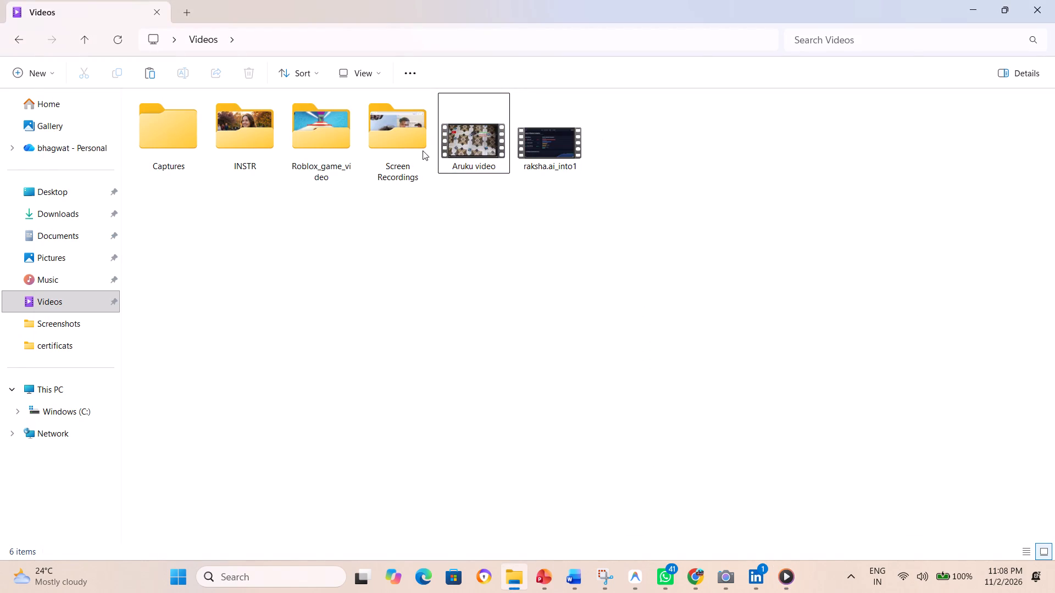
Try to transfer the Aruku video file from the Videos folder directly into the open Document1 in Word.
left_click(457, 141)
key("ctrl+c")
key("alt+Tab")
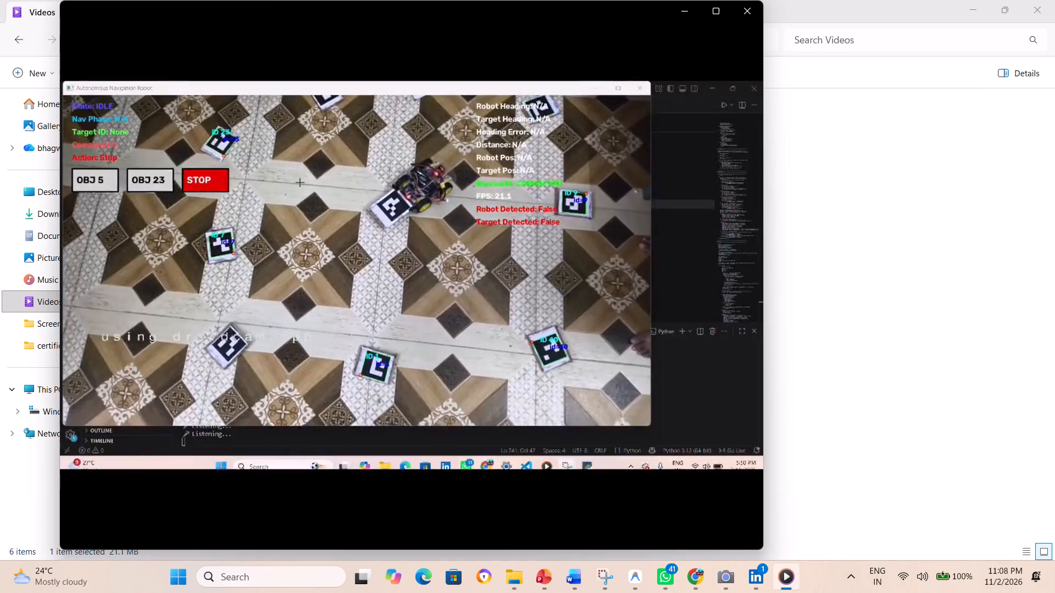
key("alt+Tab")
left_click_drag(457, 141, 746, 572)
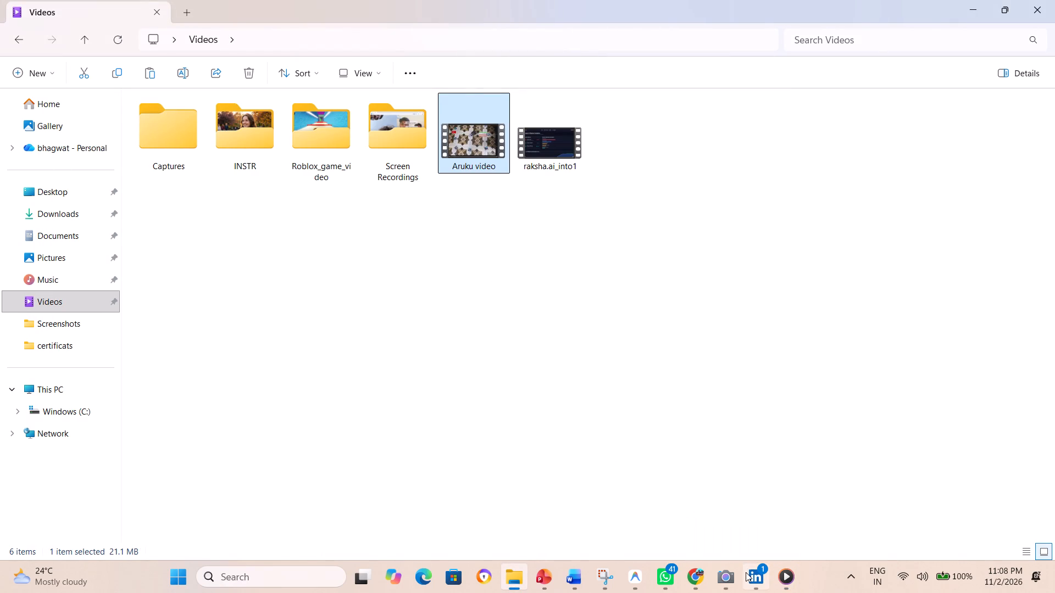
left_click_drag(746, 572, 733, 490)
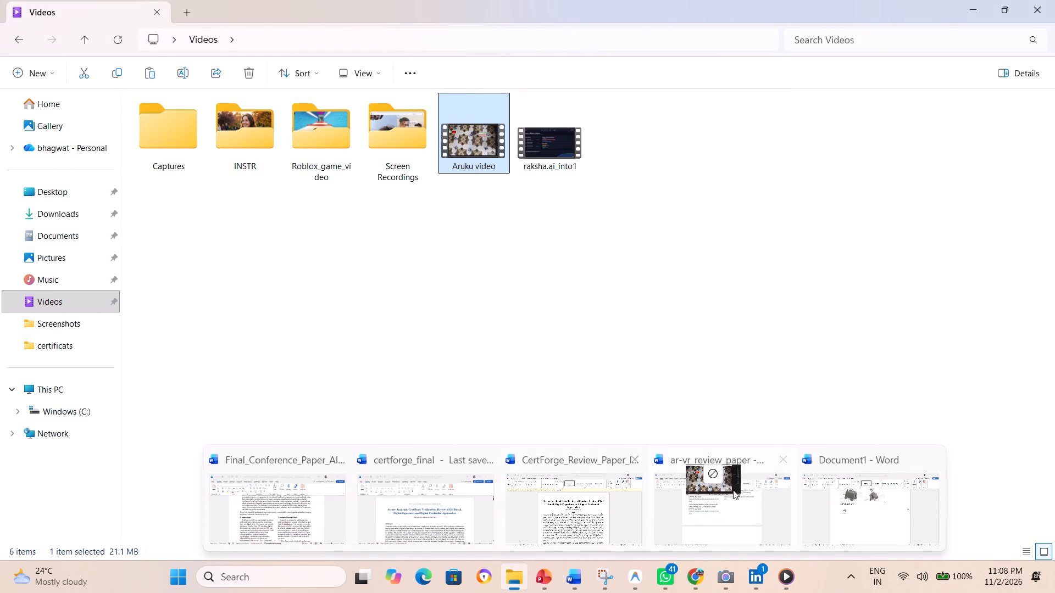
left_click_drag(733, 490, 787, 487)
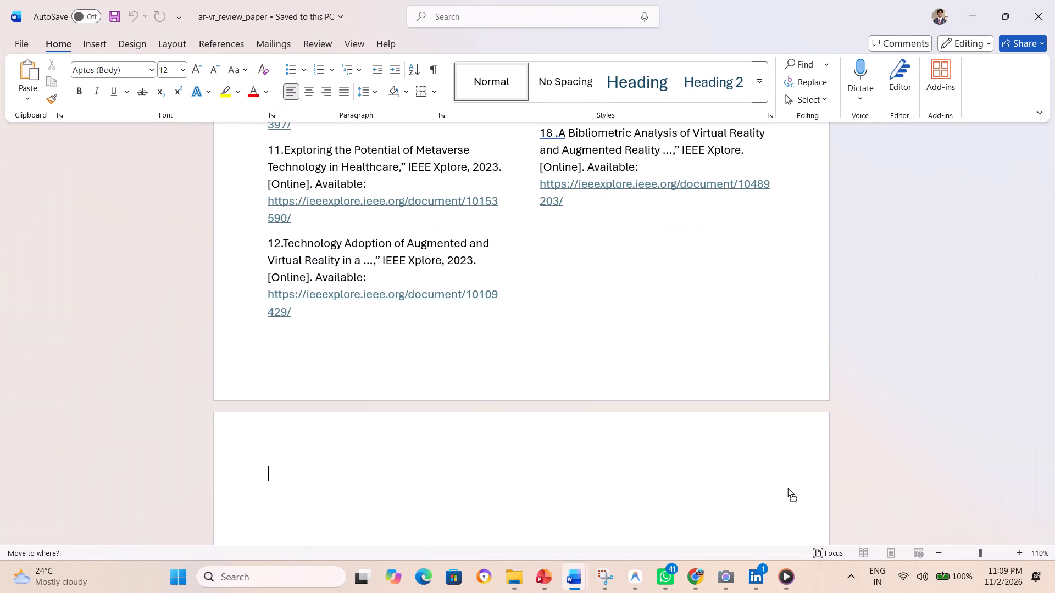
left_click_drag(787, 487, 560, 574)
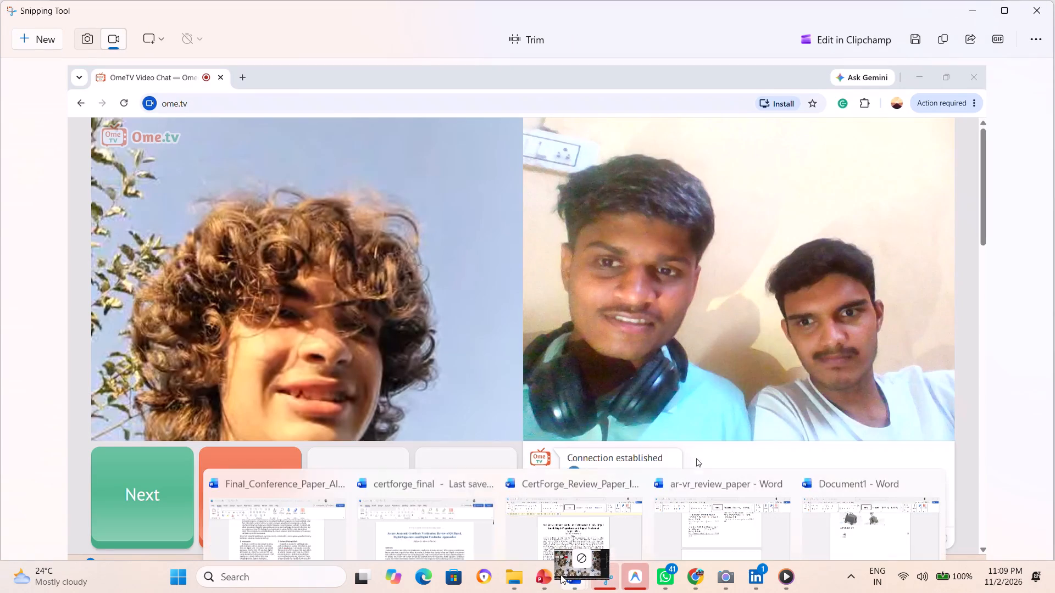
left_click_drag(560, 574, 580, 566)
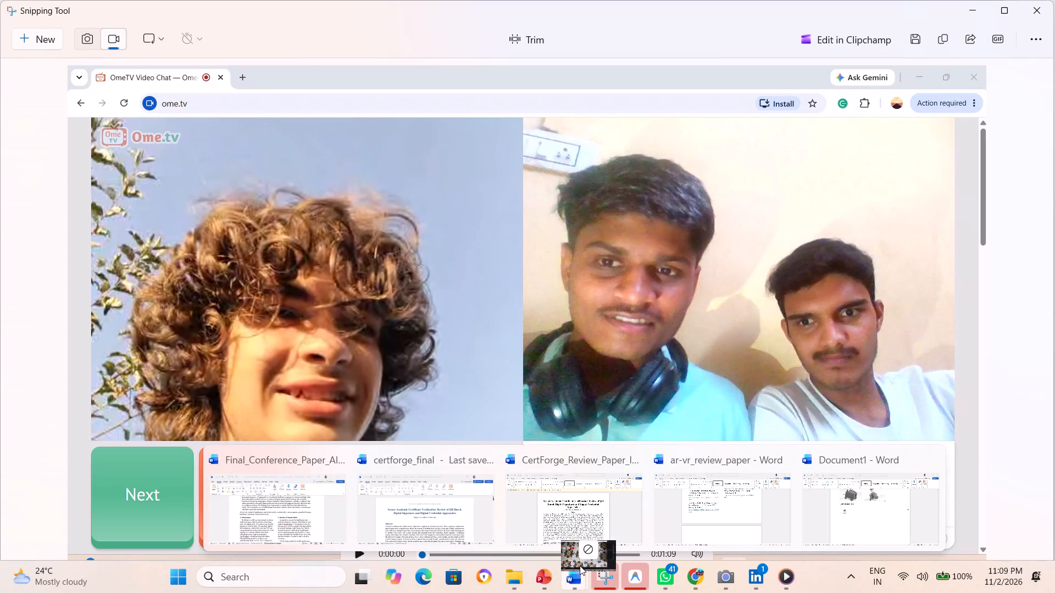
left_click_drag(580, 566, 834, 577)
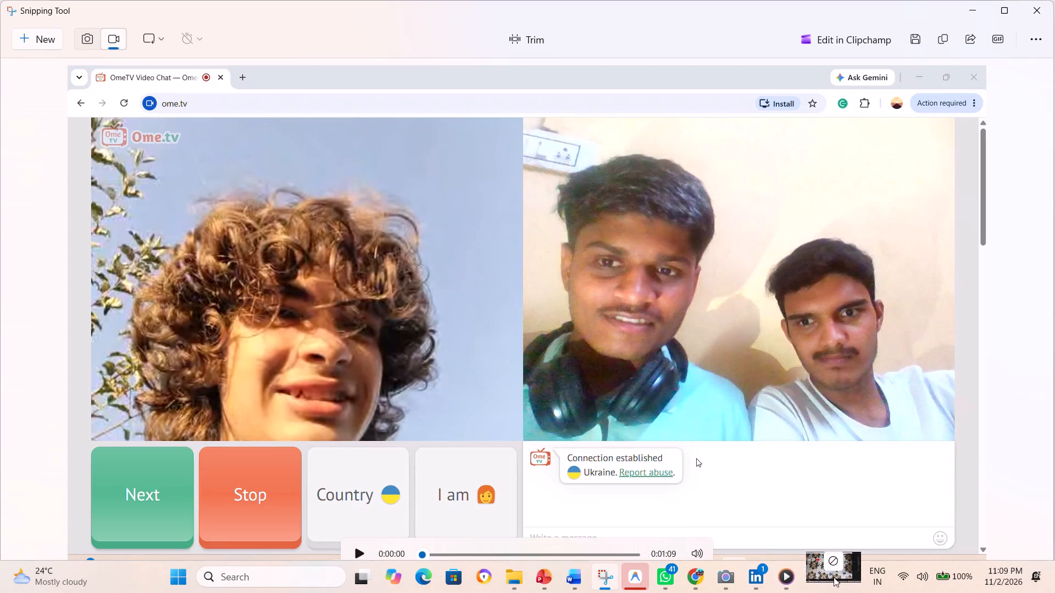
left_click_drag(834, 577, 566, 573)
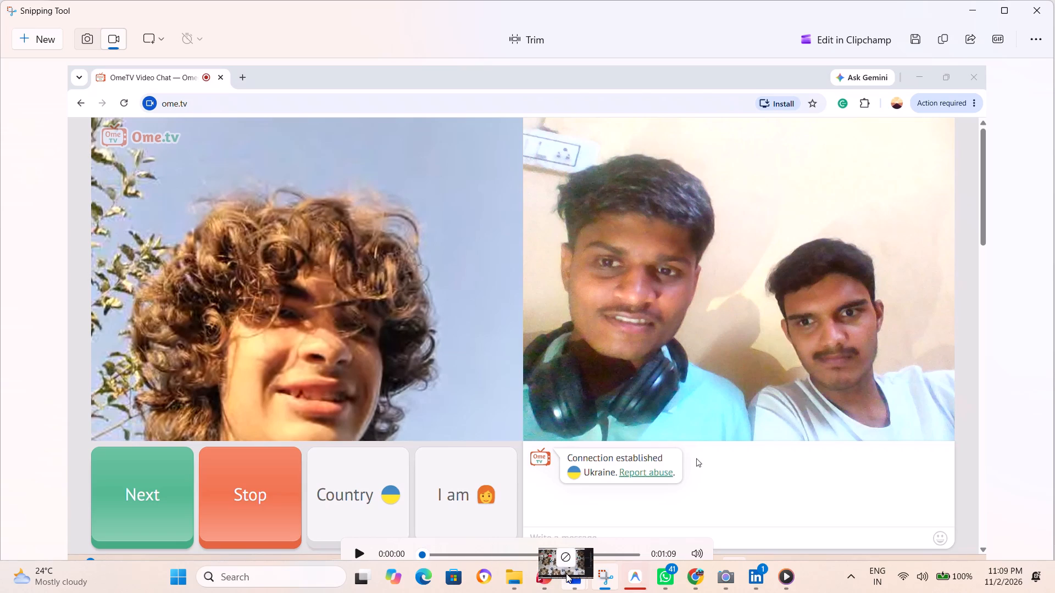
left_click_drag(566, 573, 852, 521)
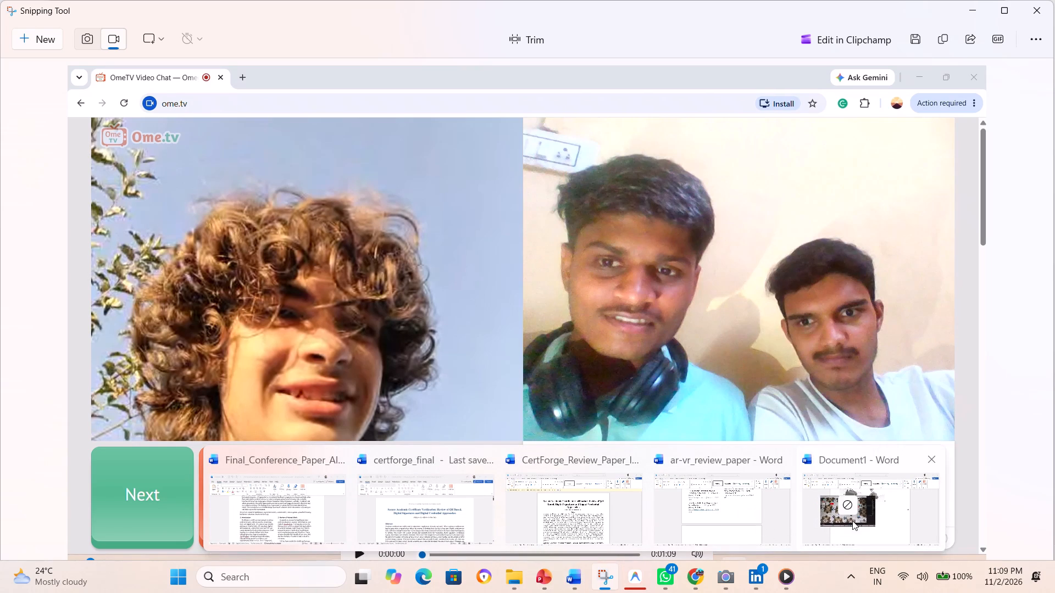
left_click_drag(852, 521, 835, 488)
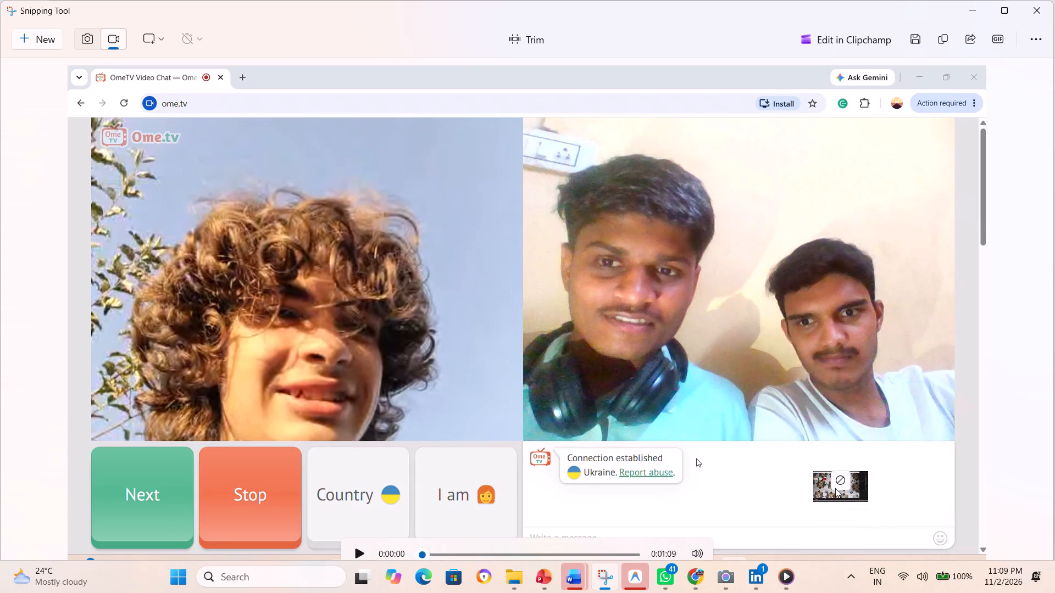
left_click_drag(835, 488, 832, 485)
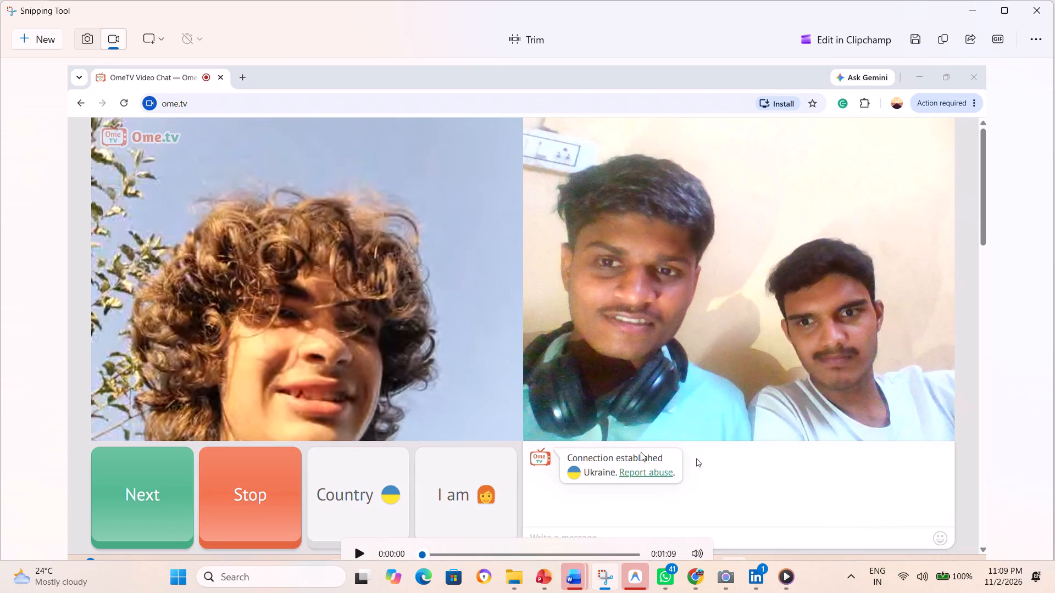
Close the Snipping Tool window.
scroll(570, 429, "up", 3)
scroll(340, 305, "down", 2)
left_click(1035, 8)
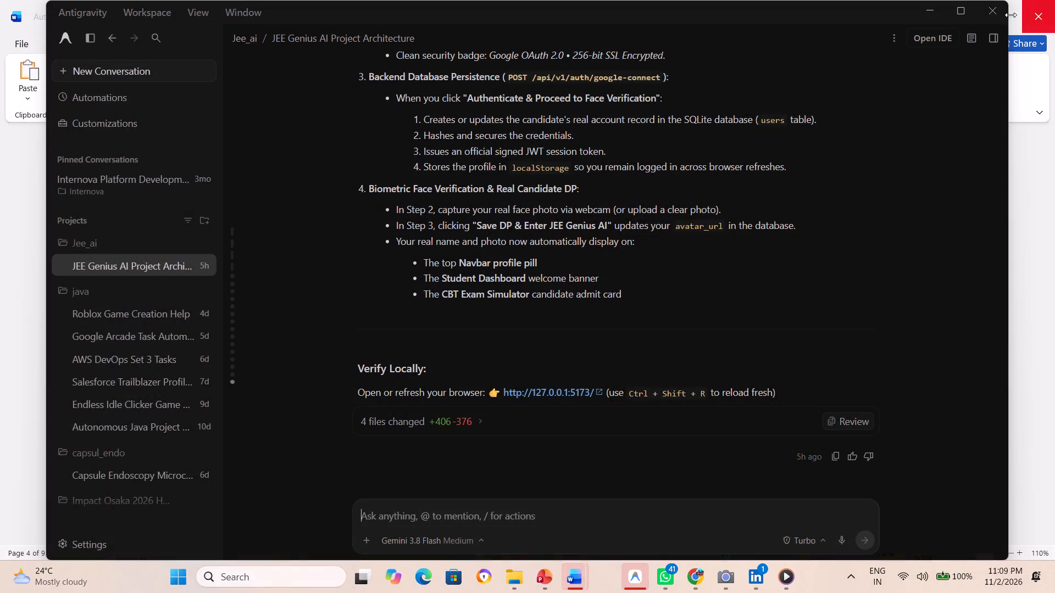
Minimise the Antigravity window and bring Document1 in Word back to the front.
left_click(921, 12)
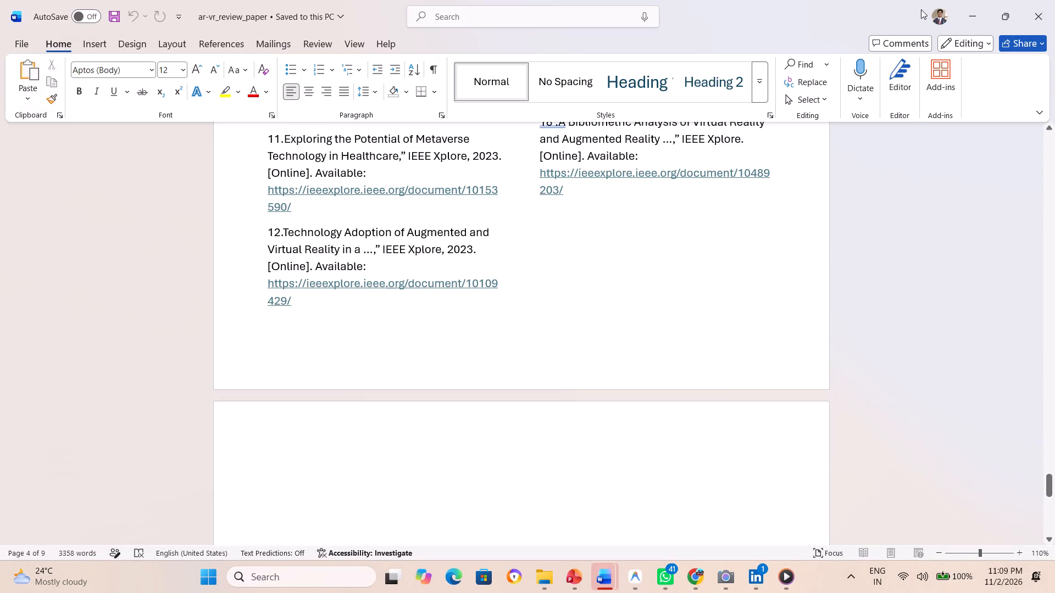
scroll(513, 409, "up", 3)
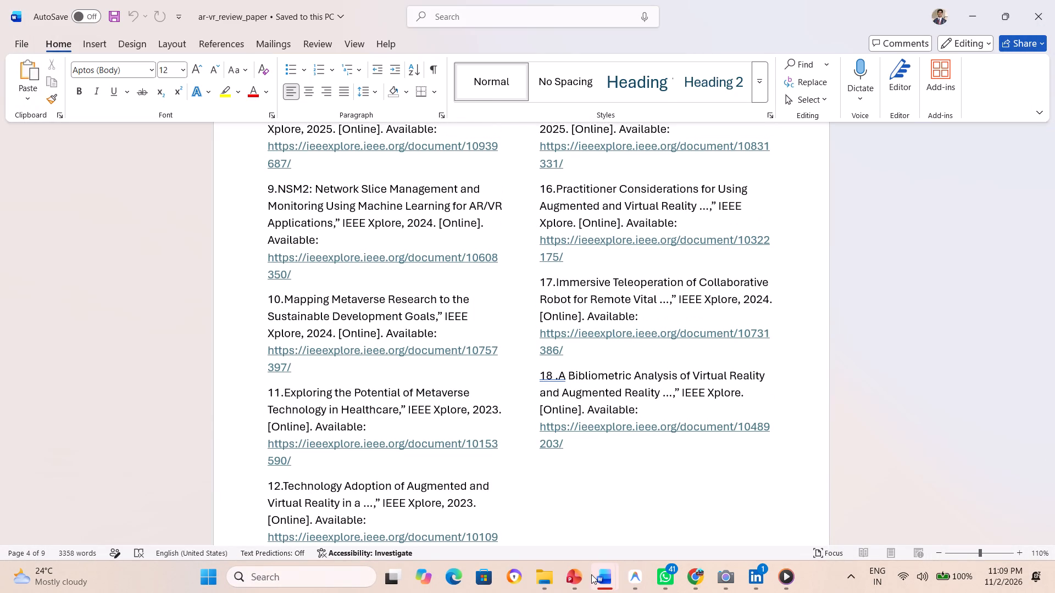
left_click(870, 493)
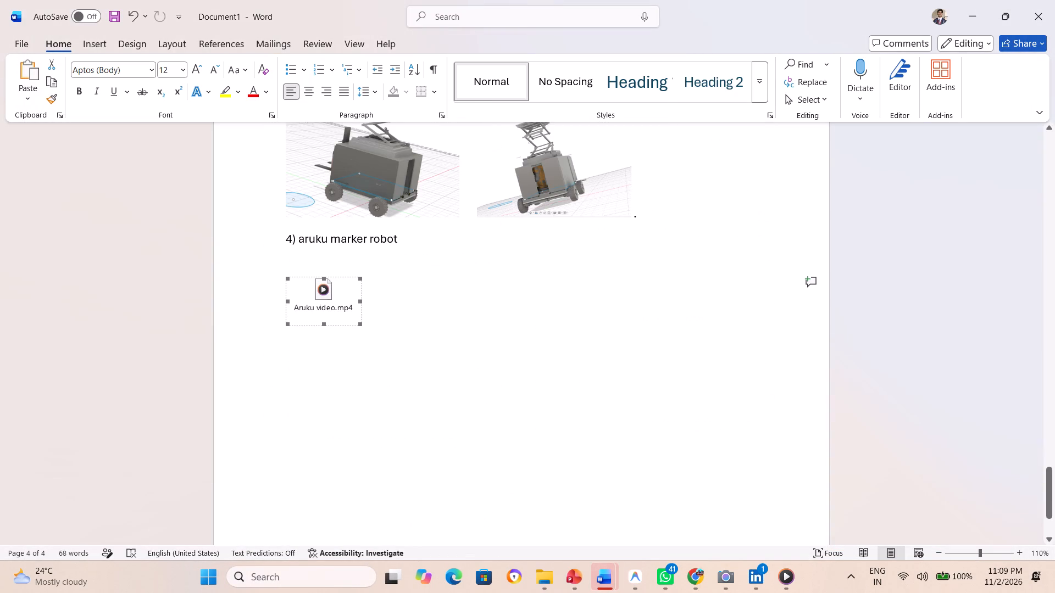
Open the embedded Aruku video.mp4 from the document to check its playback, pause it and minimise the player.
left_click(318, 290)
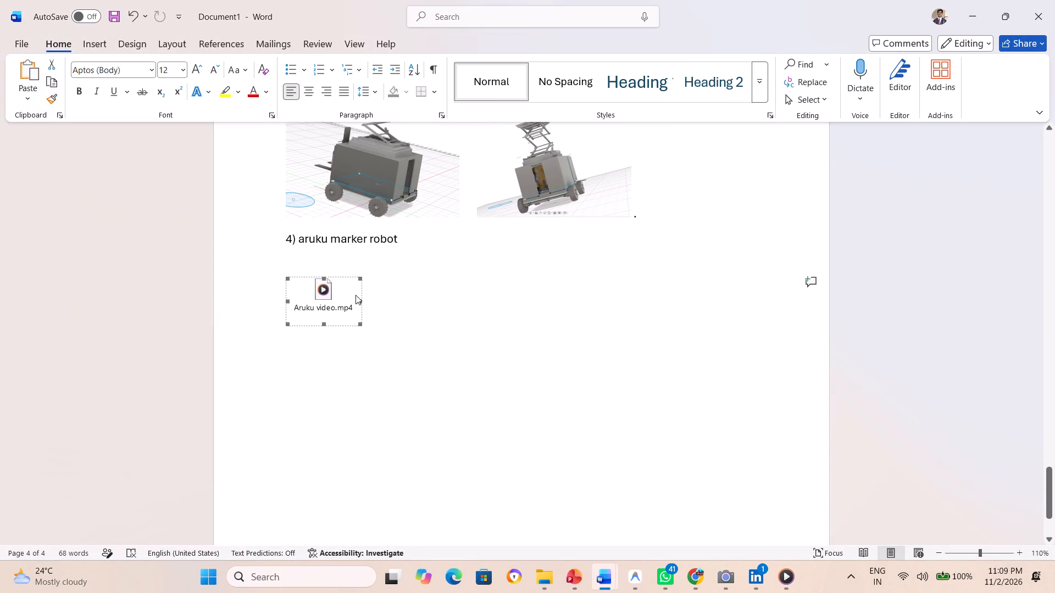
left_click(376, 317)
left_click(315, 279)
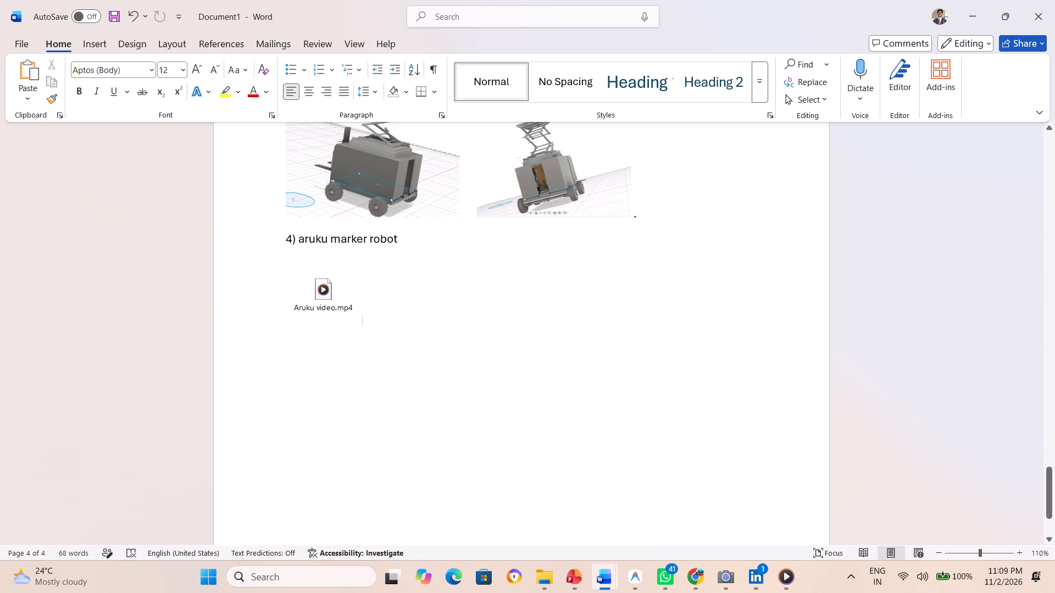
double_click(321, 289)
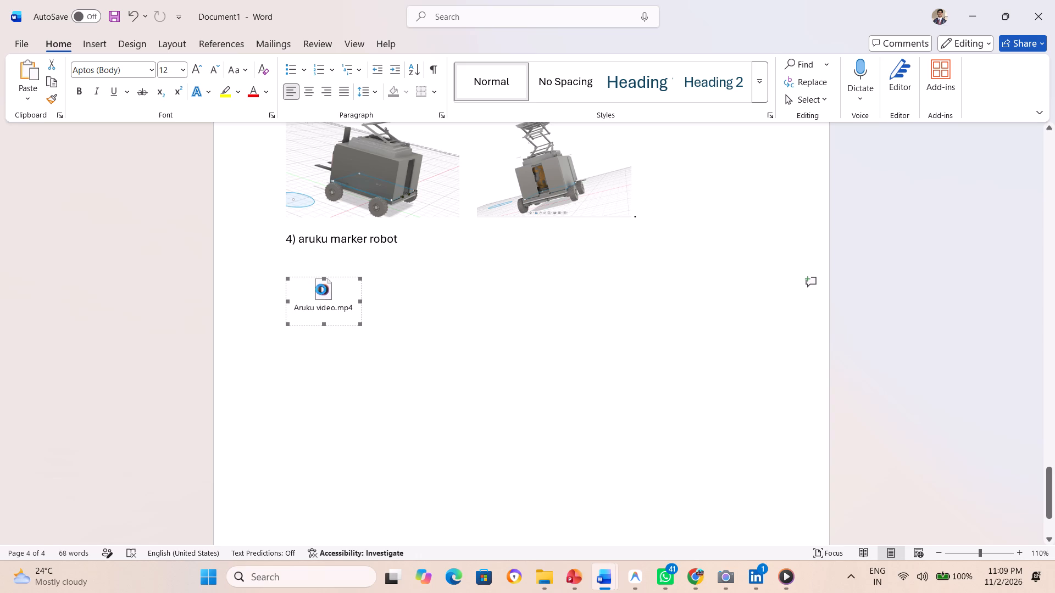
left_click(574, 289)
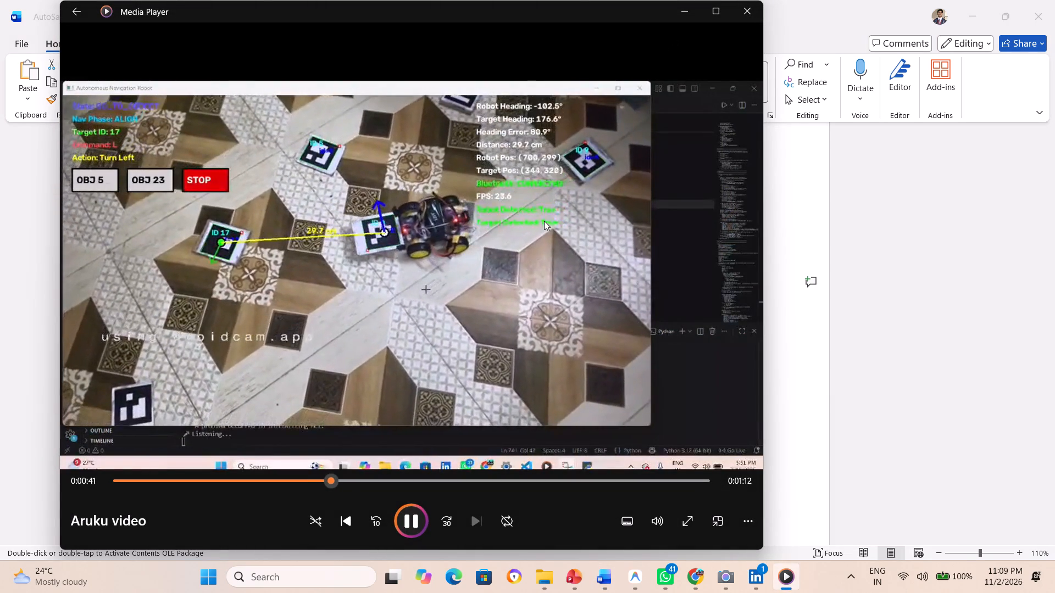
left_click(413, 516)
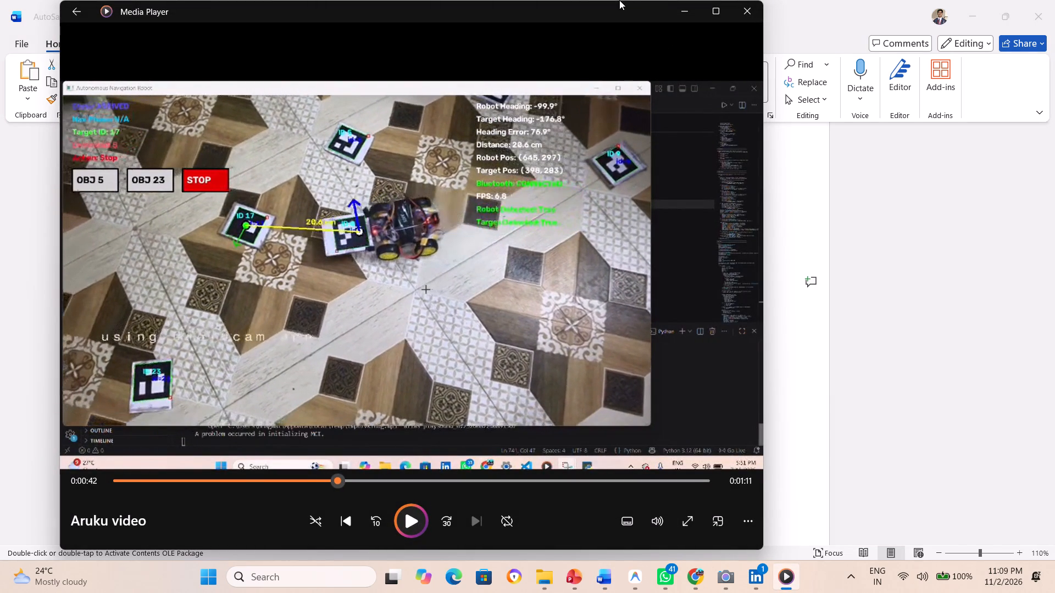
left_click(691, 7)
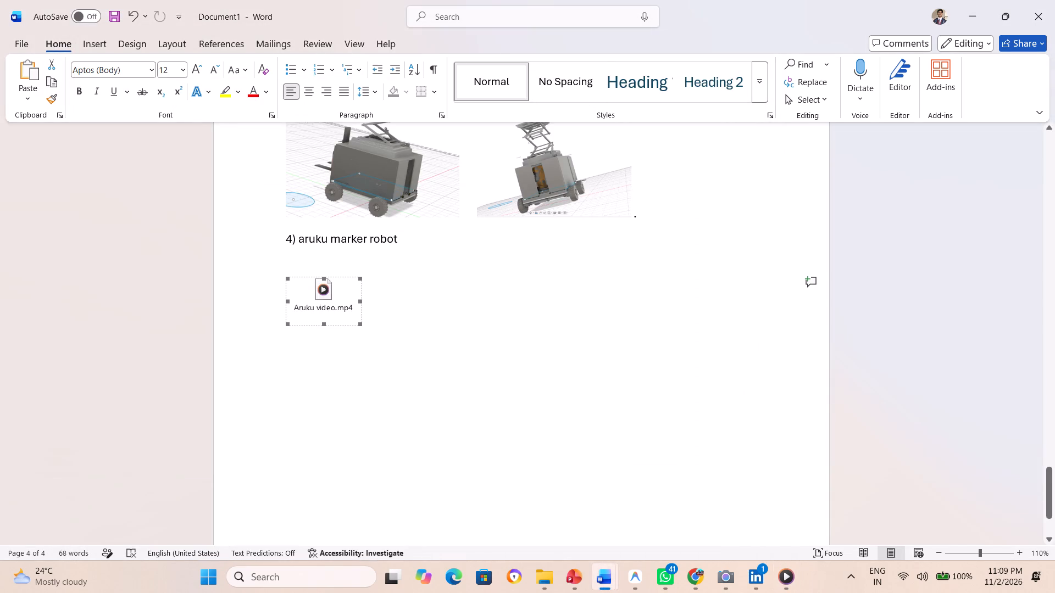
Add the label "Video :-" on its own line directly above the embedded Aruku video.mp4 object.
left_click(294, 267)
key("Return")
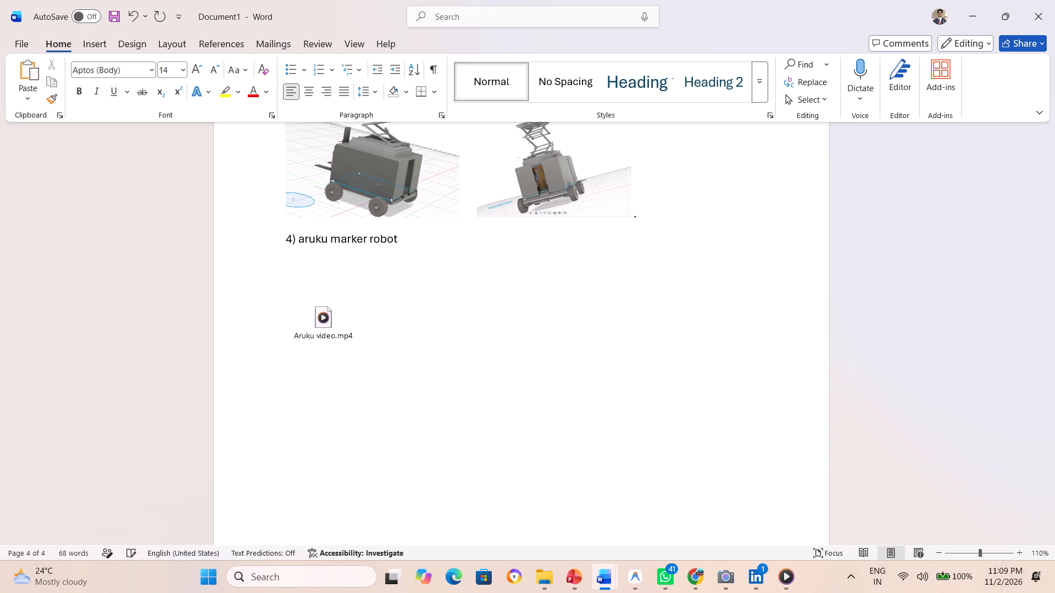
type("video")
key("space")
type(":-")
key("space")
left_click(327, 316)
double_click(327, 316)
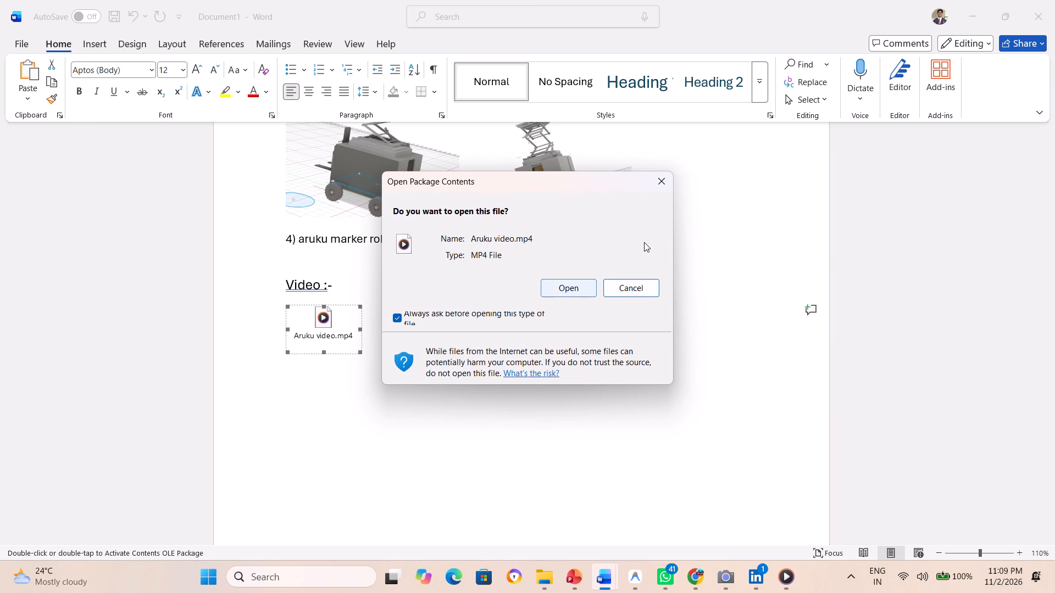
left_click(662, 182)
Capture the Autonomous Navigation Robot view from the start of Aruku video and paste it beneath the "4) aruku marker robot" line.
left_click(475, 432)
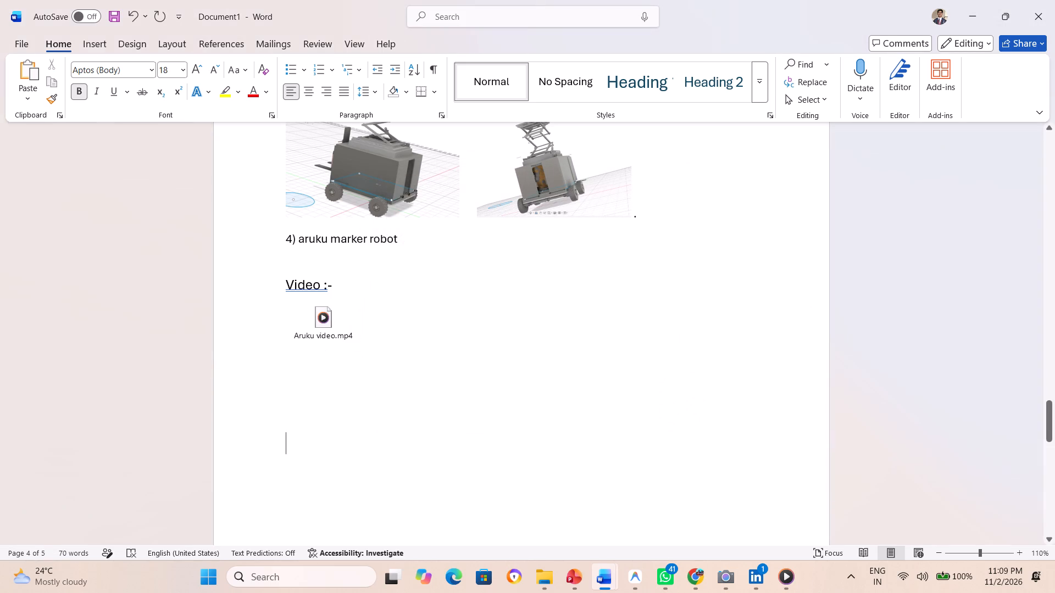
scroll(520, 292, "down", 1)
left_click(392, 364)
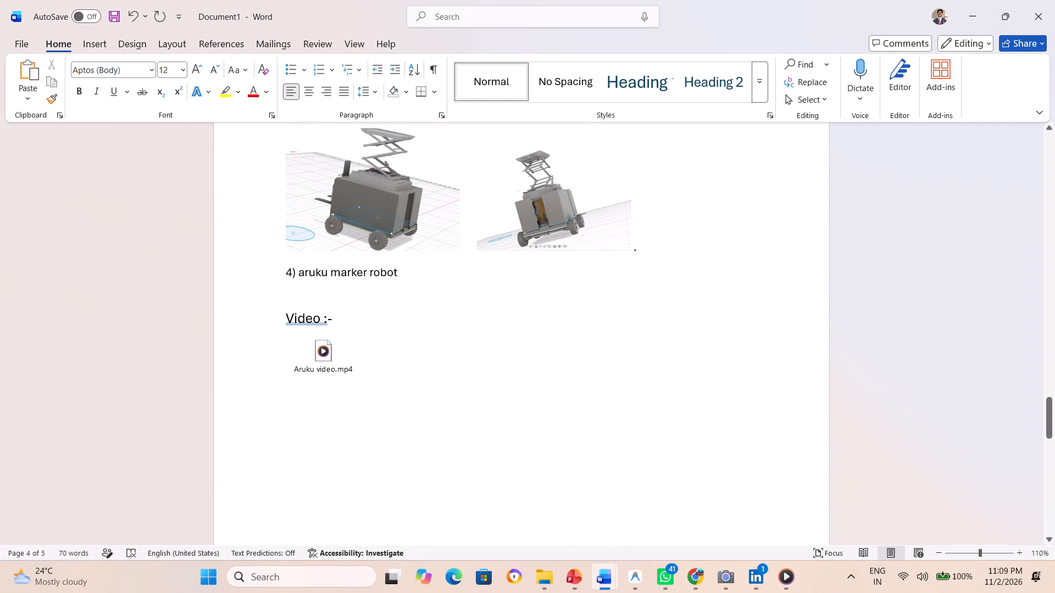
left_click(334, 300)
left_click(794, 572)
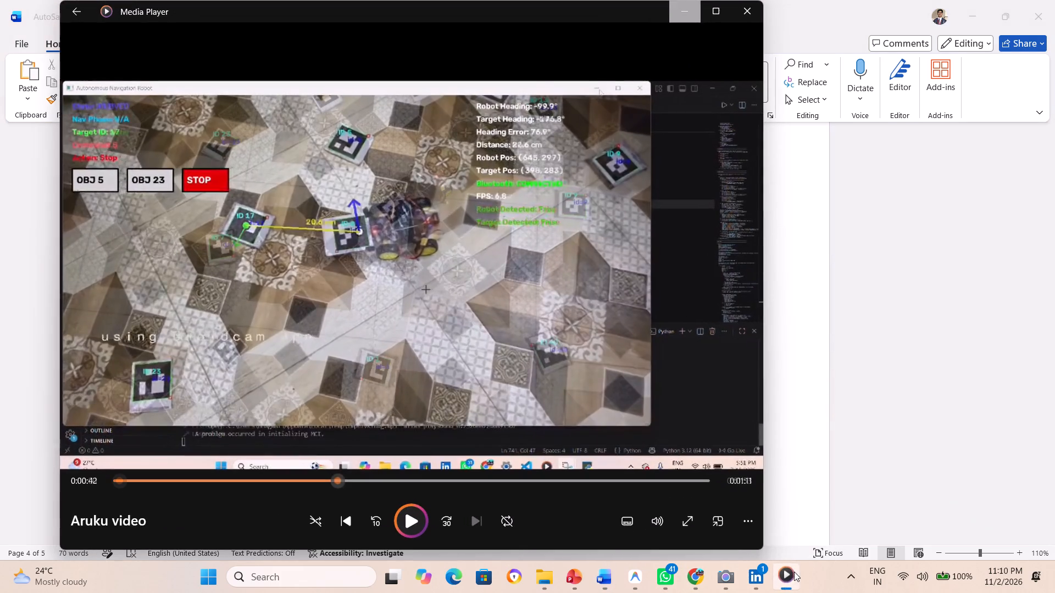
left_click(411, 512)
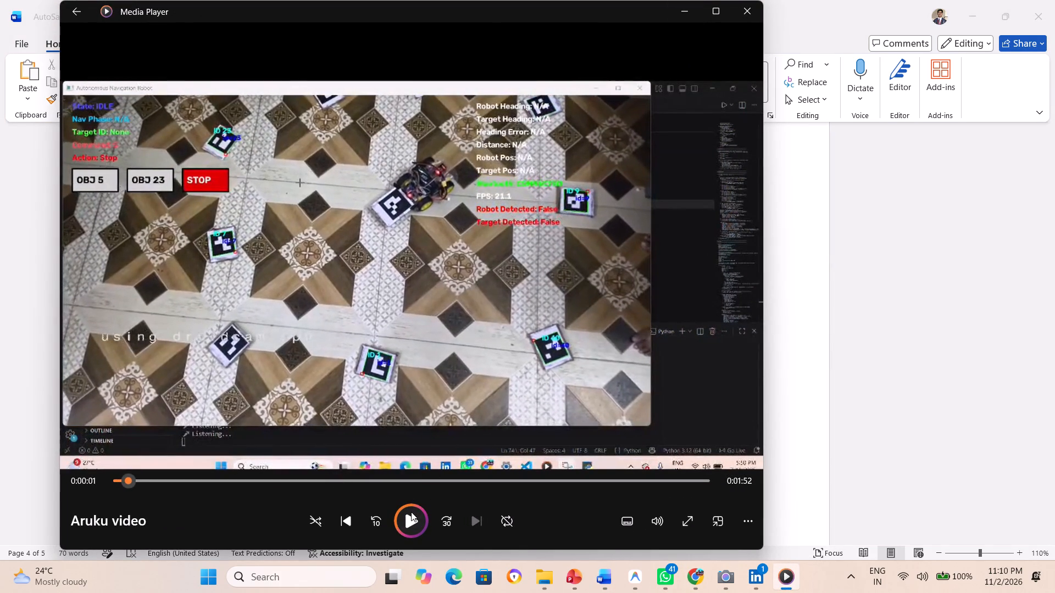
key("Print")
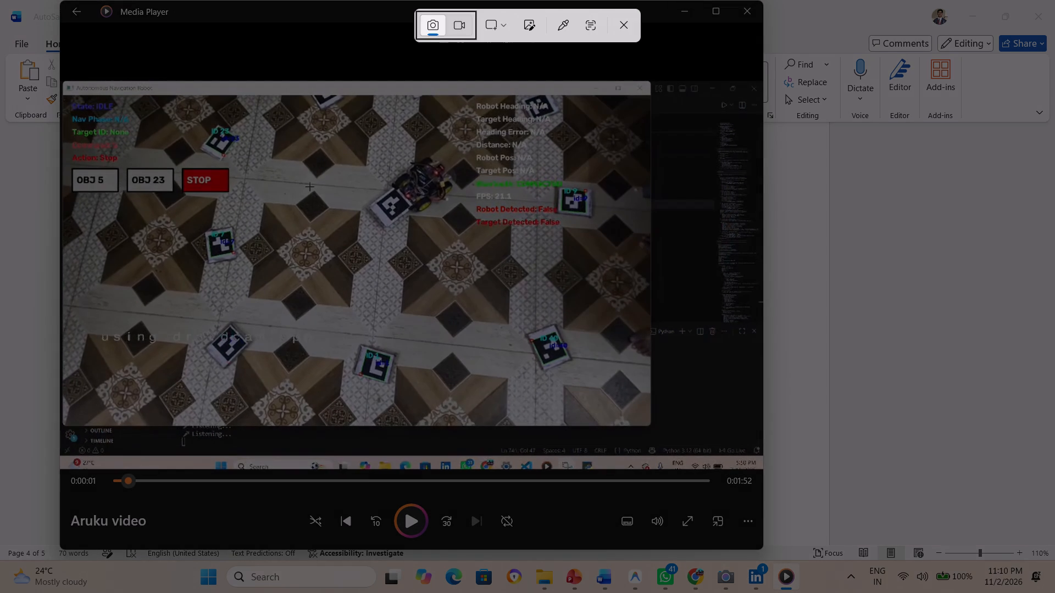
left_click_drag(64, 83, 658, 429)
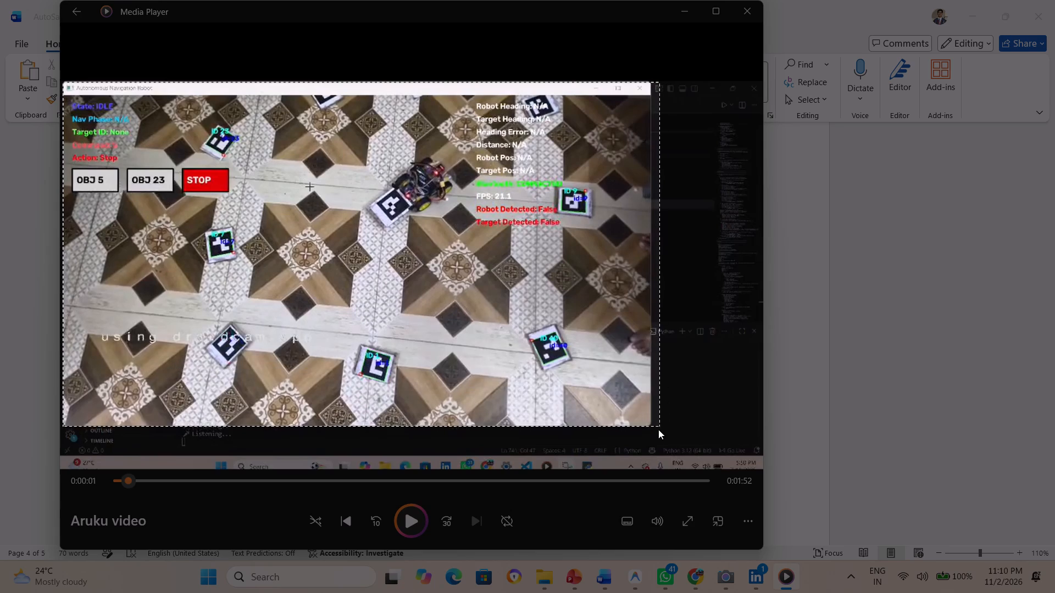
left_click_drag(658, 429, 644, 423)
left_click(676, 20)
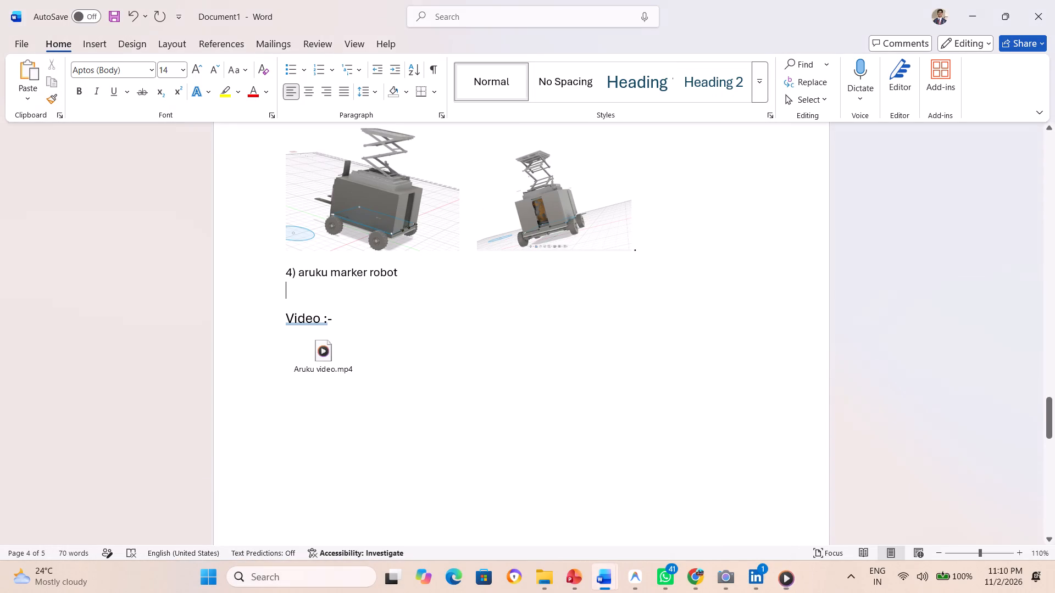
key("ctrl+v")
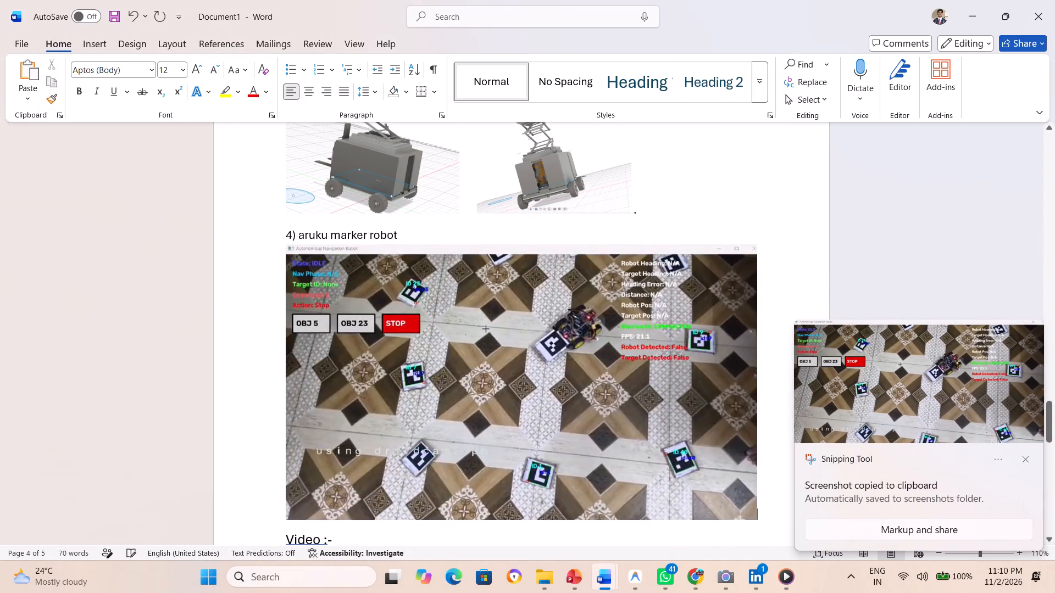
Shrink the pasted robot screenshot proportionally to about 70% of the text width, so the embedded video fits on the same page.
left_click(489, 354)
scroll(628, 368, "down", 2)
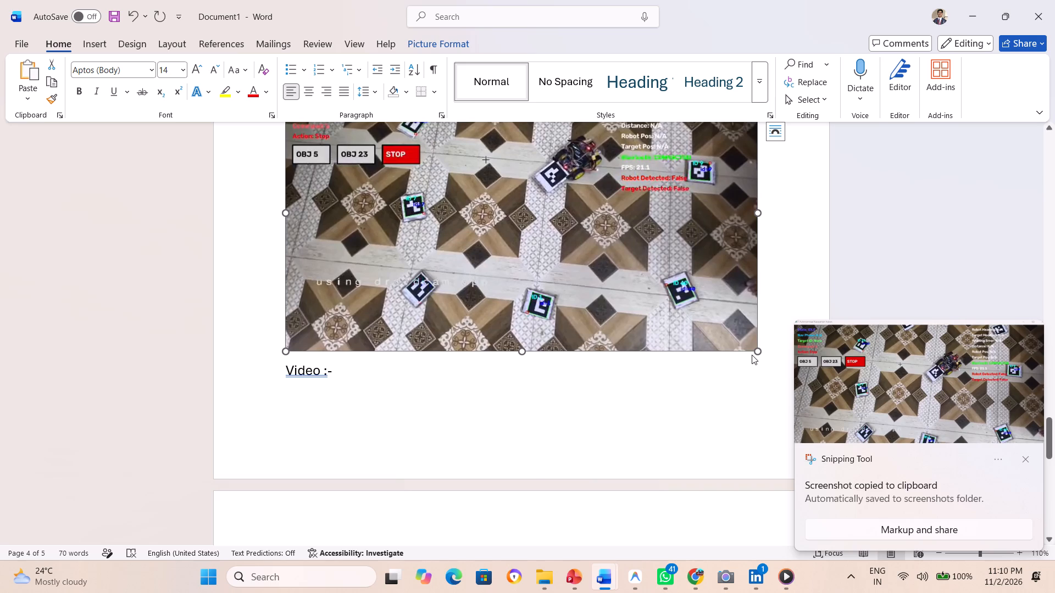
left_click_drag(755, 353, 612, 243)
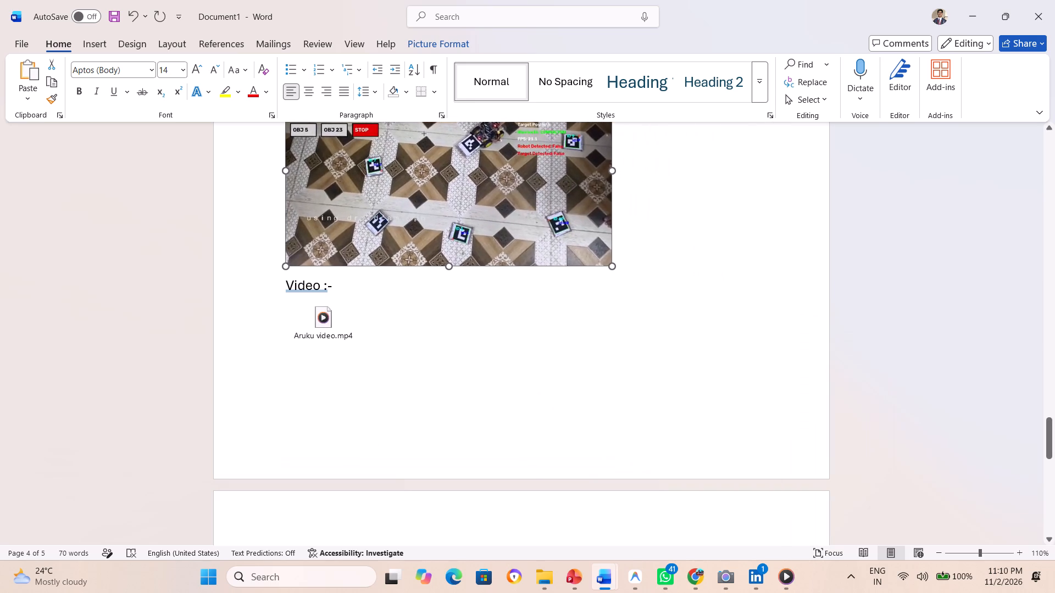
left_click_drag(612, 243, 621, 267)
Add the bold heading "Github :-" at the top of the blank fifth page.
scroll(382, 426, "up", 5)
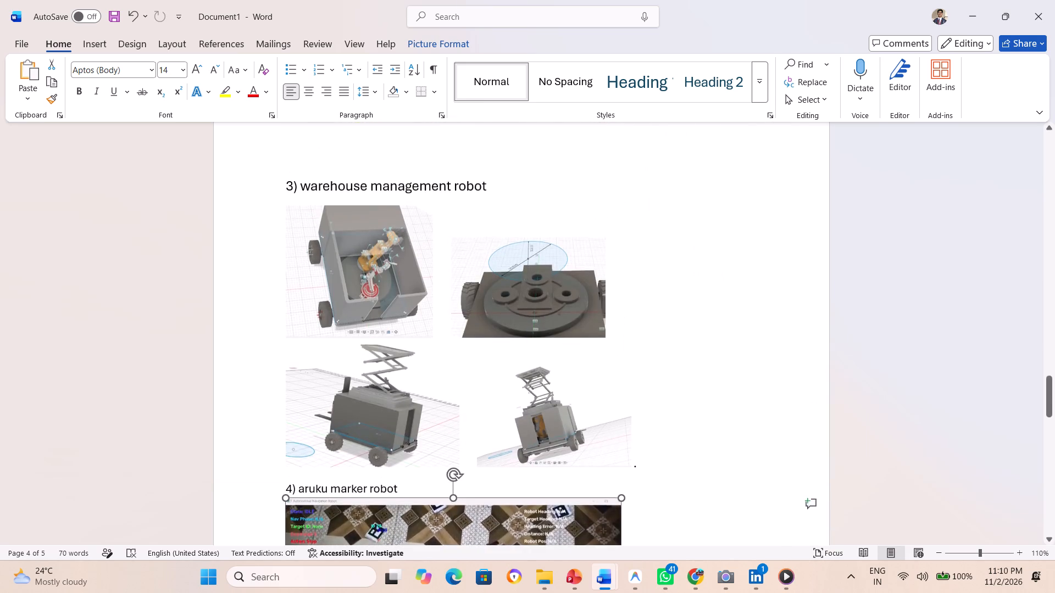
scroll(382, 426, "down", 3)
scroll(381, 415, "up", 17)
scroll(386, 412, "down", 11)
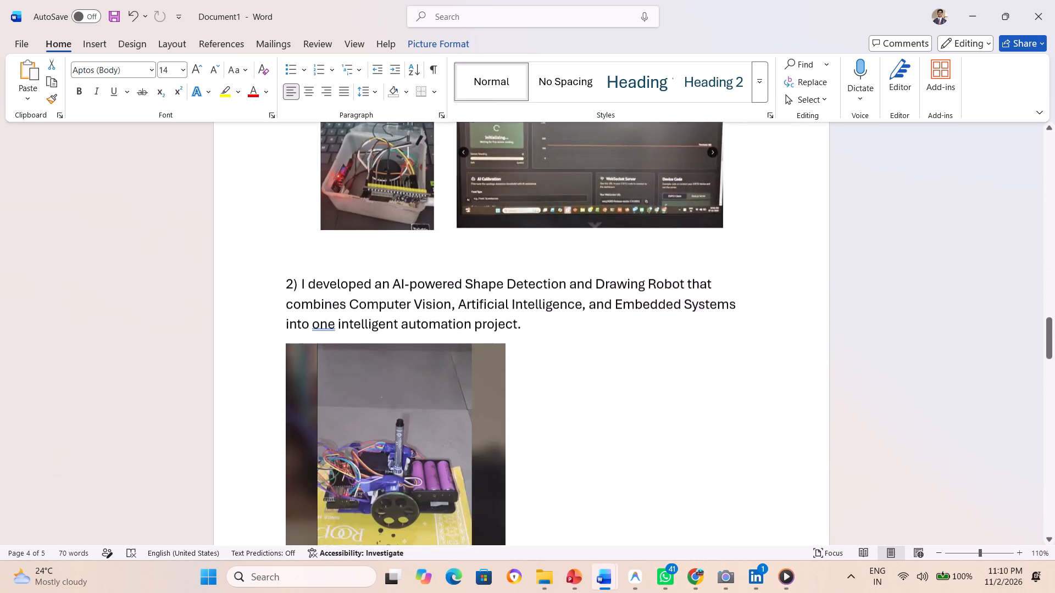
scroll(388, 407, "down", 12)
left_click(352, 233)
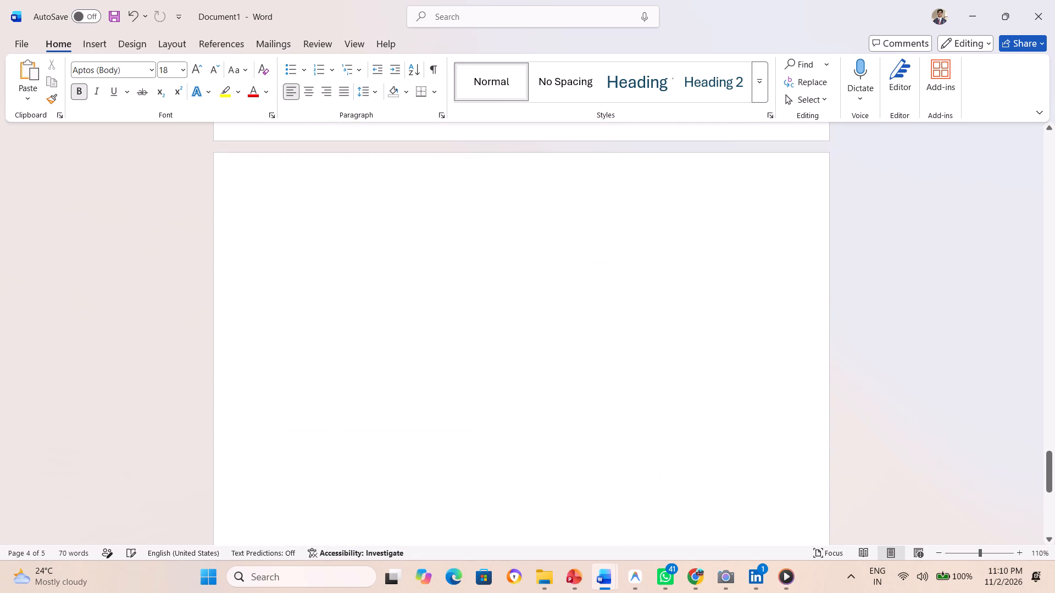
type("Git")
type("hub")
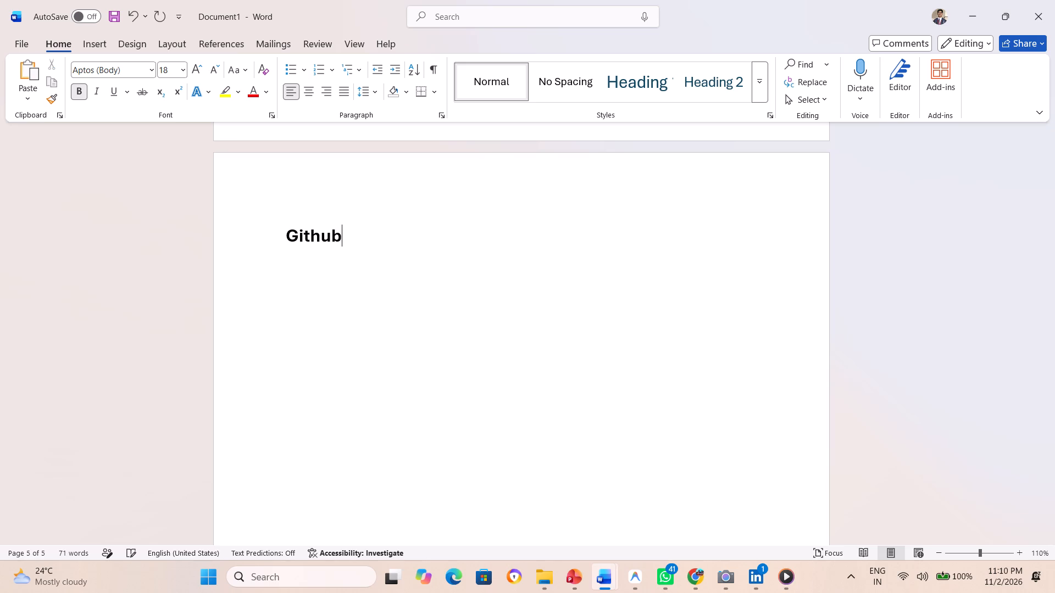
key("space")
type(":-")
key("space")
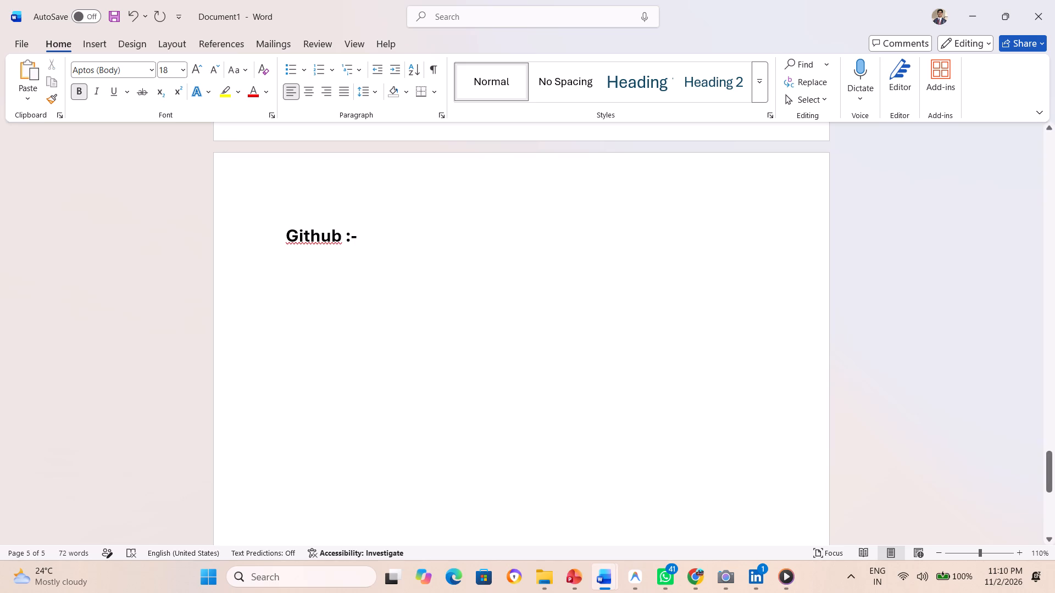
Switch to Chrome, open GitHub in a new tab and go to the signed-in account's profile page.
left_click(699, 575)
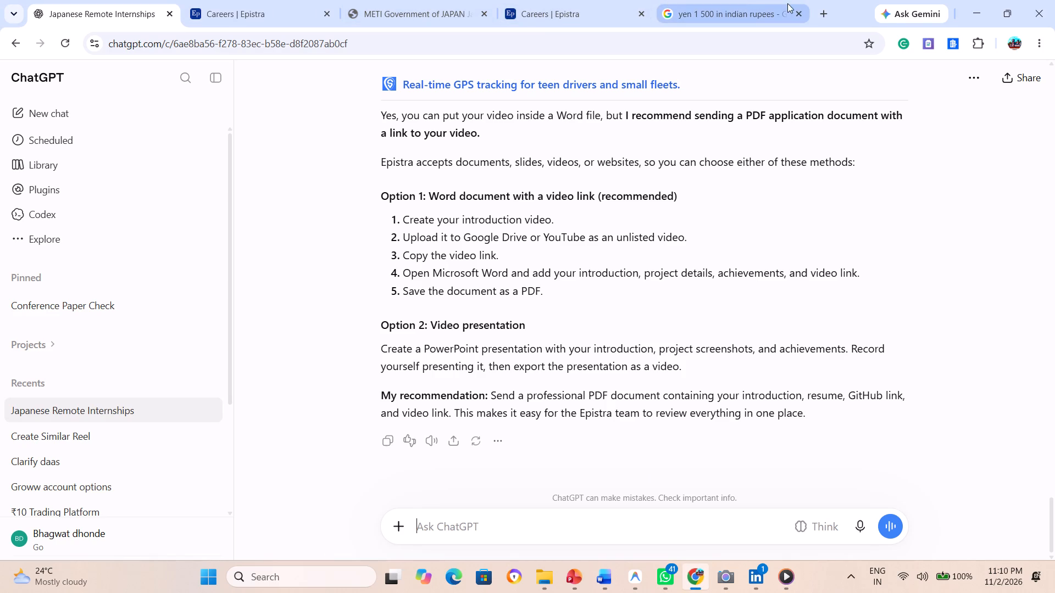
left_click(822, 9)
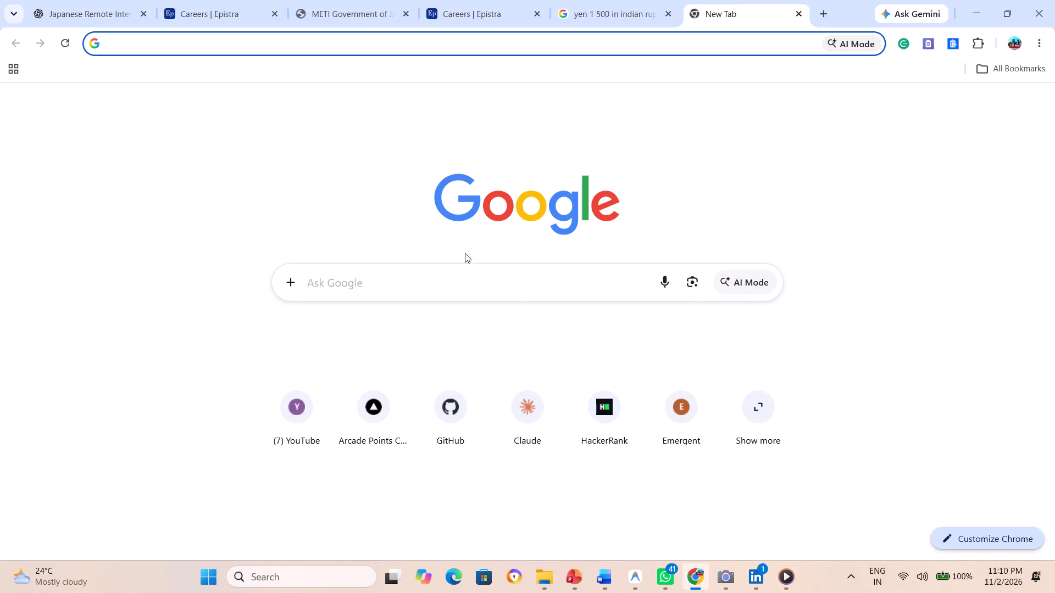
left_click(426, 387)
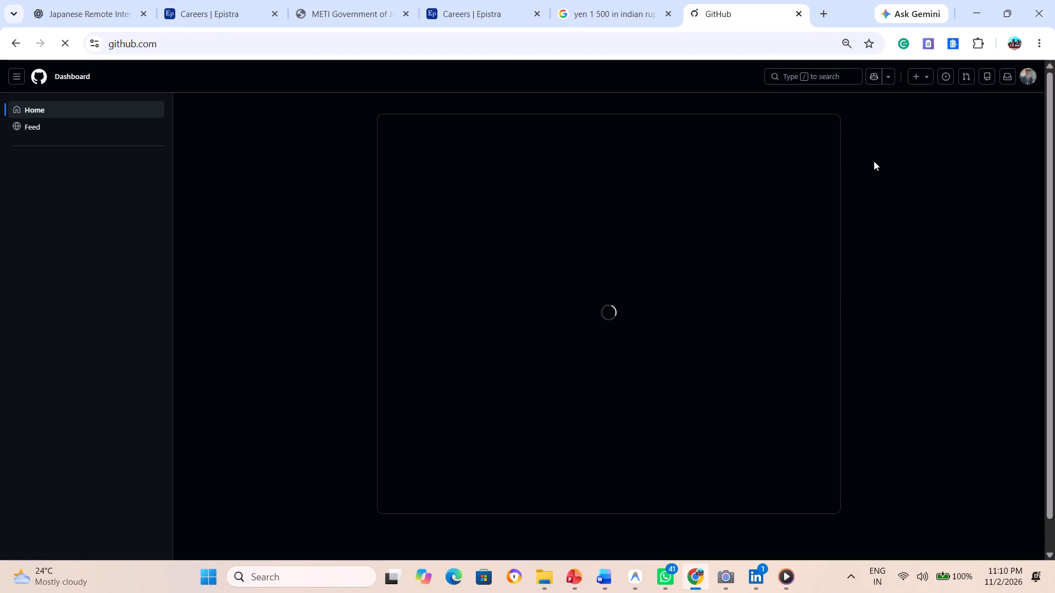
left_click(1031, 74)
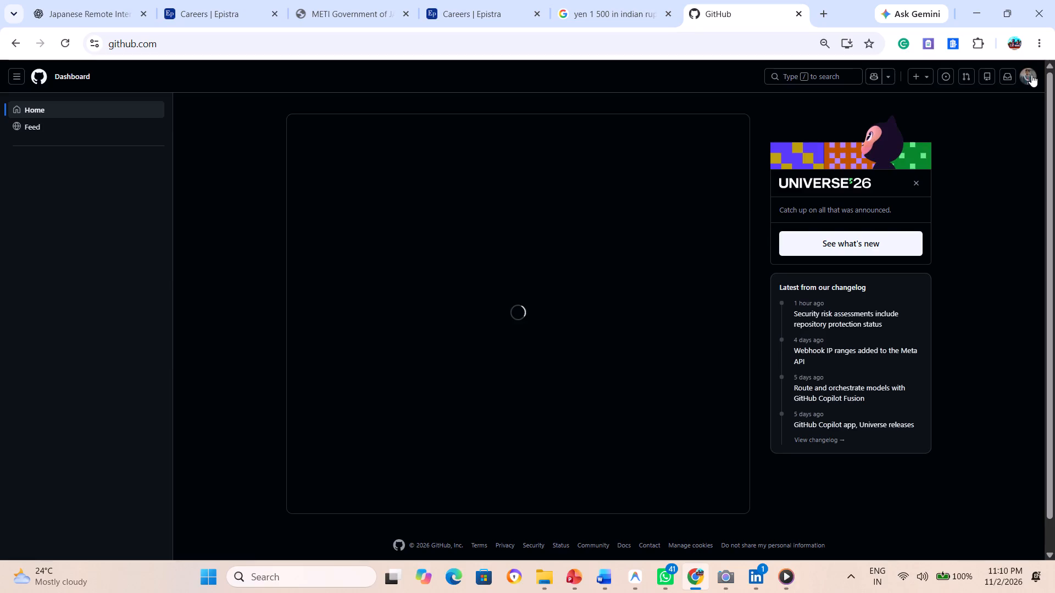
left_click(937, 142)
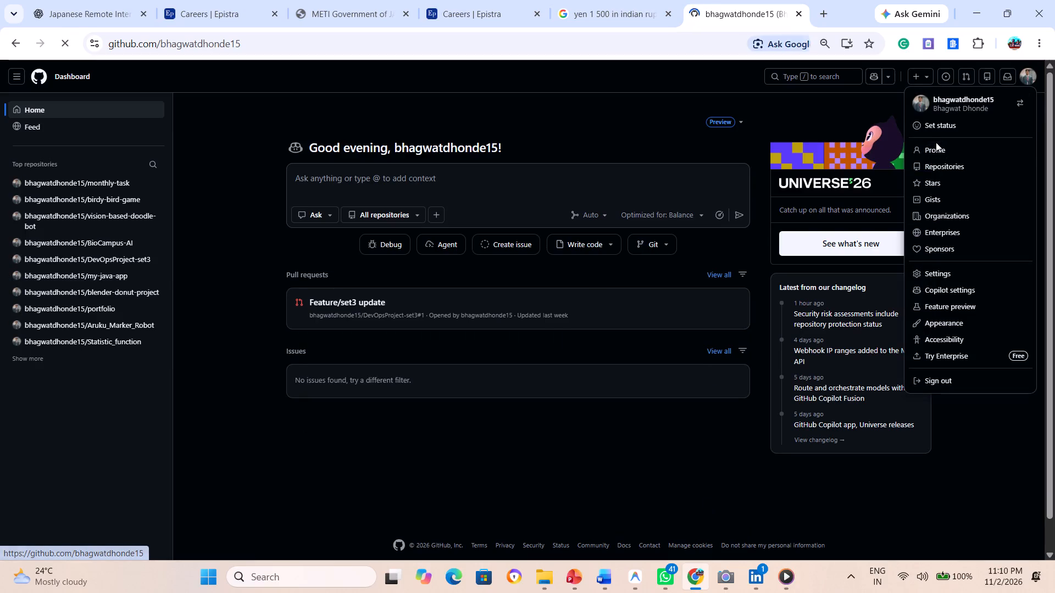
Copy the GitHub profile page's URL and paste it after the "Github :-" heading in the Word document.
left_click(314, 47)
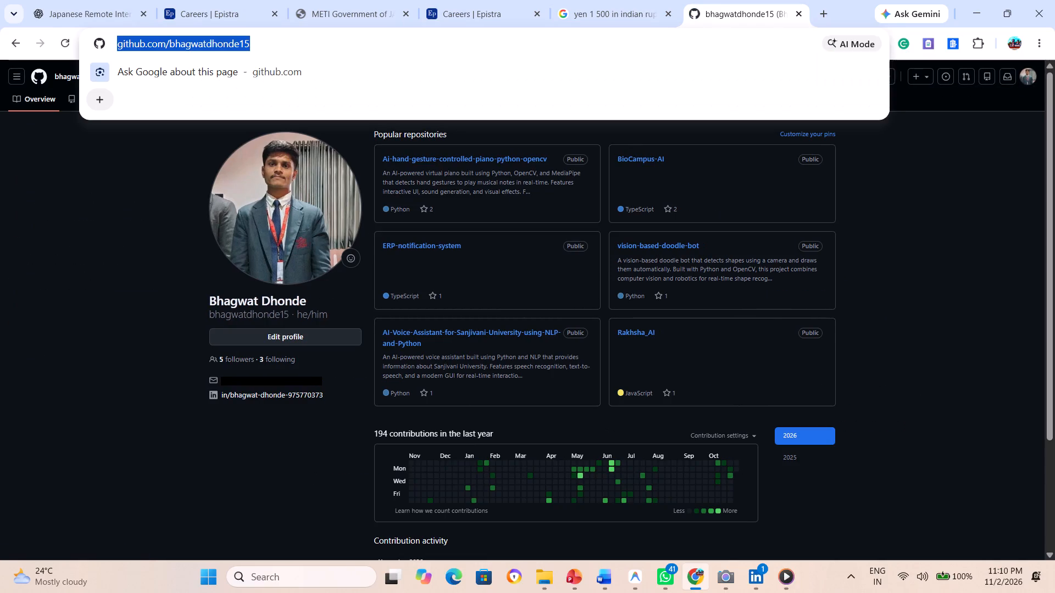
key("ctrl+c")
key("ctrl+c")
key("ctrl+c")
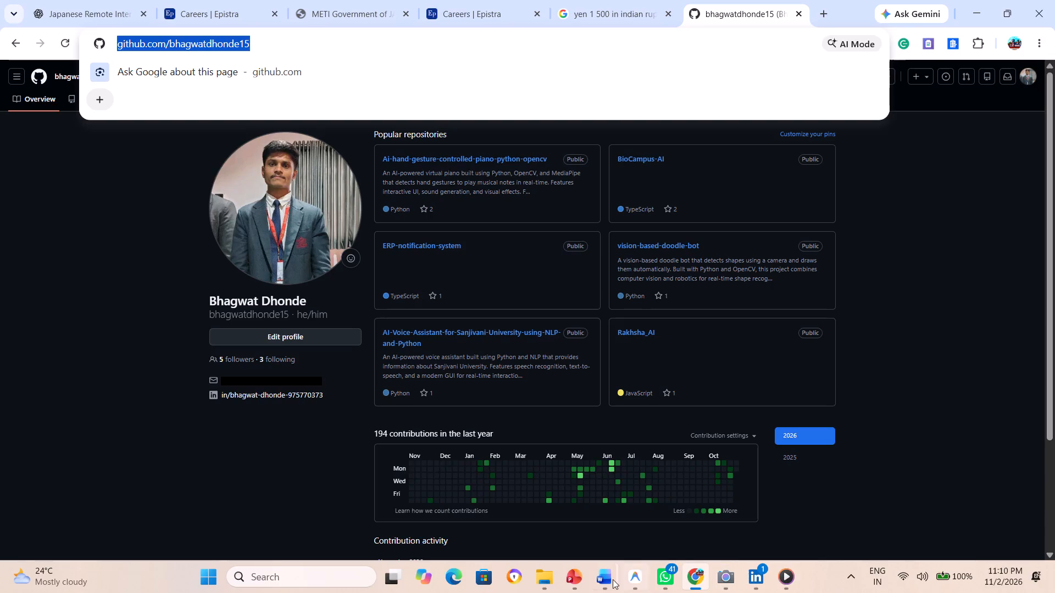
left_click(610, 580)
left_click(908, 510)
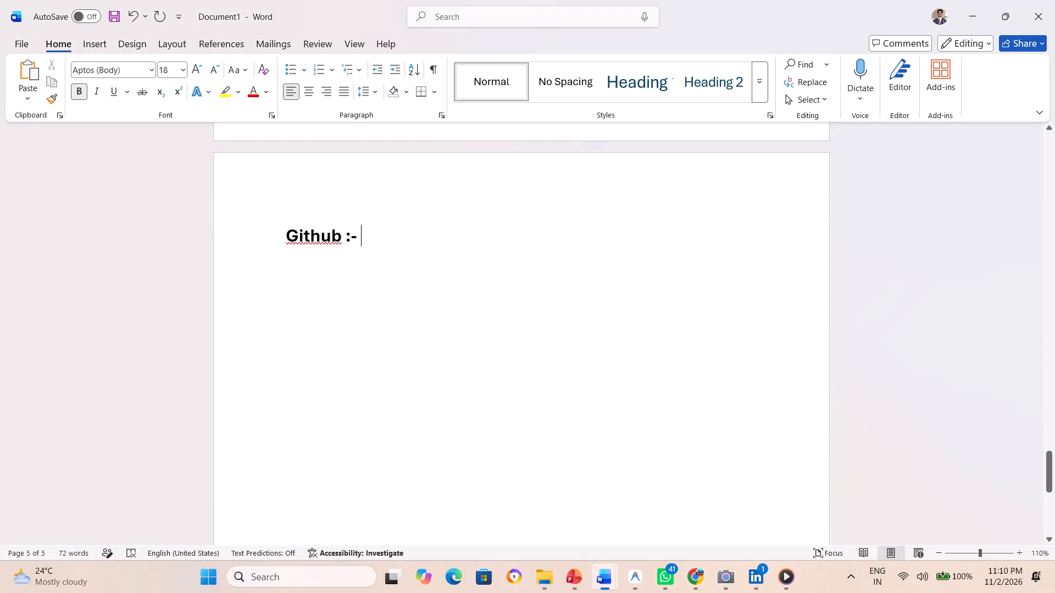
key("ctrl+v")
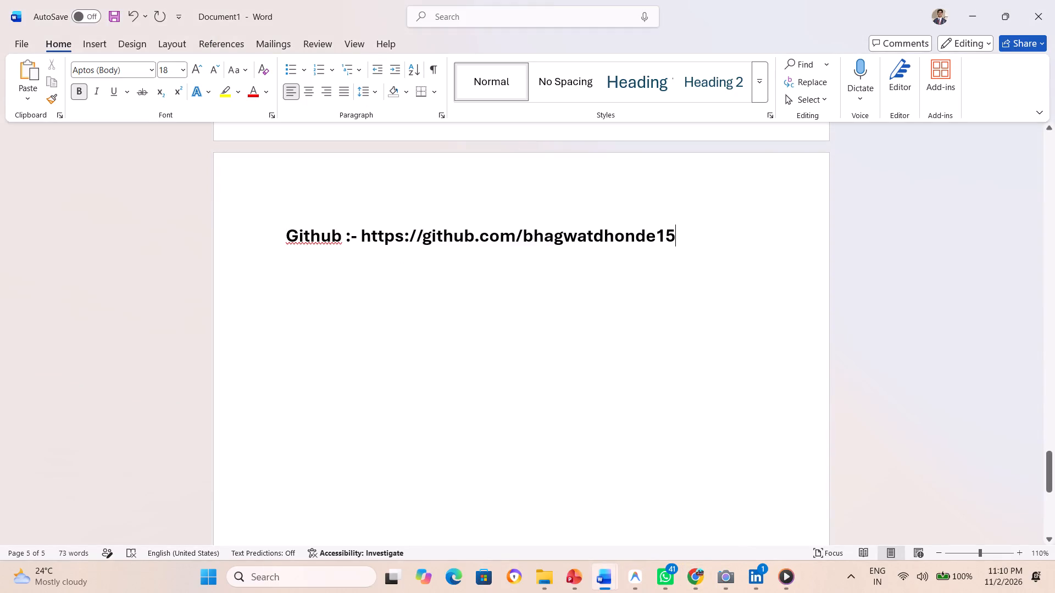
Correct the spelling of "Github" to "GitHub" using the suggested correction.
left_click(336, 232)
left_click(306, 278)
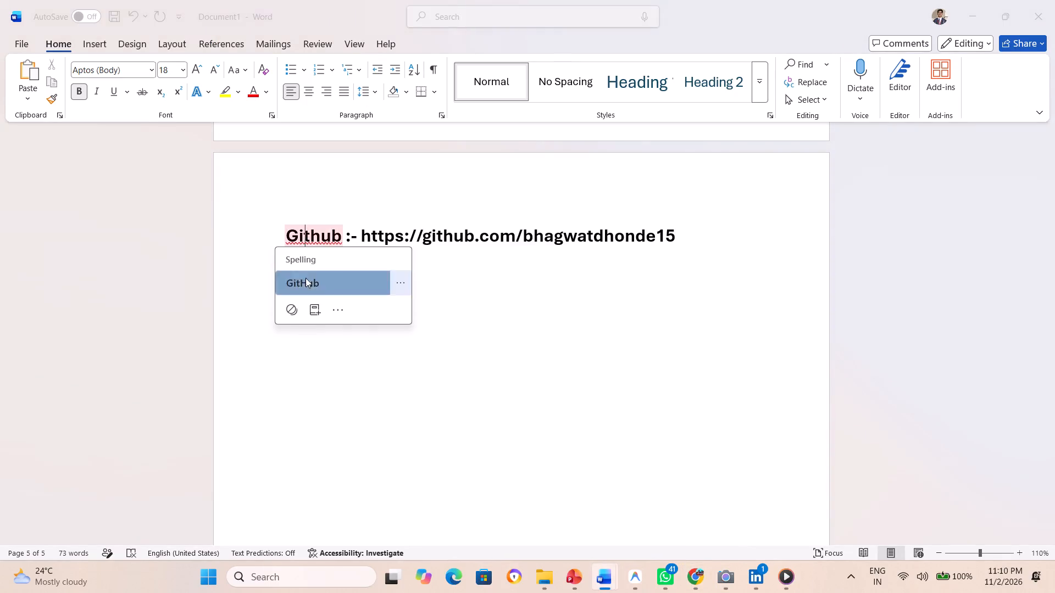
left_click(717, 233)
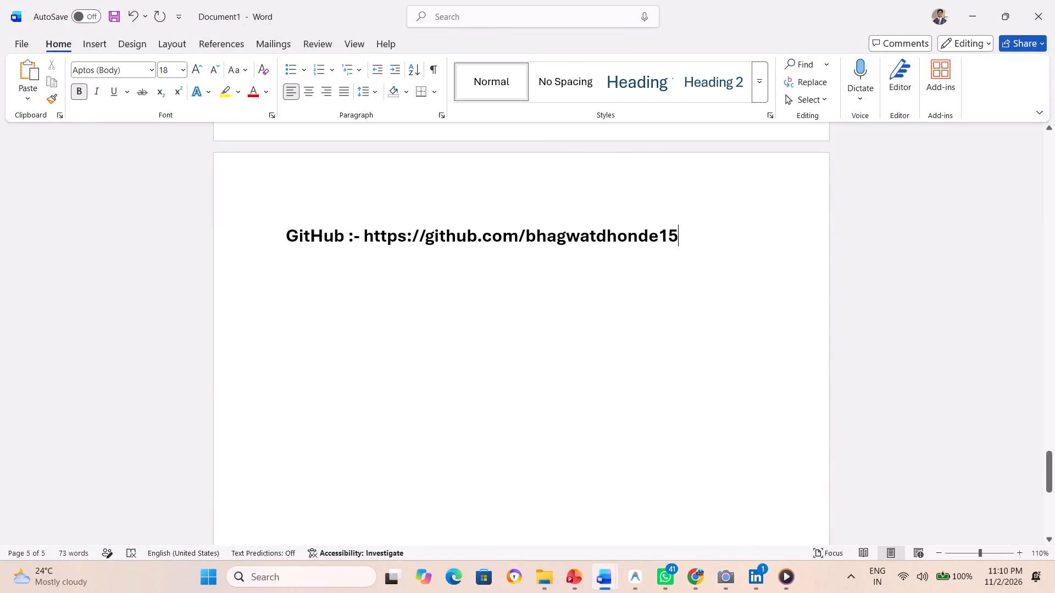
Add the bold label "Linkedin :-" on a new line below the GitHub link.
key("Return")
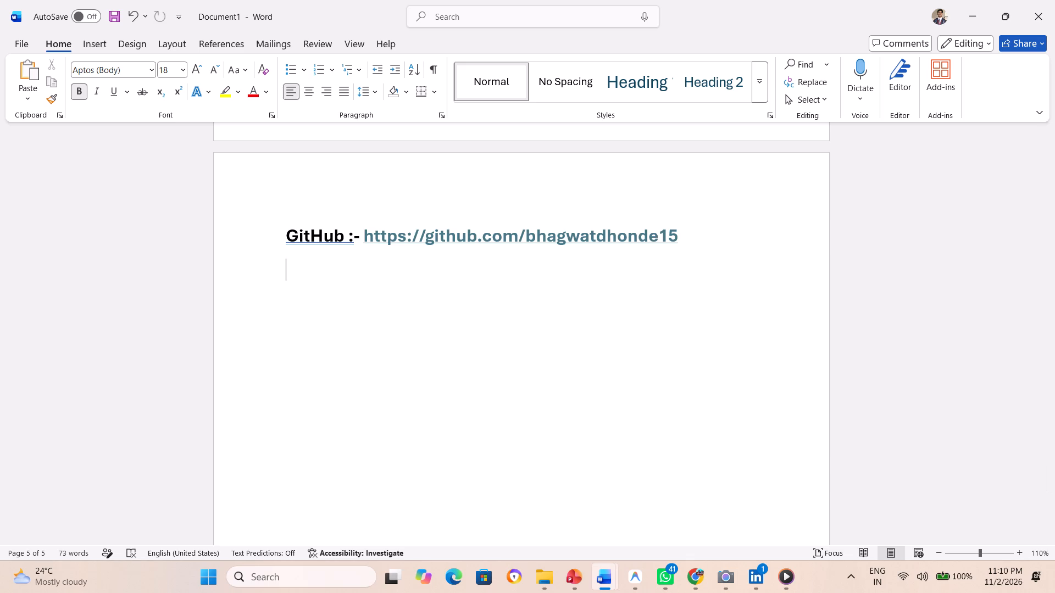
type("lin")
type("kdean")
key("space")
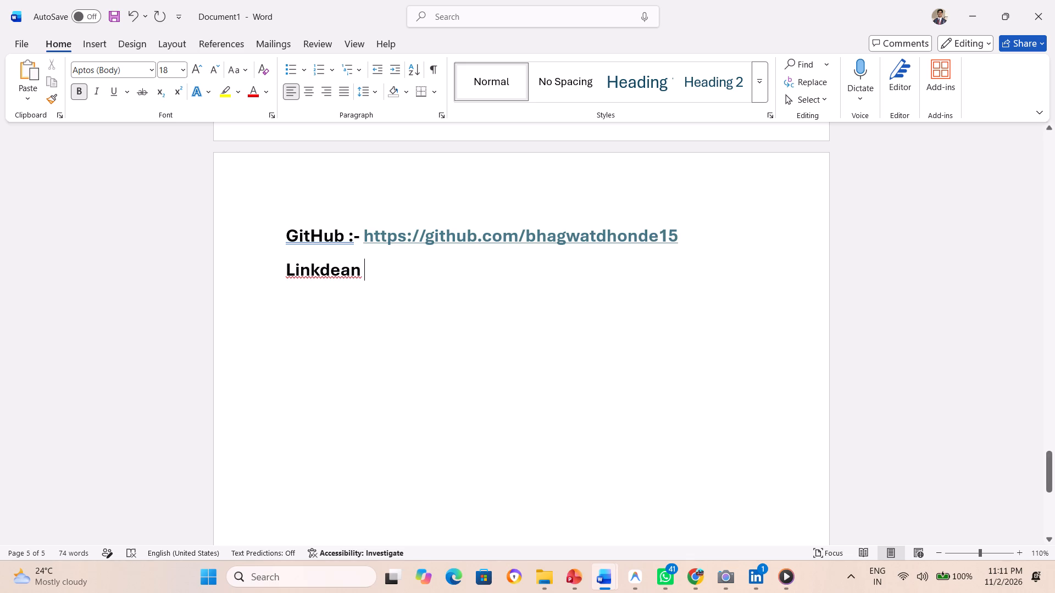
right_click(332, 273)
right_click(348, 261)
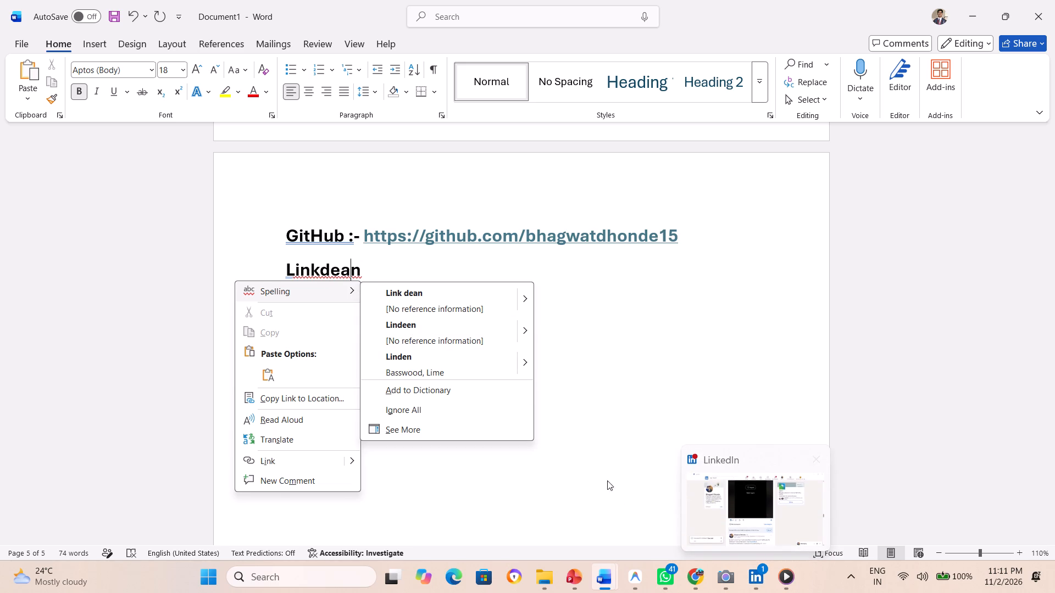
left_click(395, 271)
left_click(395, 271)
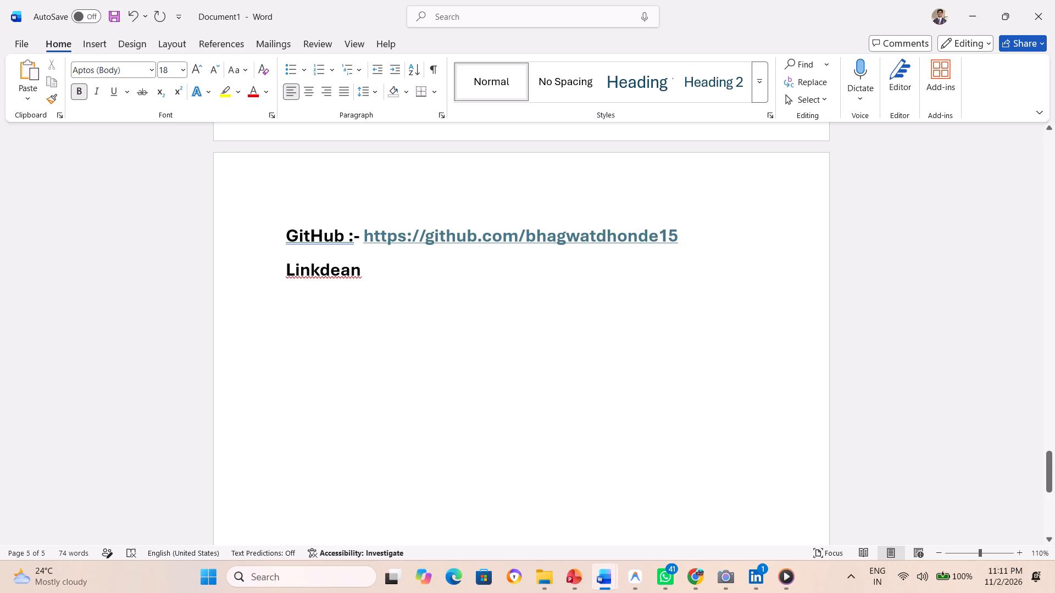
key("BackSpace")
key("BackSpace")
key("BackSpace")
key("BackSpace")
key("BackSpace")
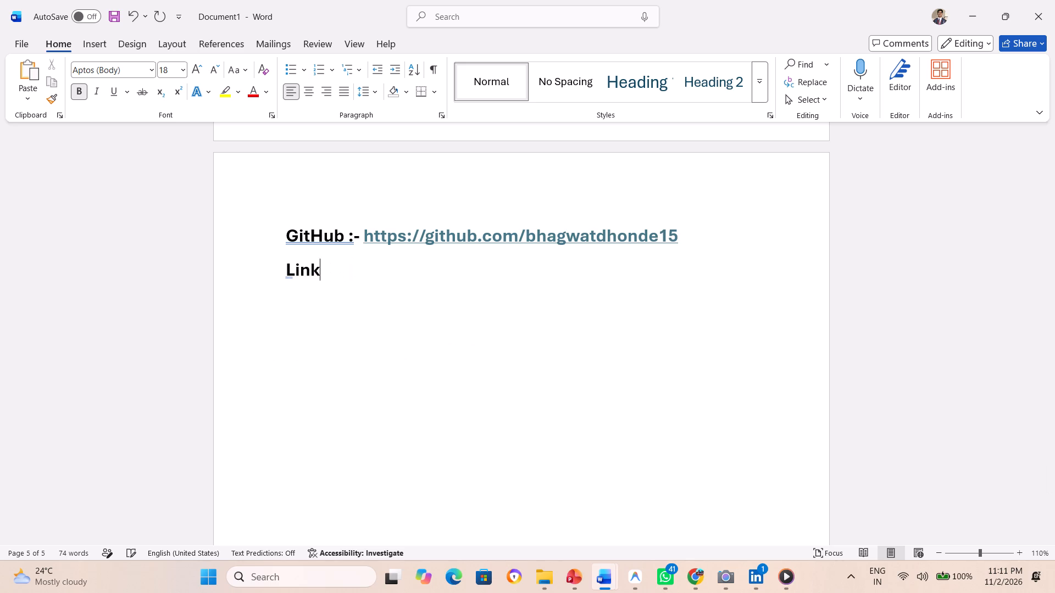
type("ed")
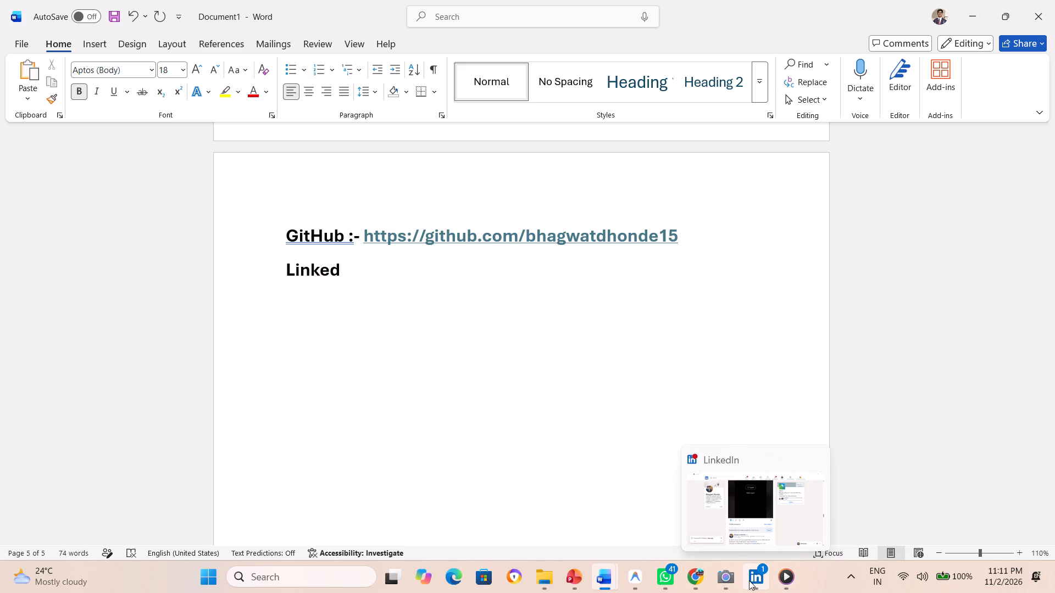
key("l")
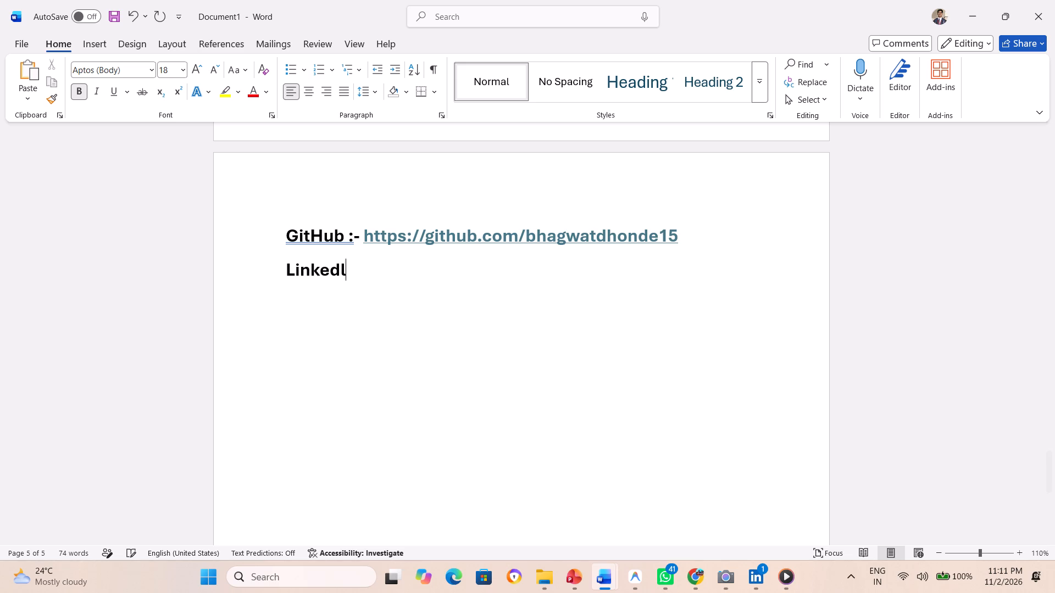
key("BackSpace")
type("in")
key("space")
type(":-")
key("space")
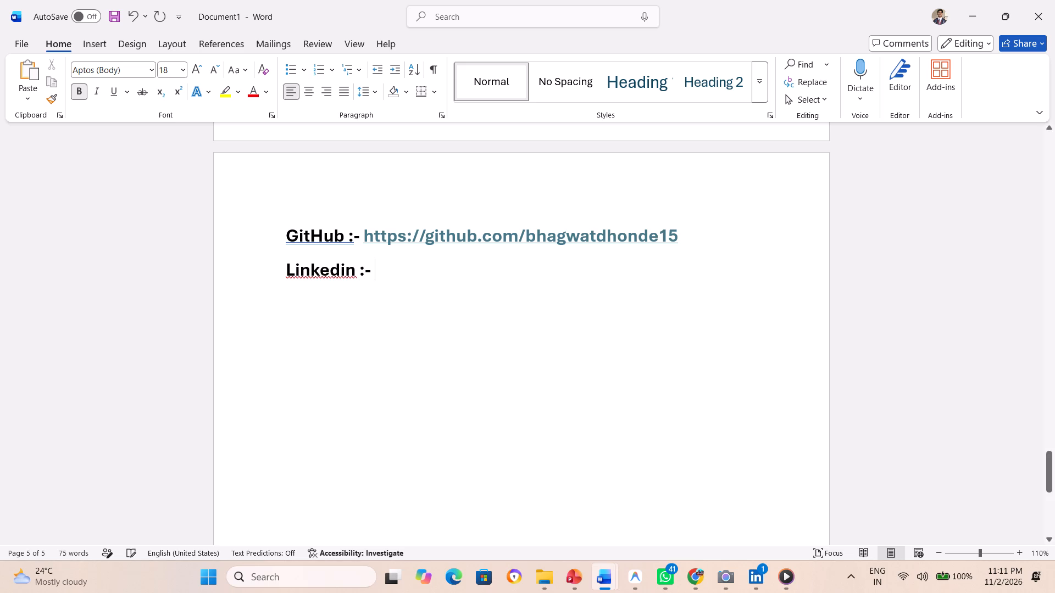
Copy the public profile URL from the account's own profile in the LinkedIn app and paste it after "Linkedin :-" in Word.
left_click(749, 577)
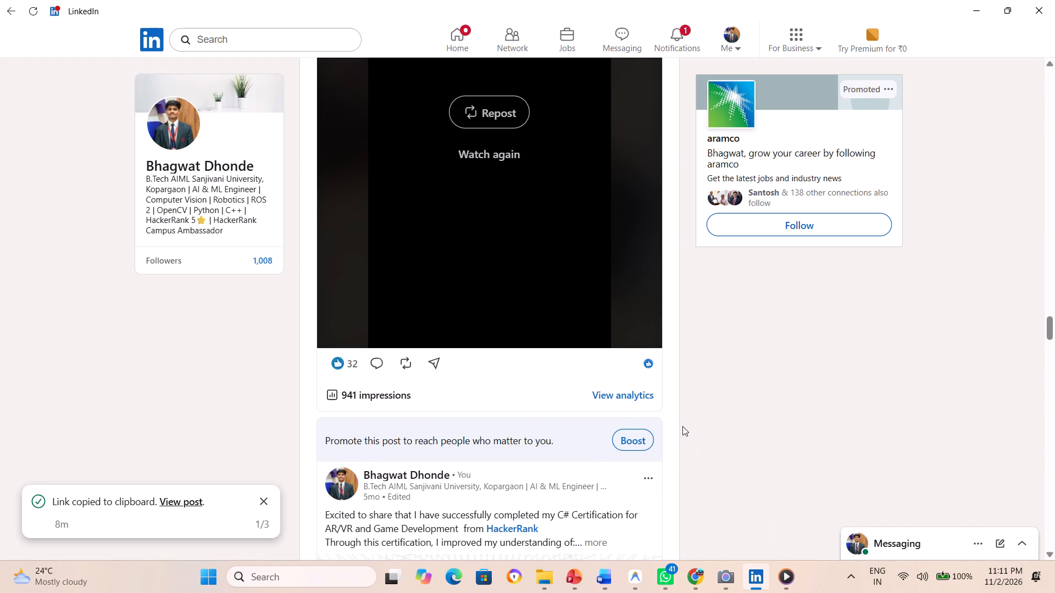
scroll(582, 387, "up", 5)
left_click(735, 30)
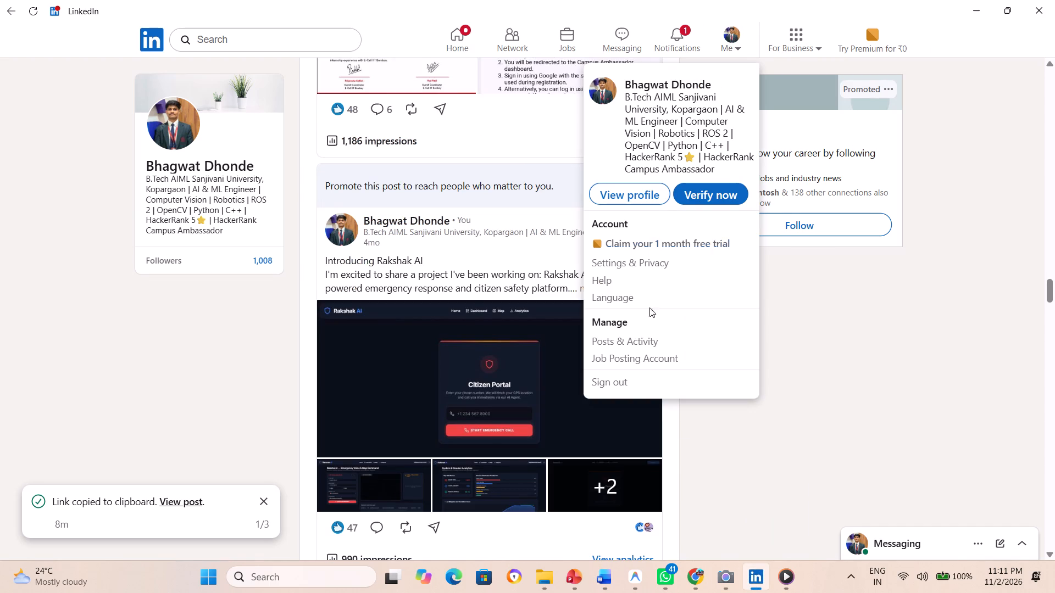
left_click(669, 160)
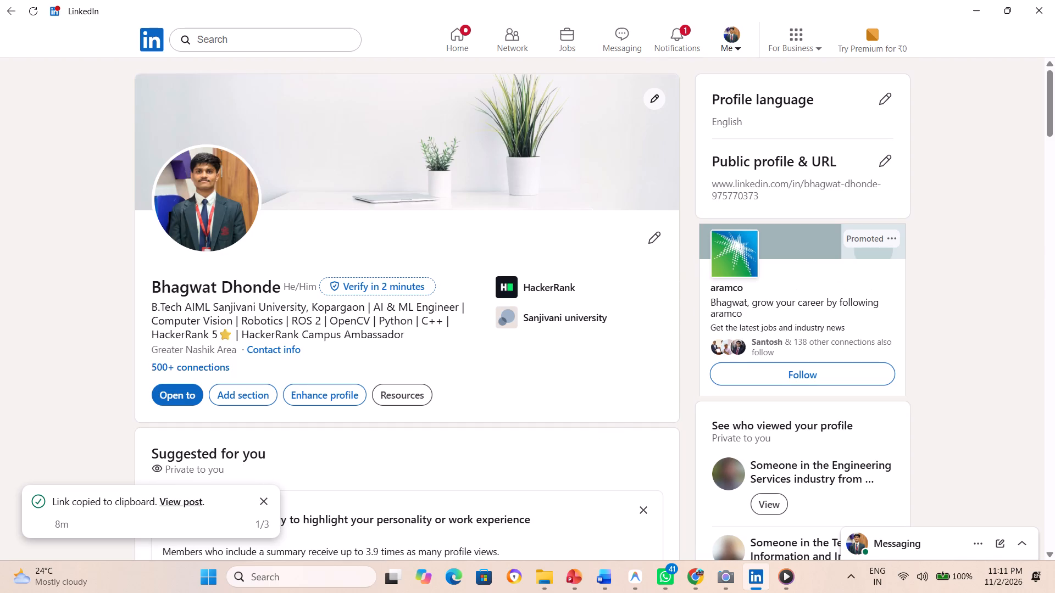
left_click_drag(771, 199, 706, 191)
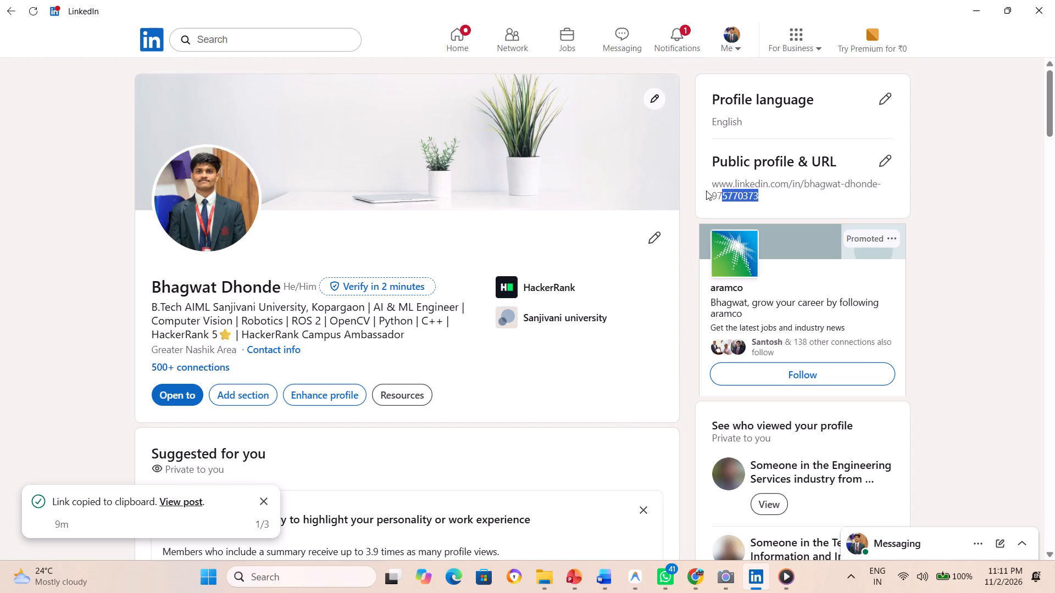
left_click_drag(706, 191, 702, 183)
key("ctrl+c")
key("ctrl+c")
key("ctrl+c")
left_click(974, 4)
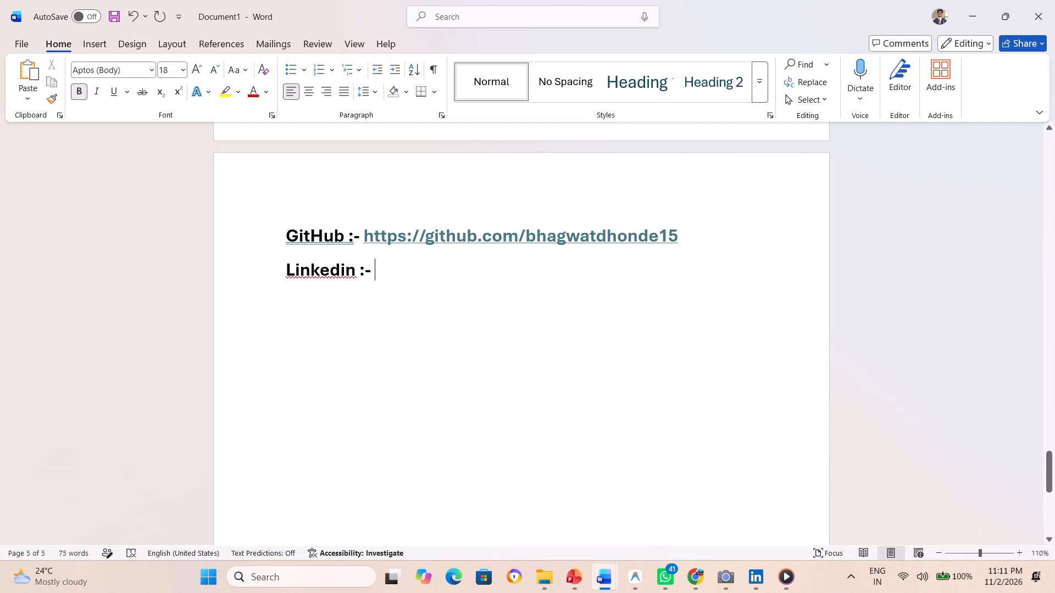
key("ctrl+v")
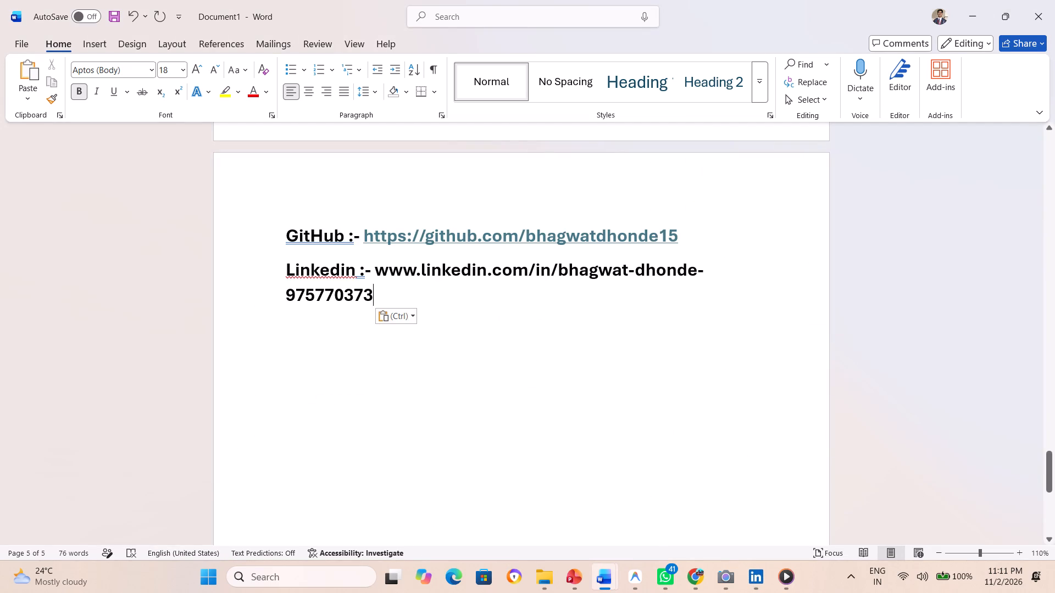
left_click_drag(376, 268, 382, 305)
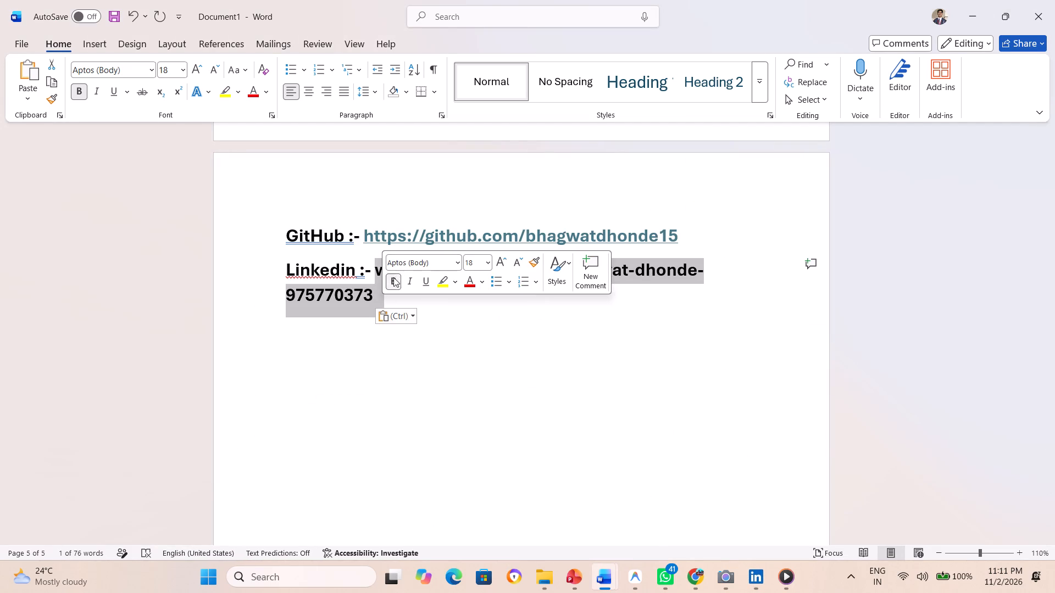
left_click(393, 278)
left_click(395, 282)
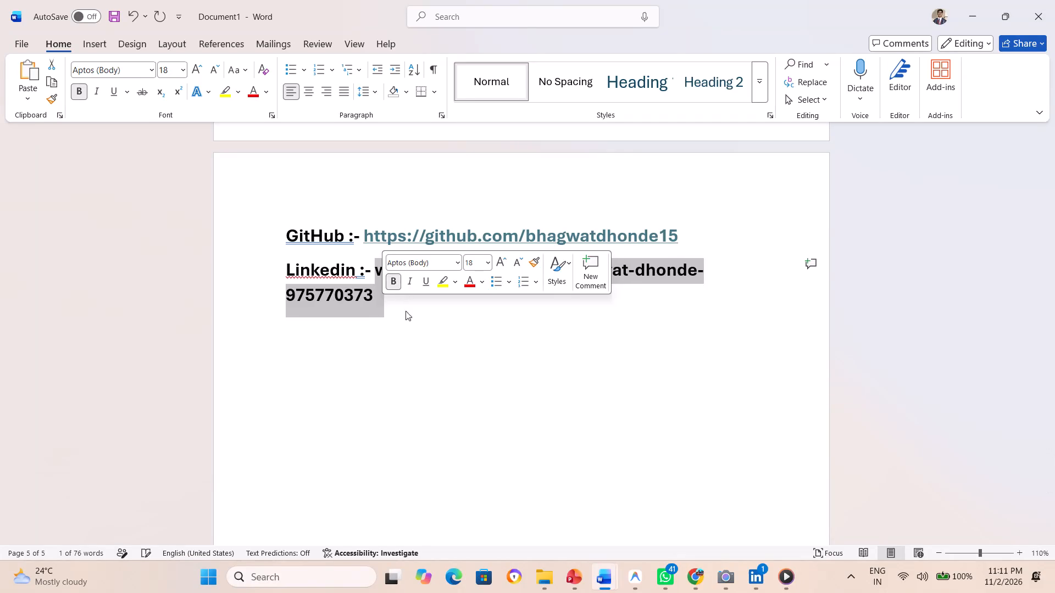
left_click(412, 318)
Insert three blank lines above "Campus ambassador of Hackerrank" on the first page and write the heading "Introduction Video" on the top one.
scroll(487, 267, "up", 12)
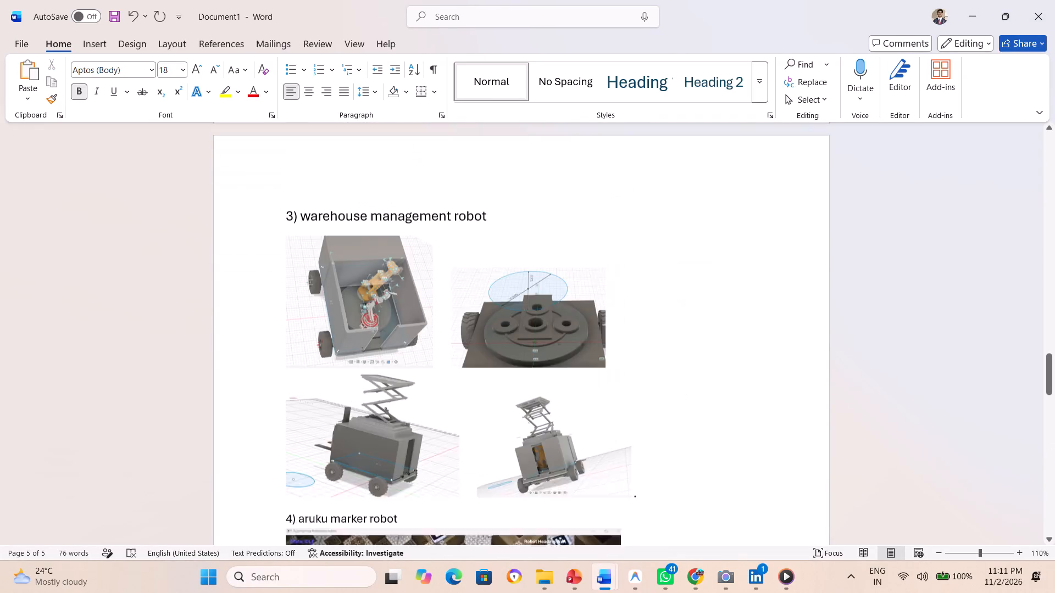
scroll(487, 267, "up", 20)
scroll(487, 267, "up", 15)
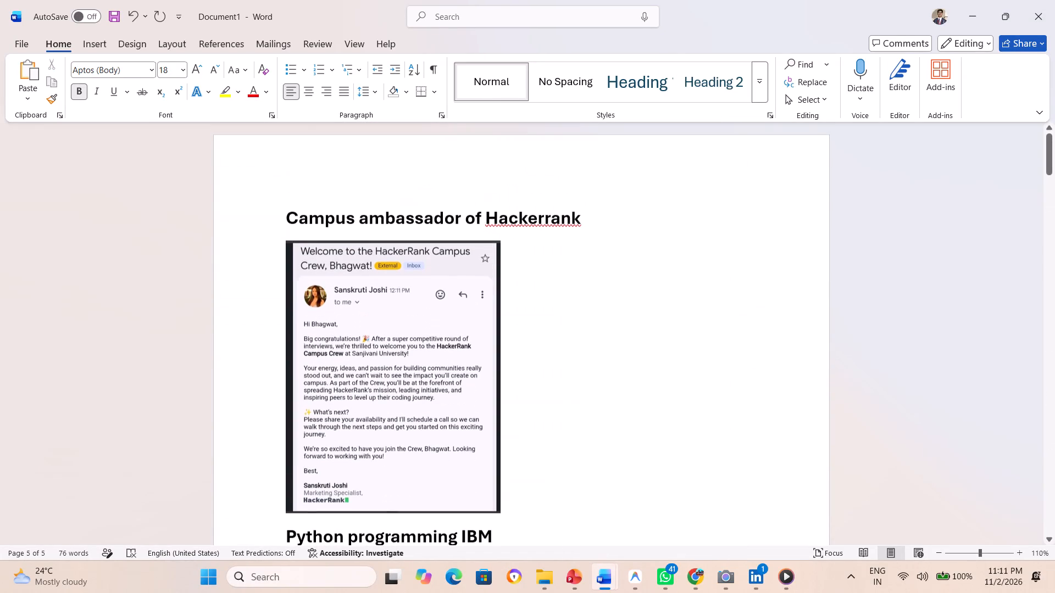
left_click(308, 183)
left_click(271, 183)
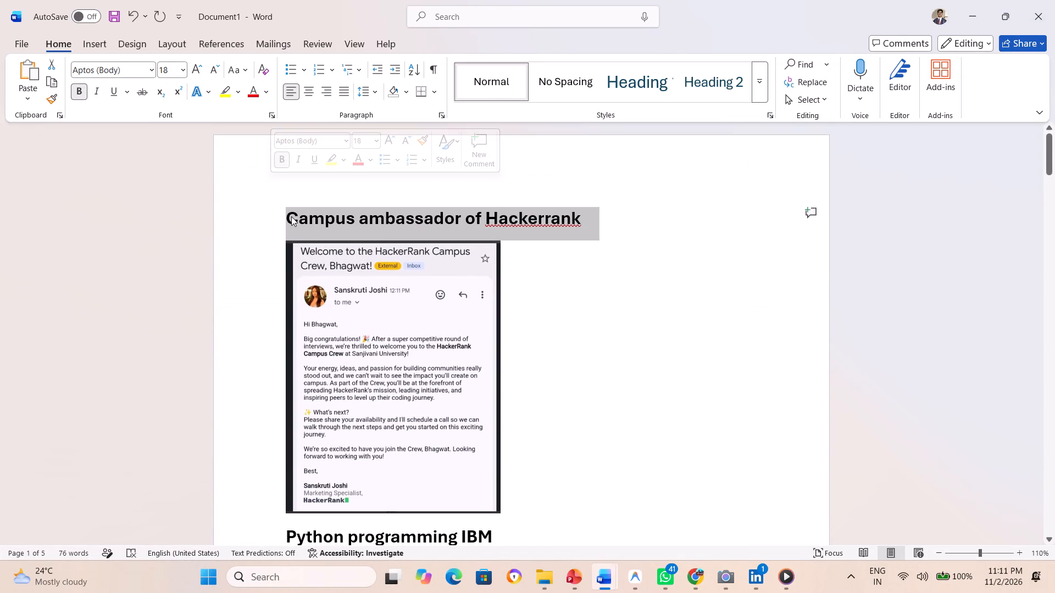
left_click(291, 216)
key("Return")
key("Return")
key("Return")
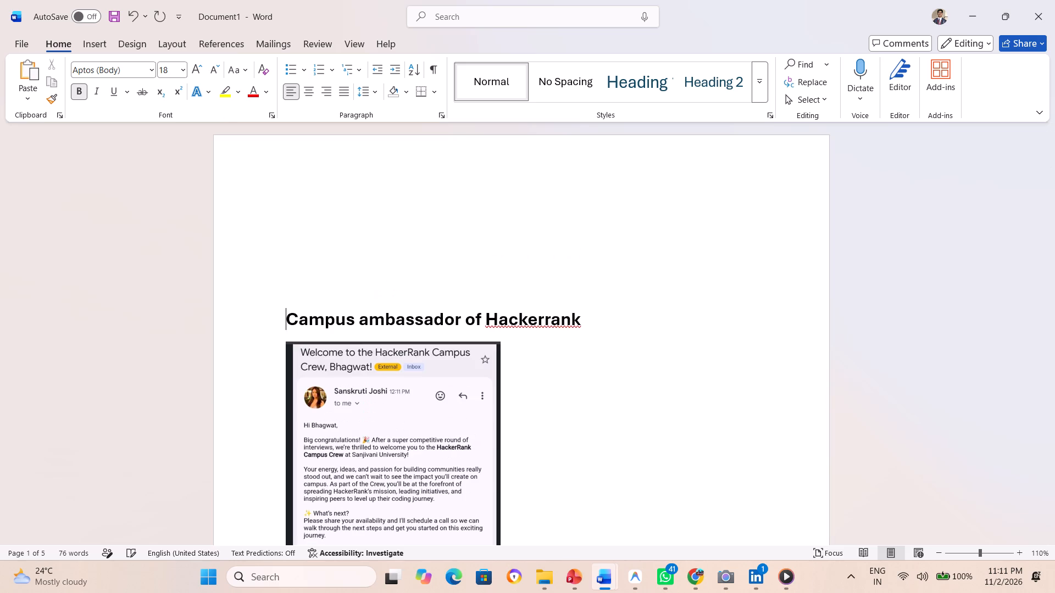
left_click(296, 174)
type("In")
type("troduction")
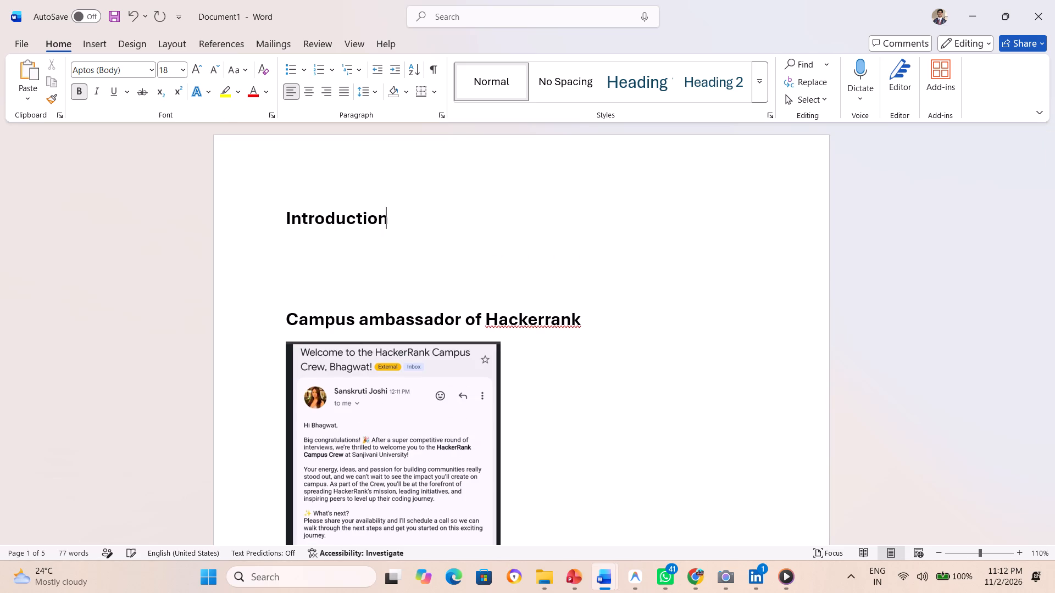
key("space")
type("Video")
key("space")
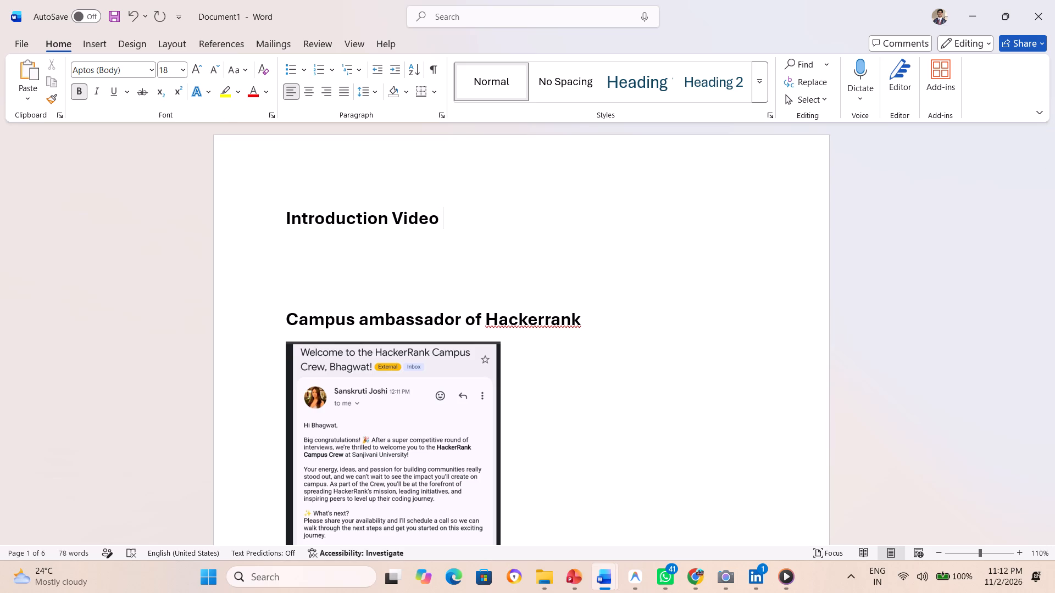
Set the "Introduction Video" heading's font size to 24 and start a new line beneath it.
right_click(314, 213)
left_click(279, 211)
left_click_drag(282, 219, 451, 226)
left_click(492, 223)
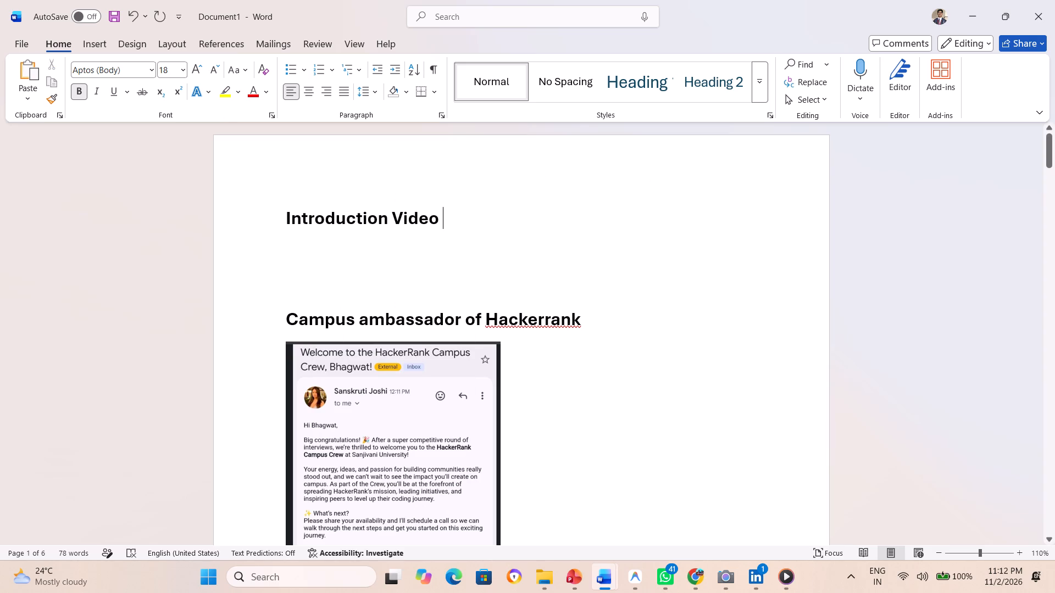
left_click_drag(272, 217, 459, 216)
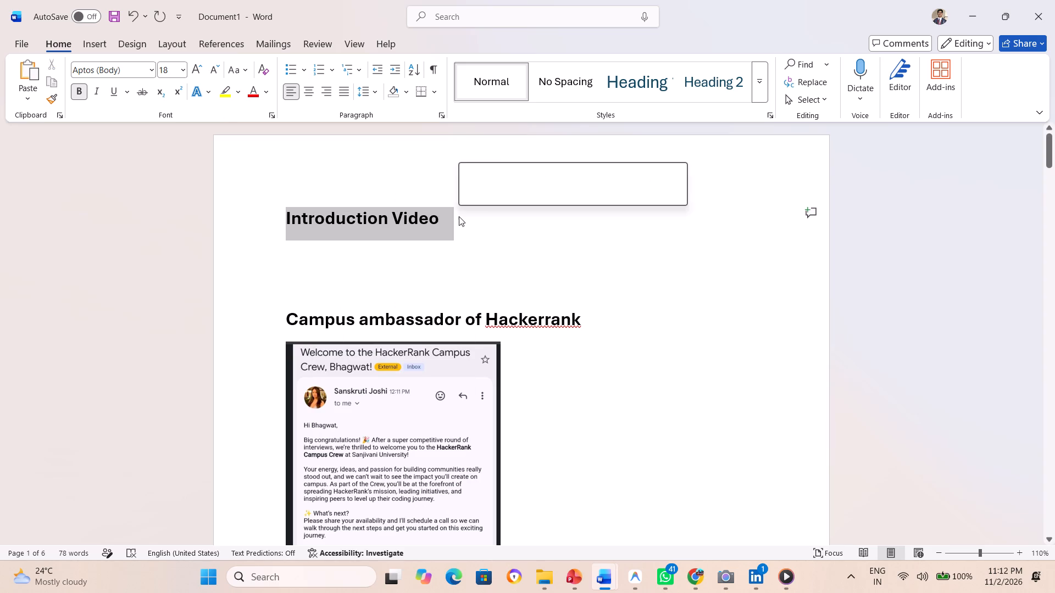
left_click(568, 174)
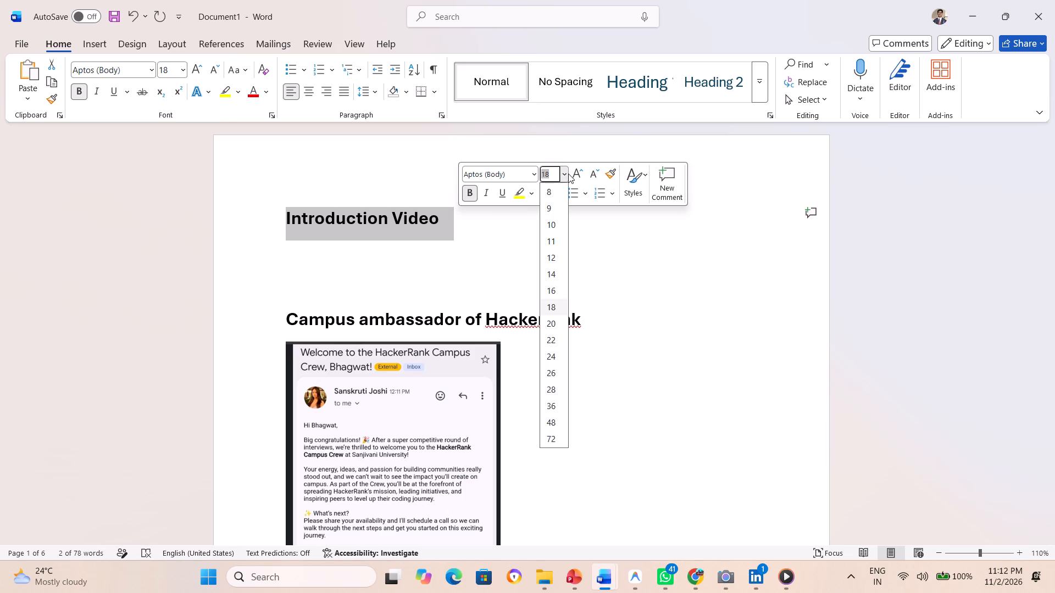
left_click(555, 349)
left_click(518, 222)
key("Return")
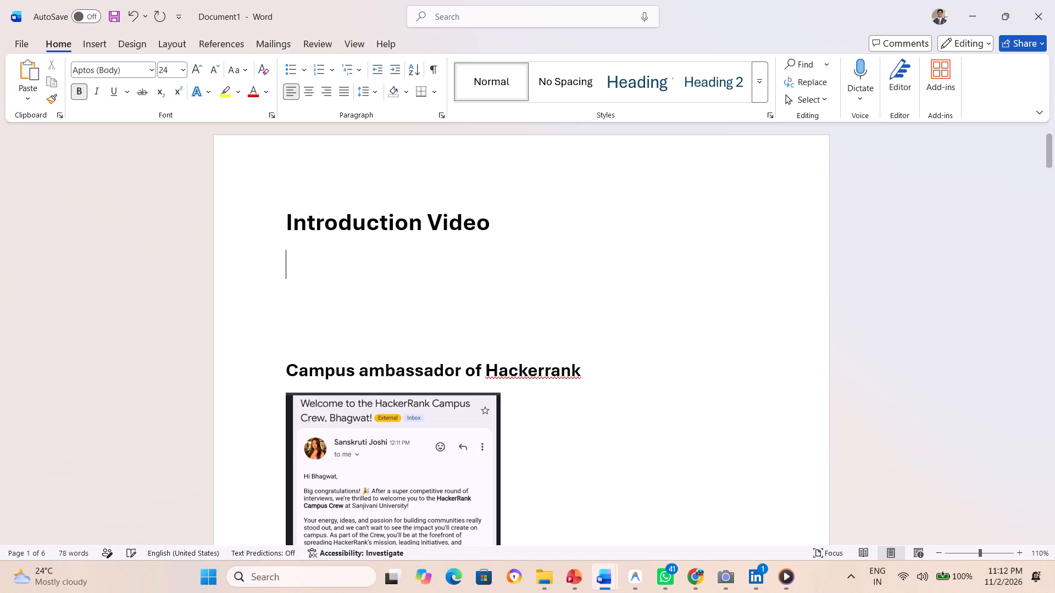